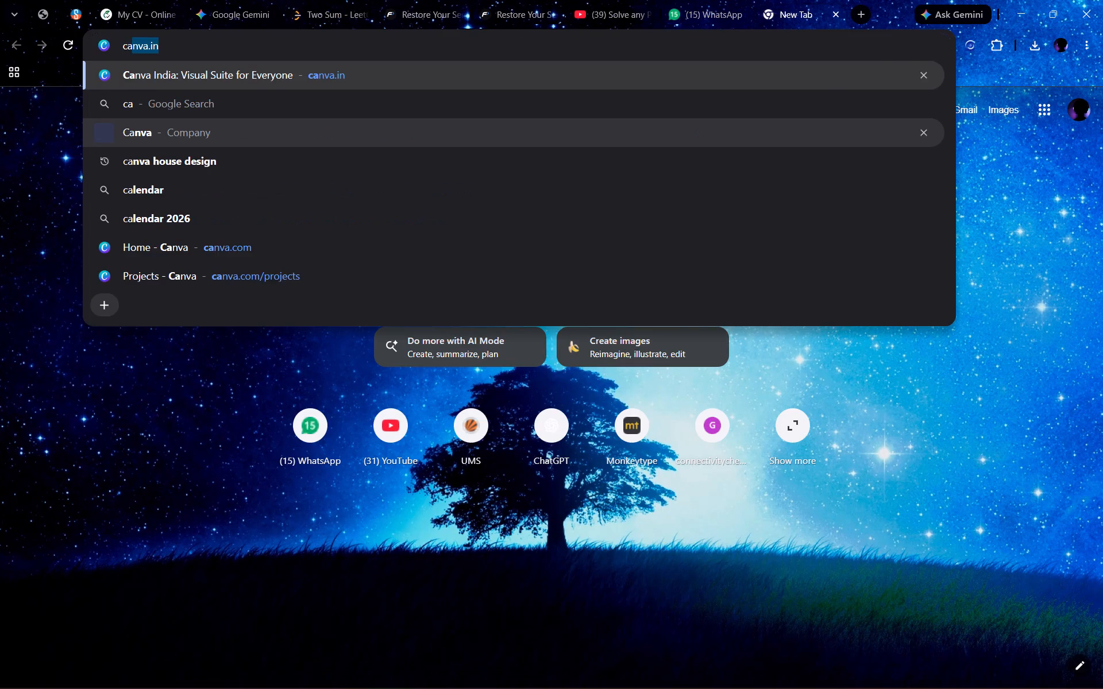
key("Return")
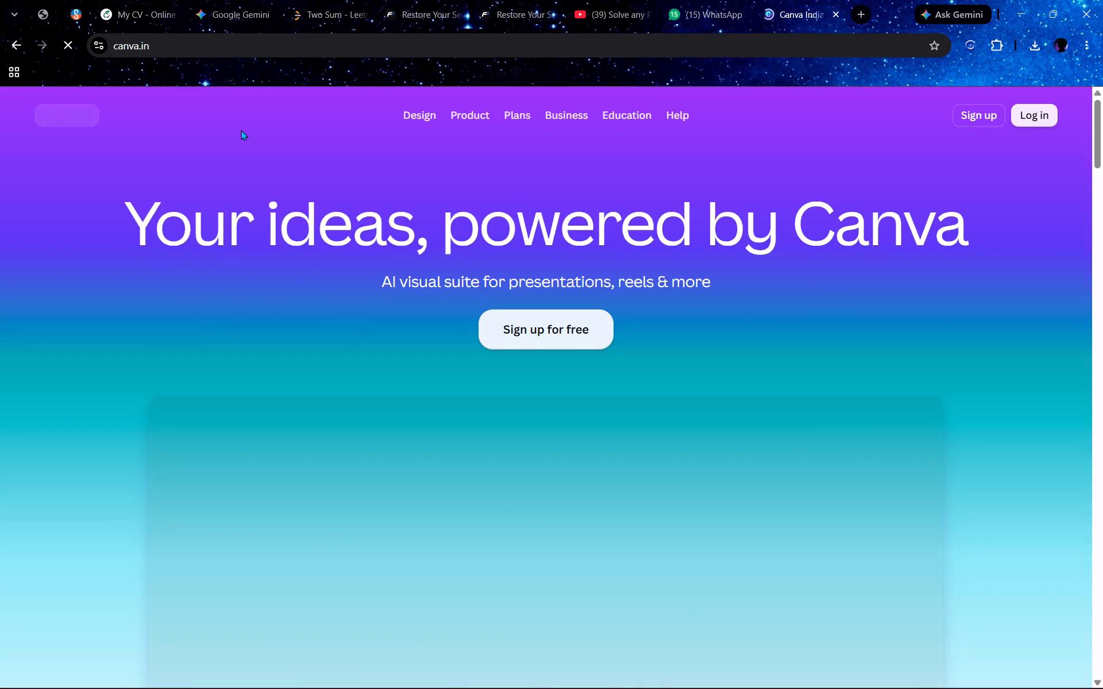
scroll(196, 204, "right", 1)
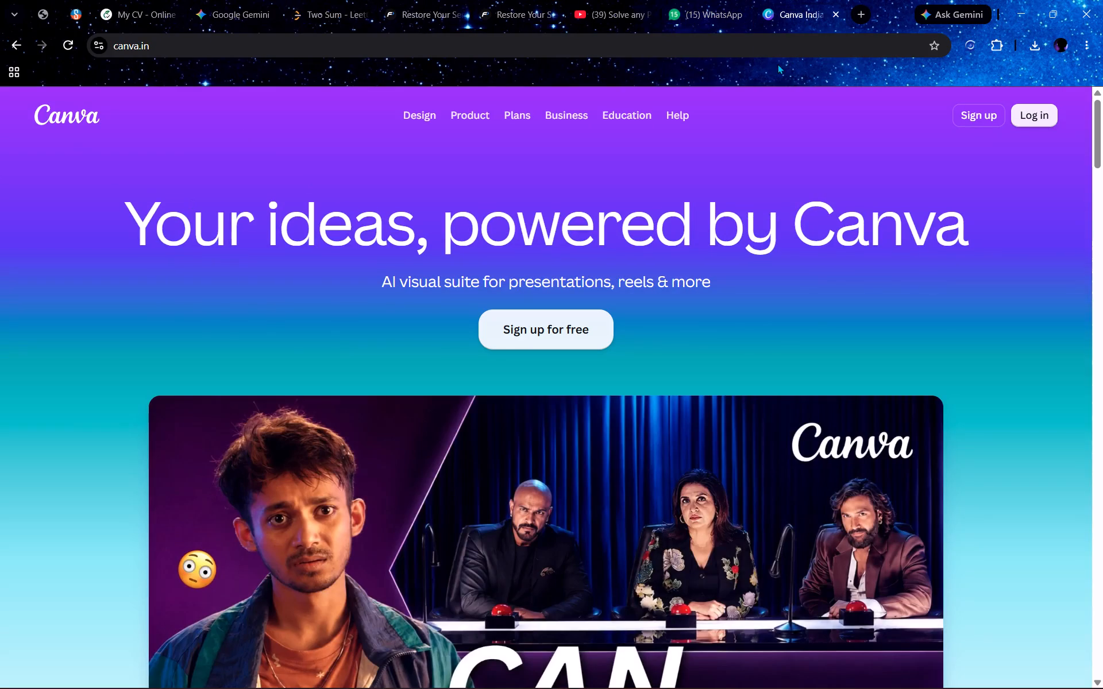
scroll(777, 64, "right", 1)
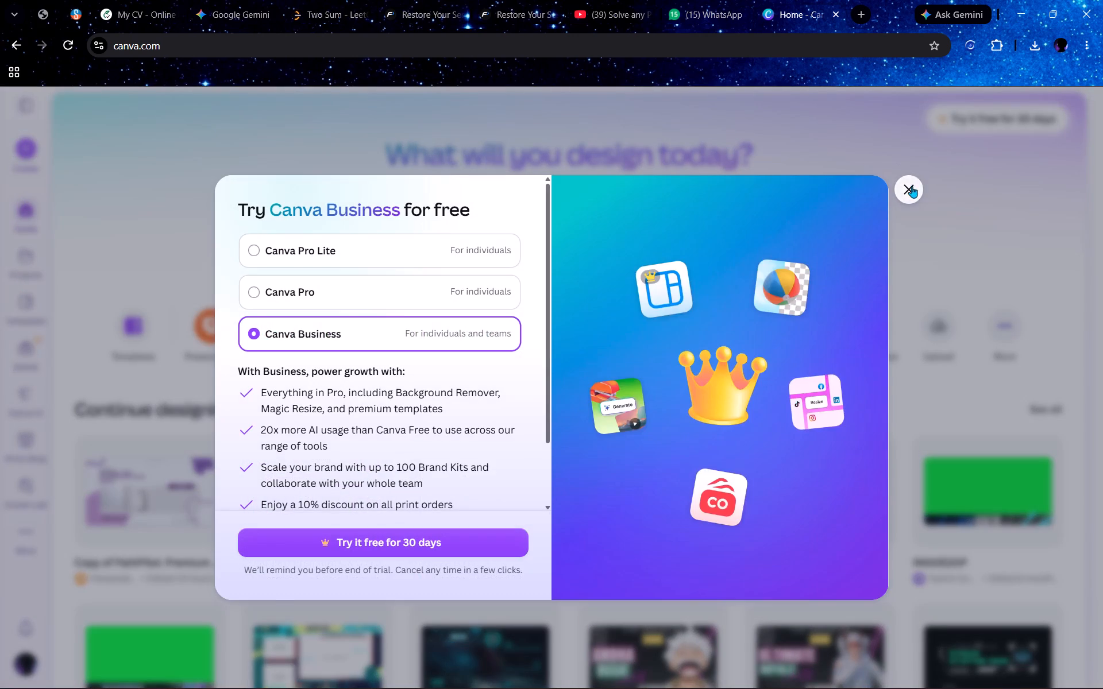
left_click(911, 187)
left_click(21, 268)
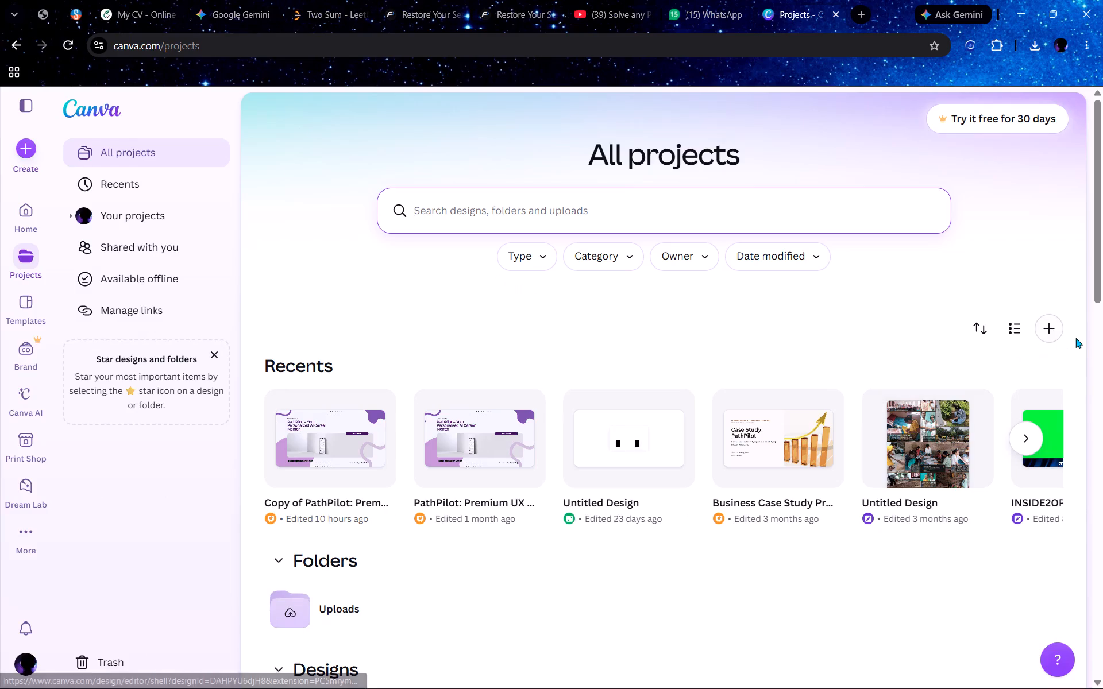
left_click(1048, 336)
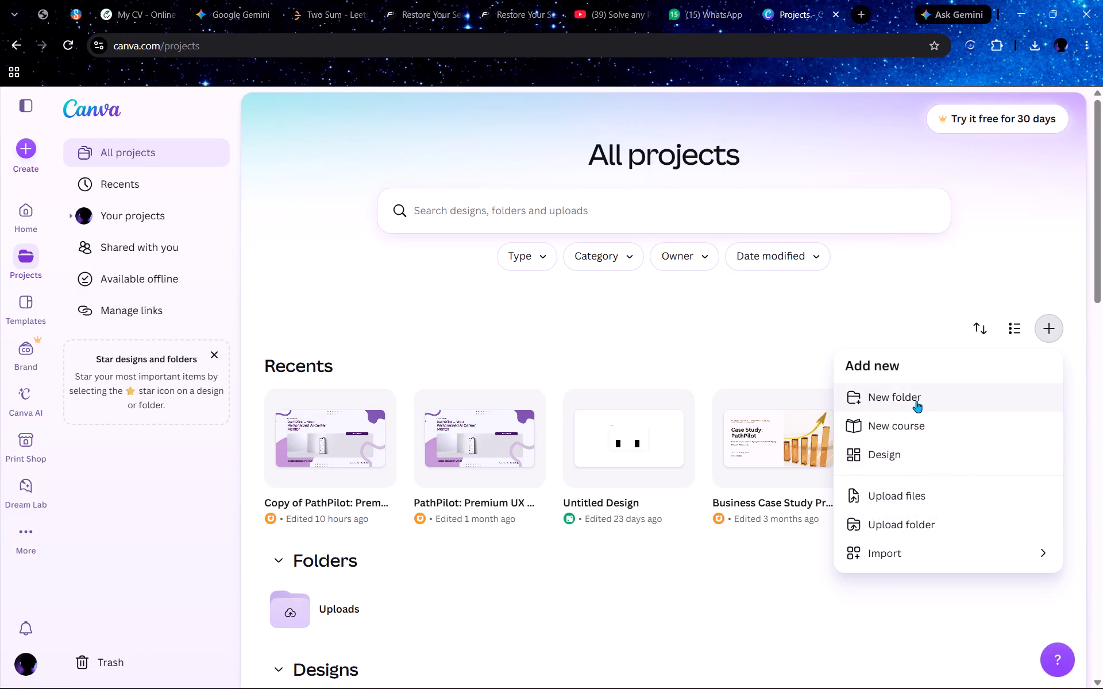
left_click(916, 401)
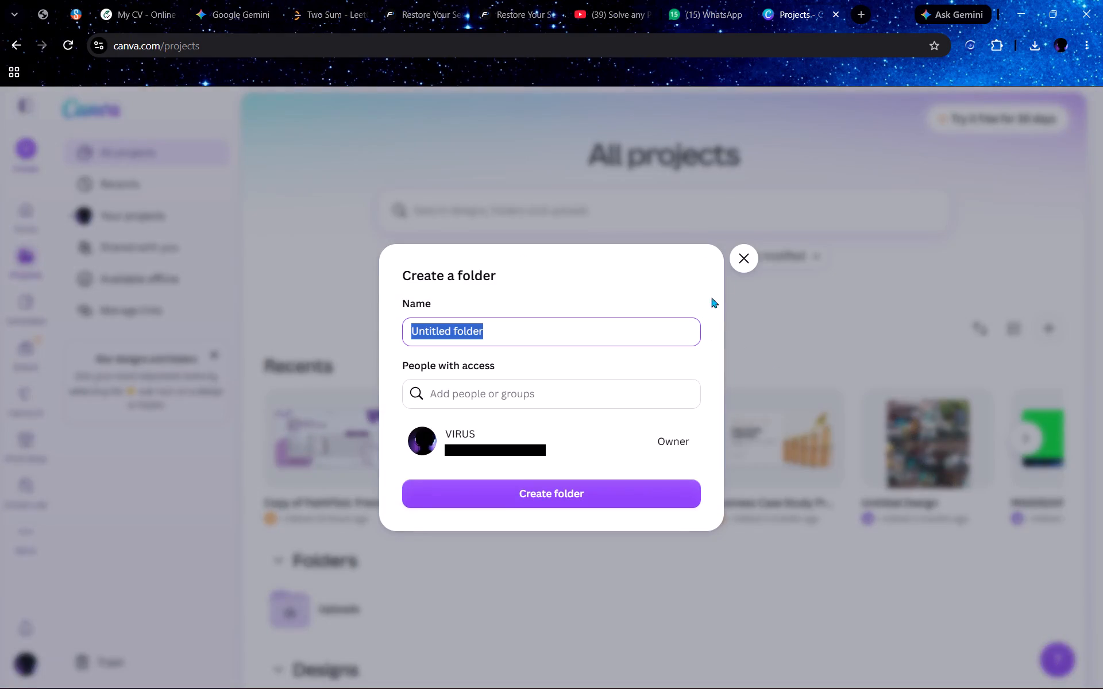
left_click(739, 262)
Upload the PathPilot_UX_Case_Study_Redesigned PDF from Downloads to the Canva projects.
left_click(1050, 327)
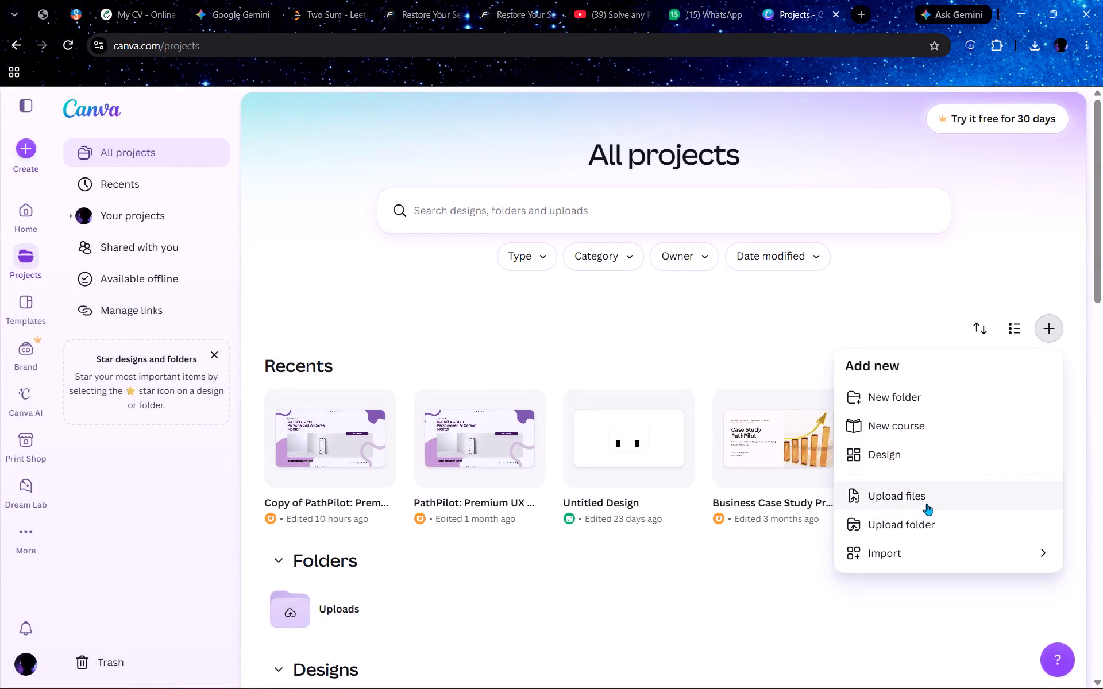
left_click(924, 496)
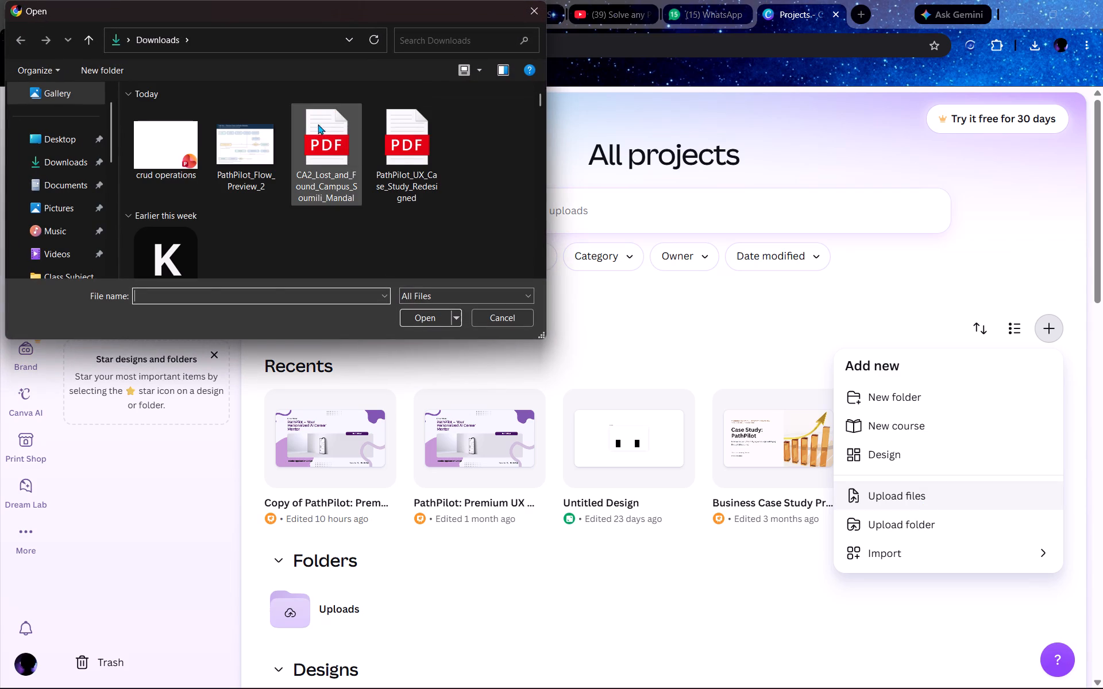
left_click(389, 153)
left_click(415, 323)
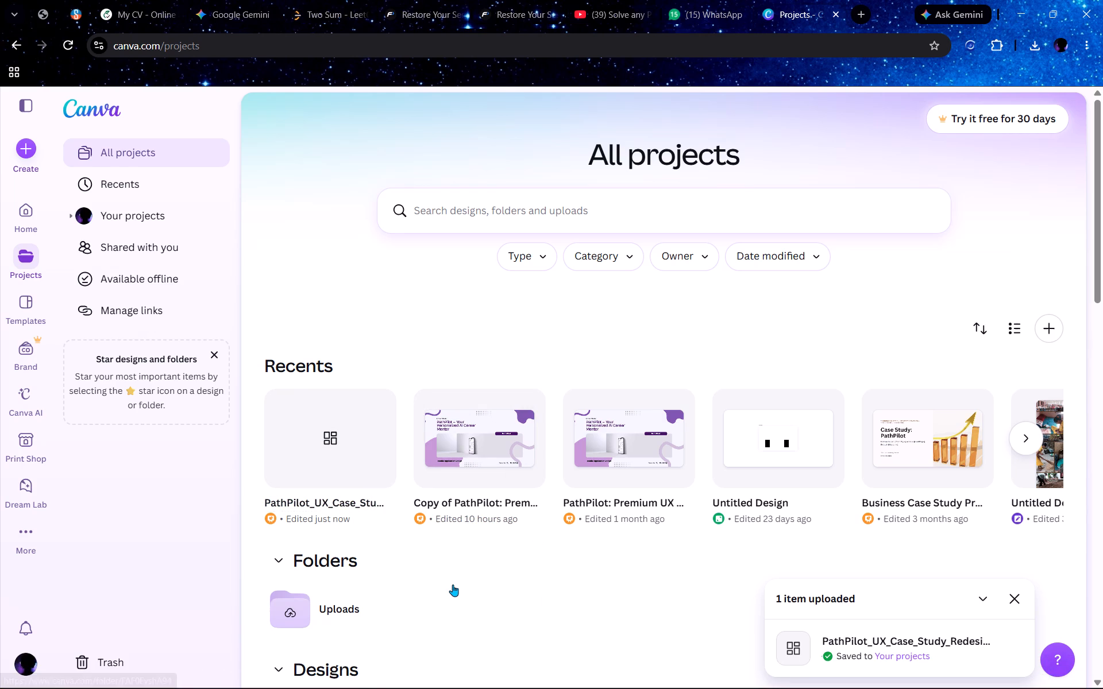
Open the uploaded PathPilot_UX_Case_Study_Redesigned design for editing and go through its pages up to the user persona on page 4.
left_click(343, 443)
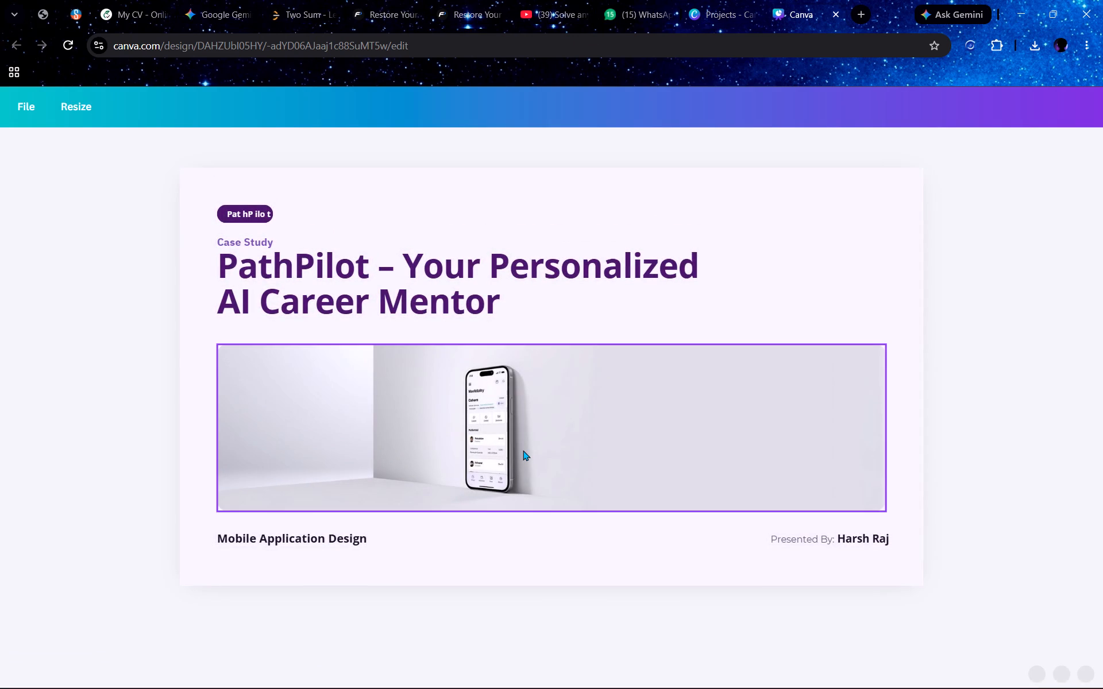
scroll(523, 450, "down", 1)
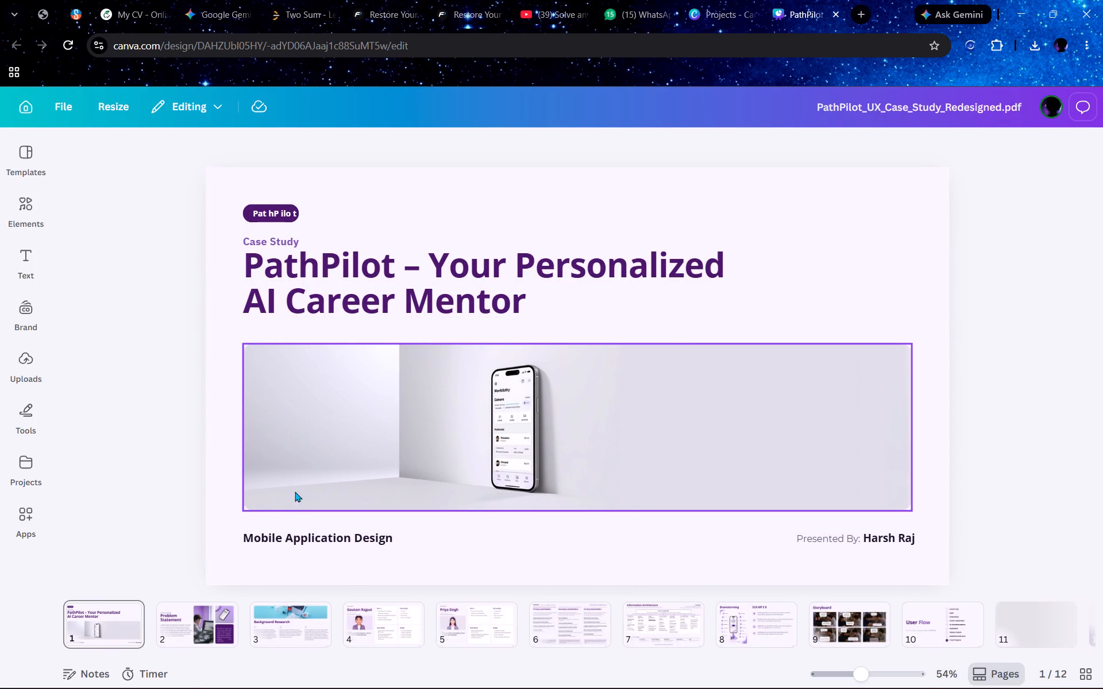
left_click(210, 626)
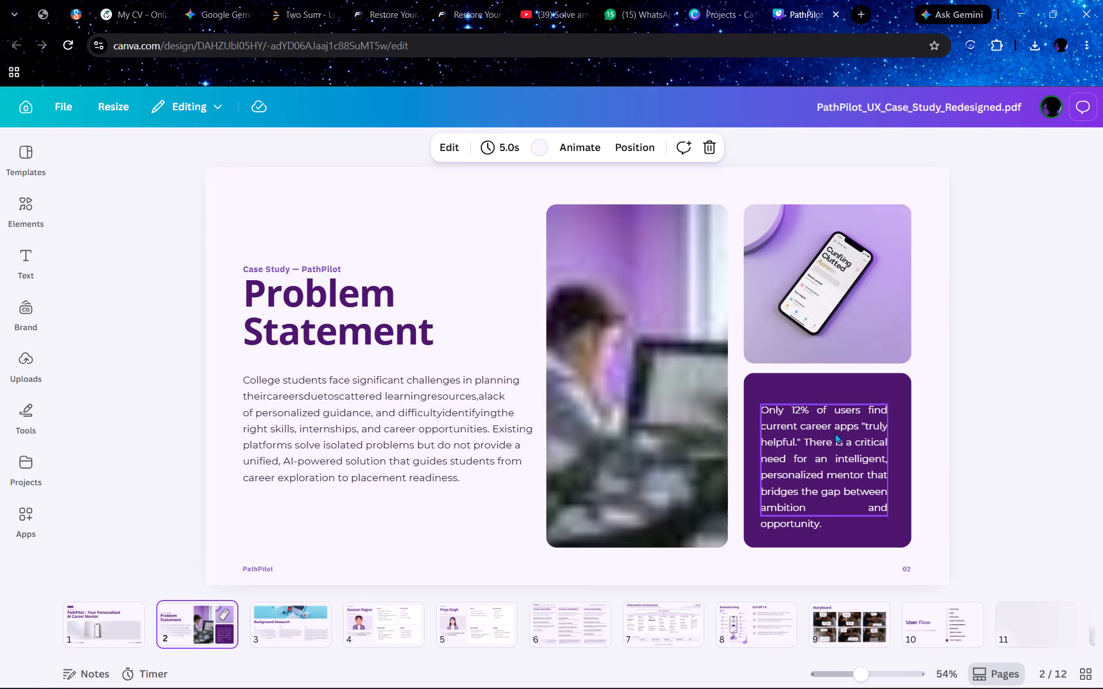
left_click(1005, 433)
triple_click(1005, 433)
key("Right")
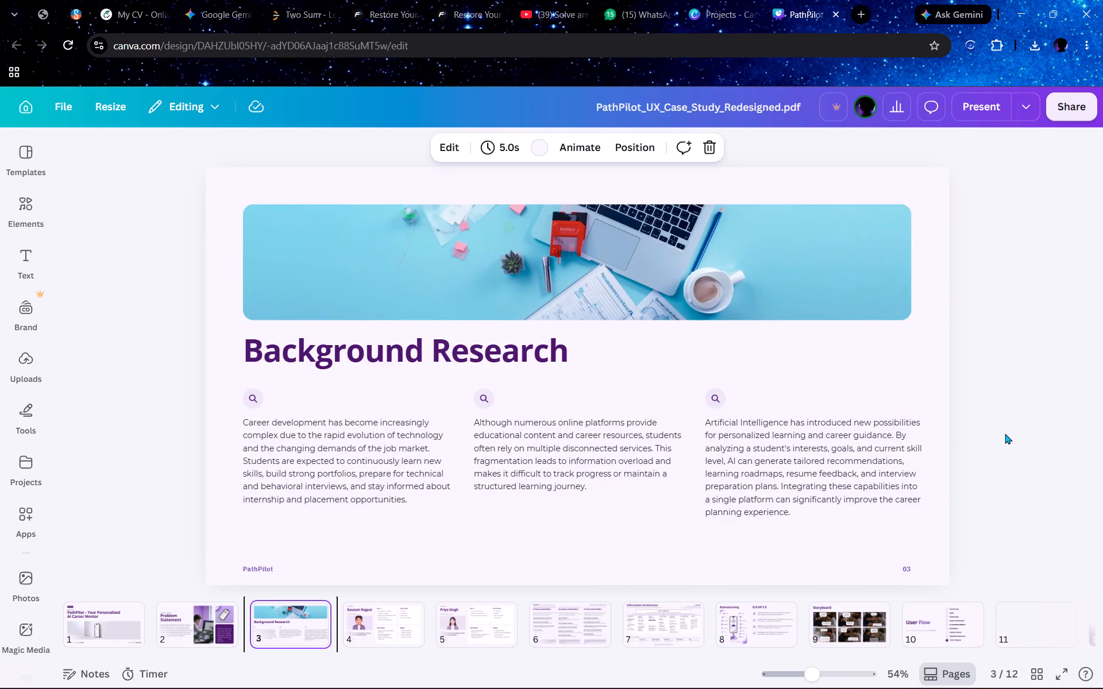
key("Right")
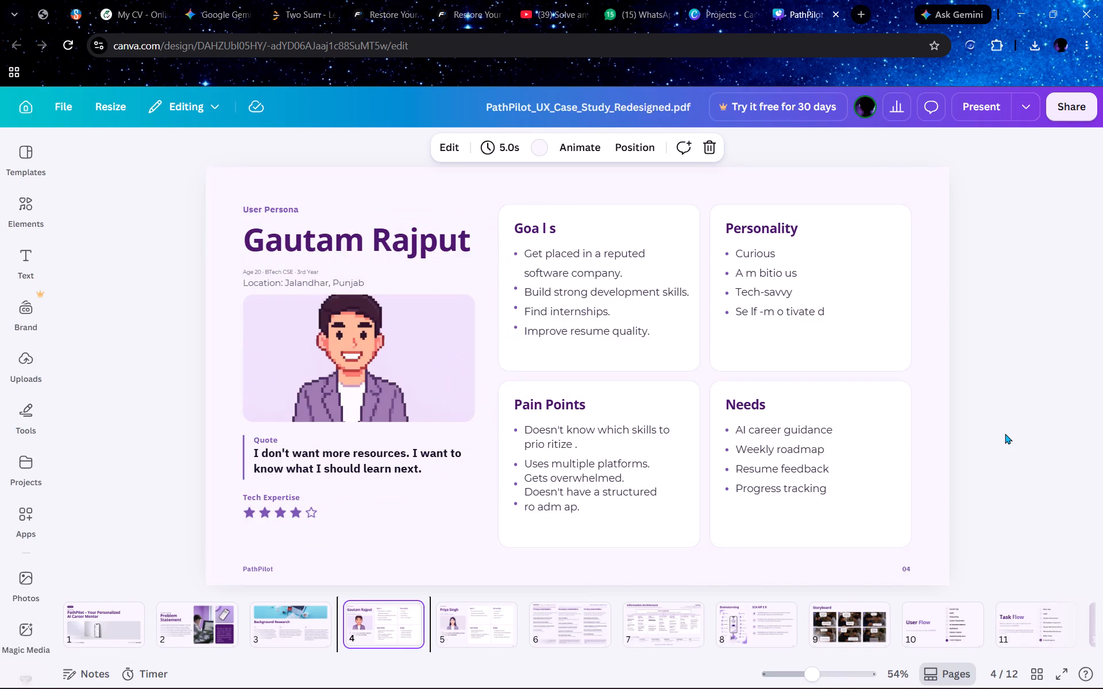
left_click(1005, 433)
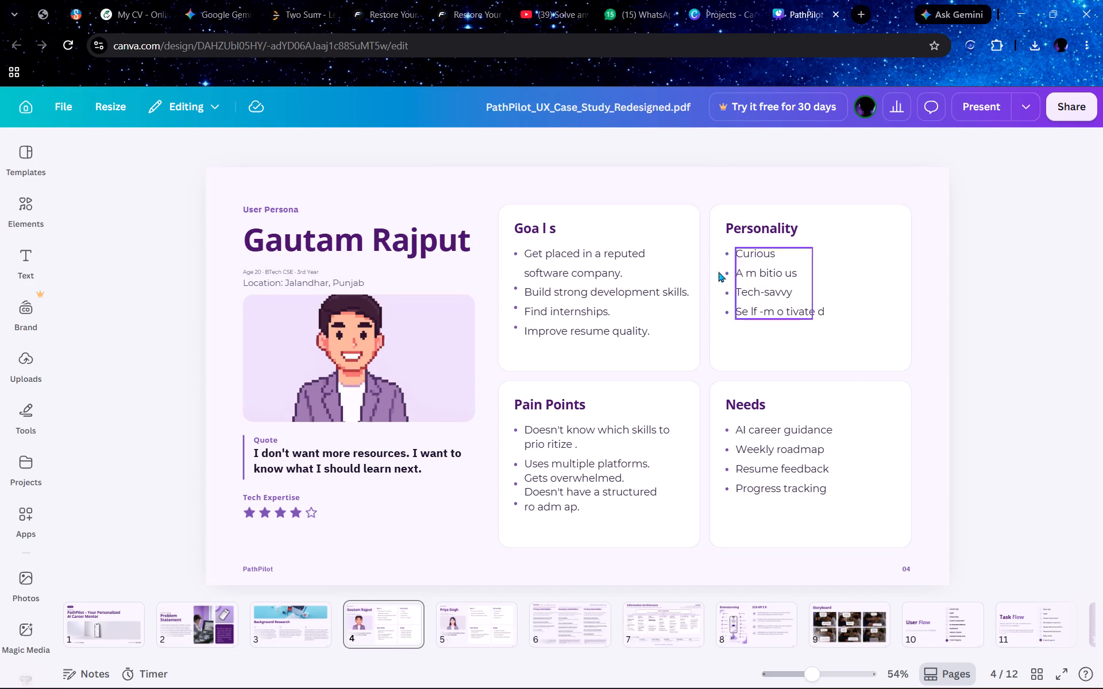
Remove the stray spaces from the "Goa l s" heading on page 4 so that it reads "Goals".
left_click(548, 228)
left_click(548, 228)
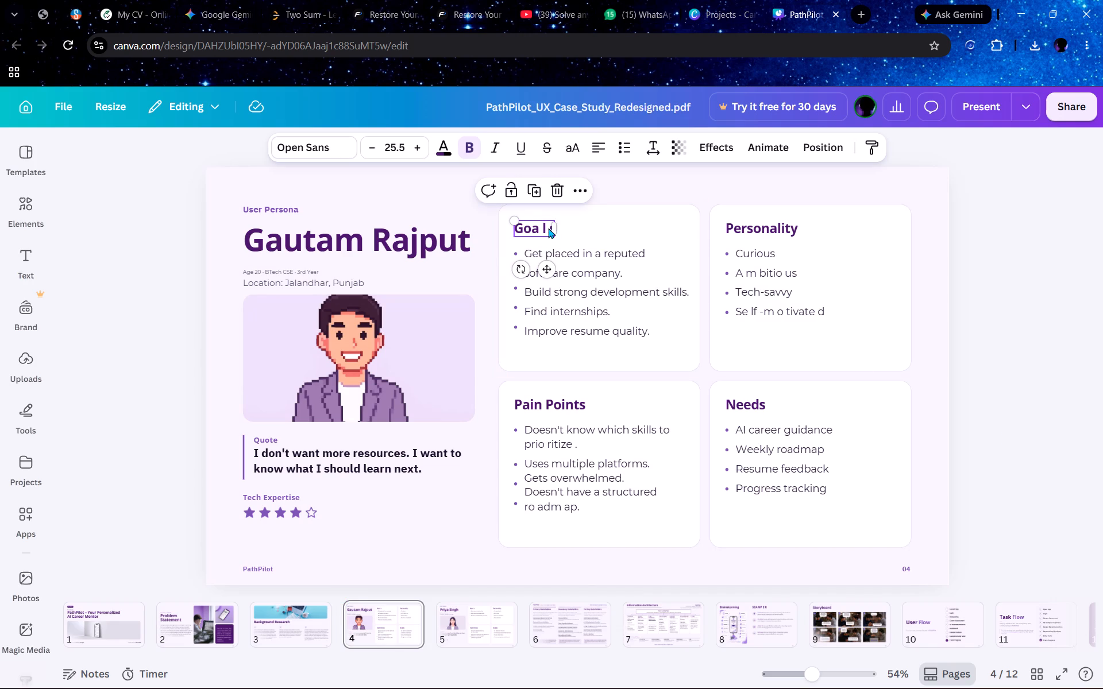
left_click(545, 230)
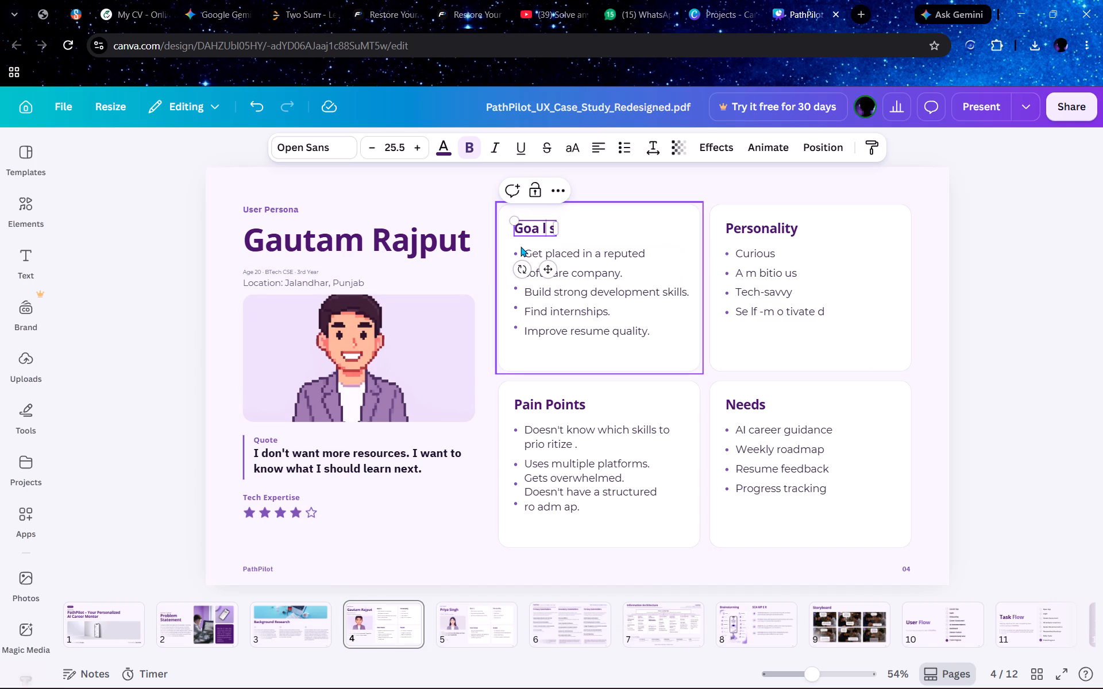
key("Left")
key("BackSpace")
key("Right")
key("Right")
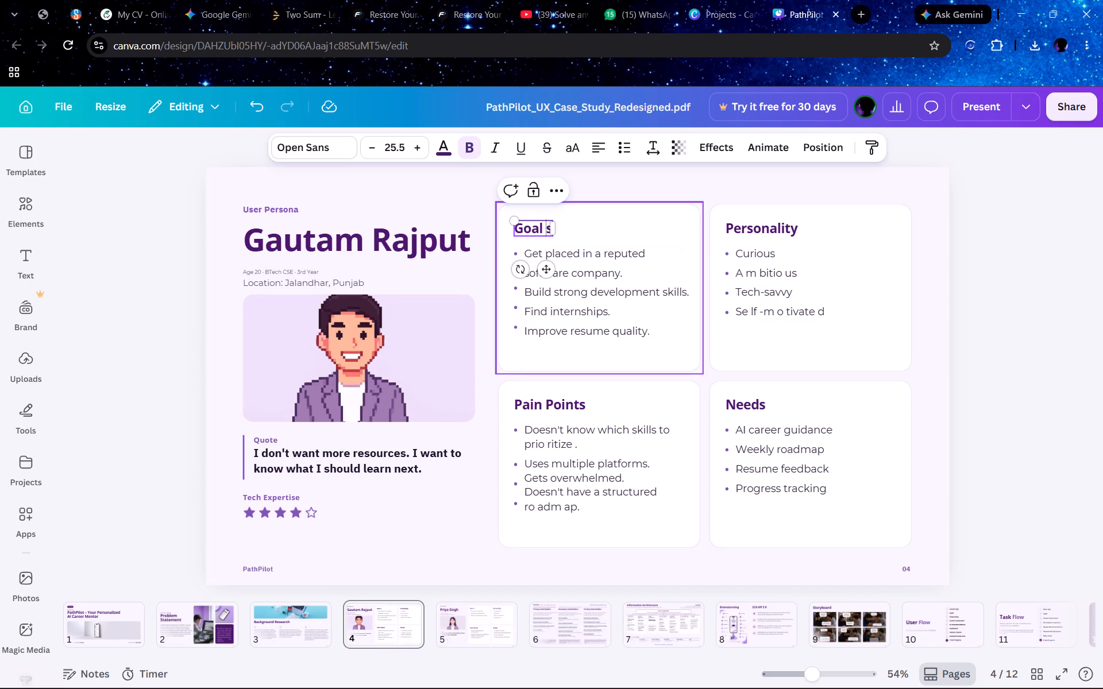
key("BackSpace")
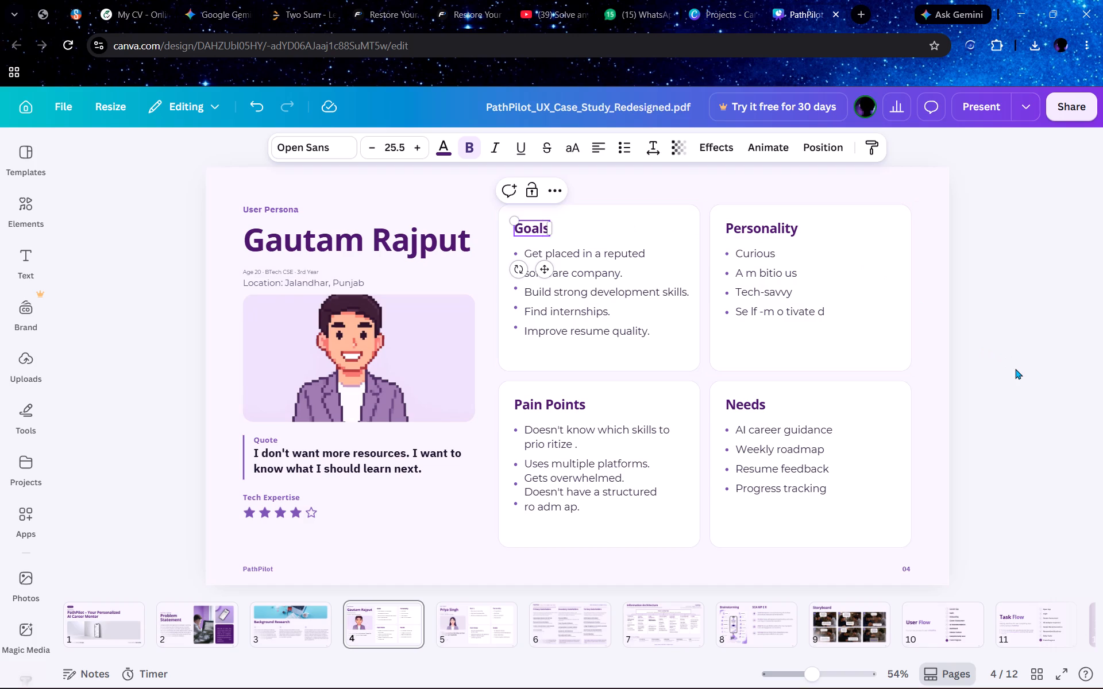
left_click(1015, 369)
Correct the same badly spaced heading on the page 5 user persona to "Goals".
left_click(451, 618)
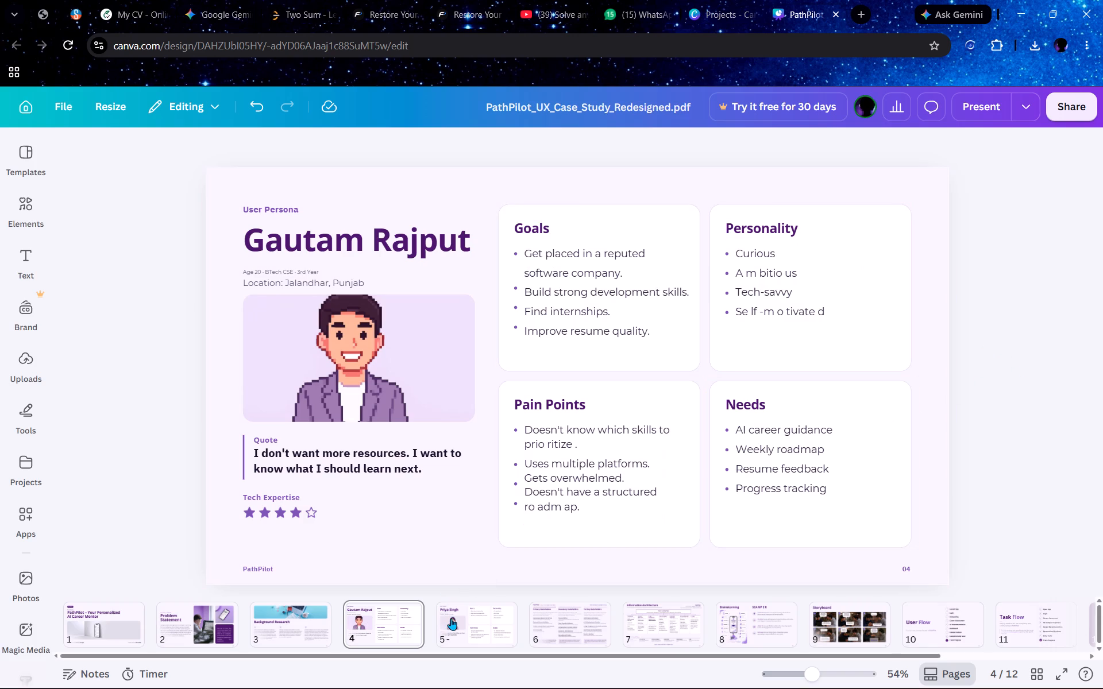
double_click(537, 230)
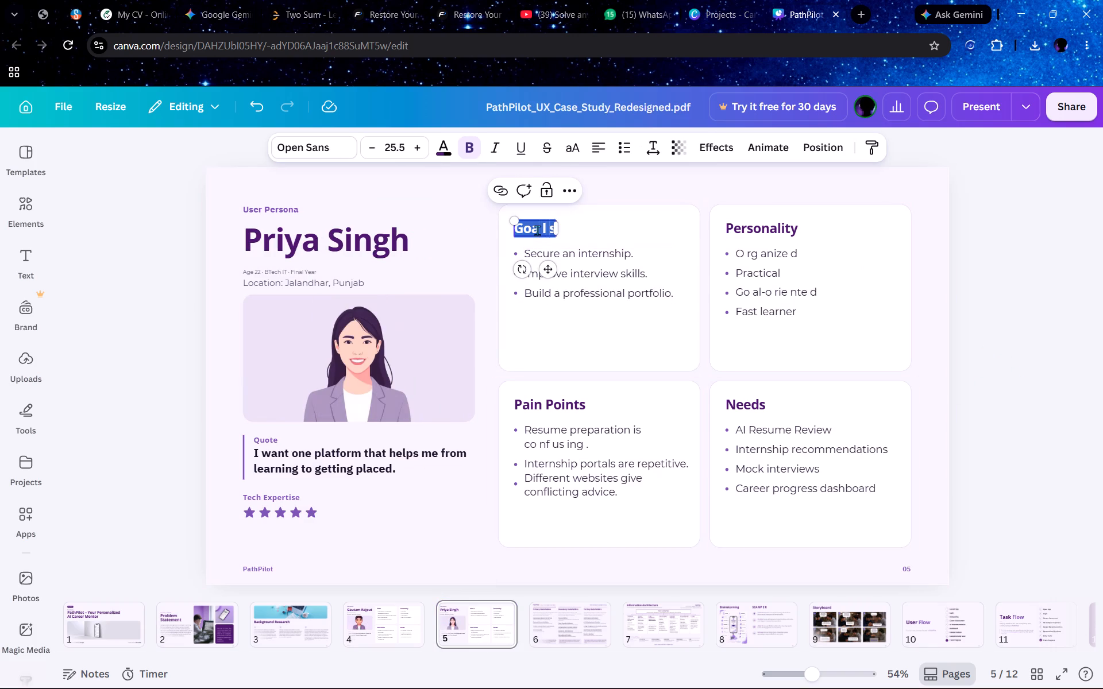
left_click(542, 228)
double_click(542, 228)
key("BackSpace")
left_click(542, 228)
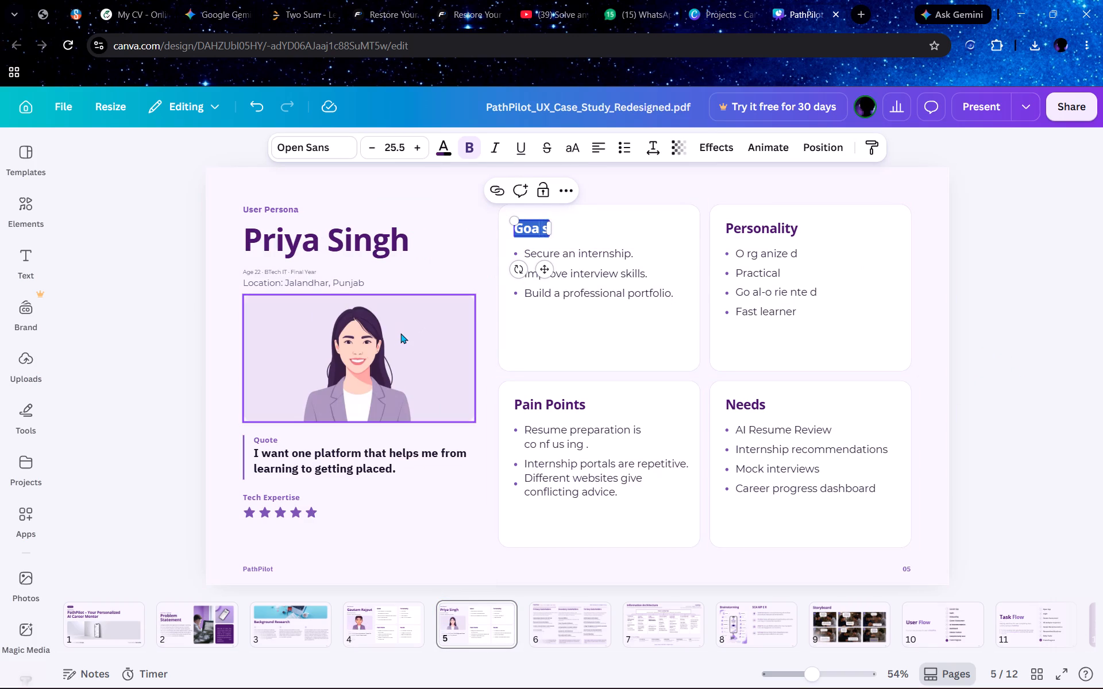
key("ctrl+z")
key("Down")
key("Left")
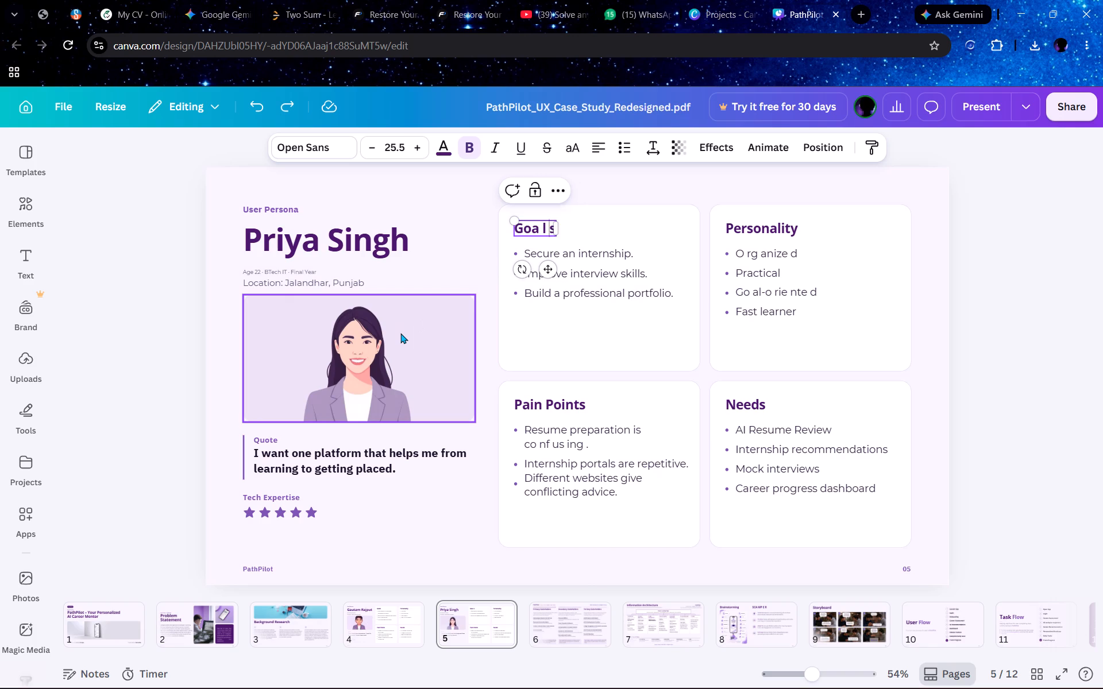
key("Right")
key("Left")
key("Left")
key("Right")
key("BackSpace")
key("Left")
key("BackSpace")
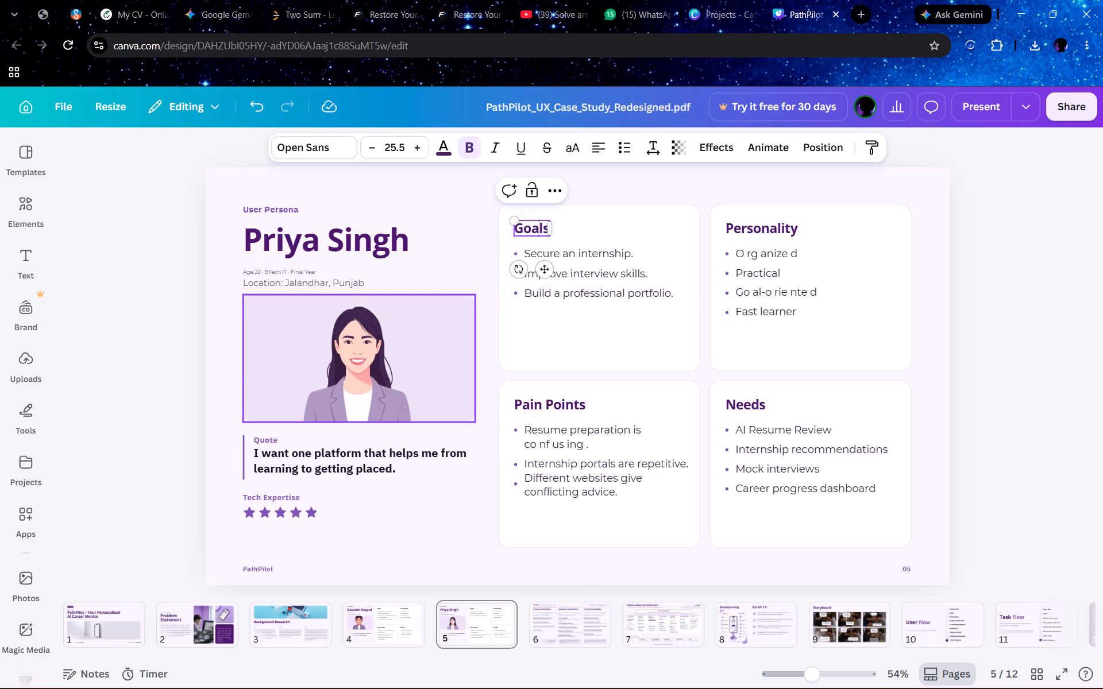
left_click(1034, 328)
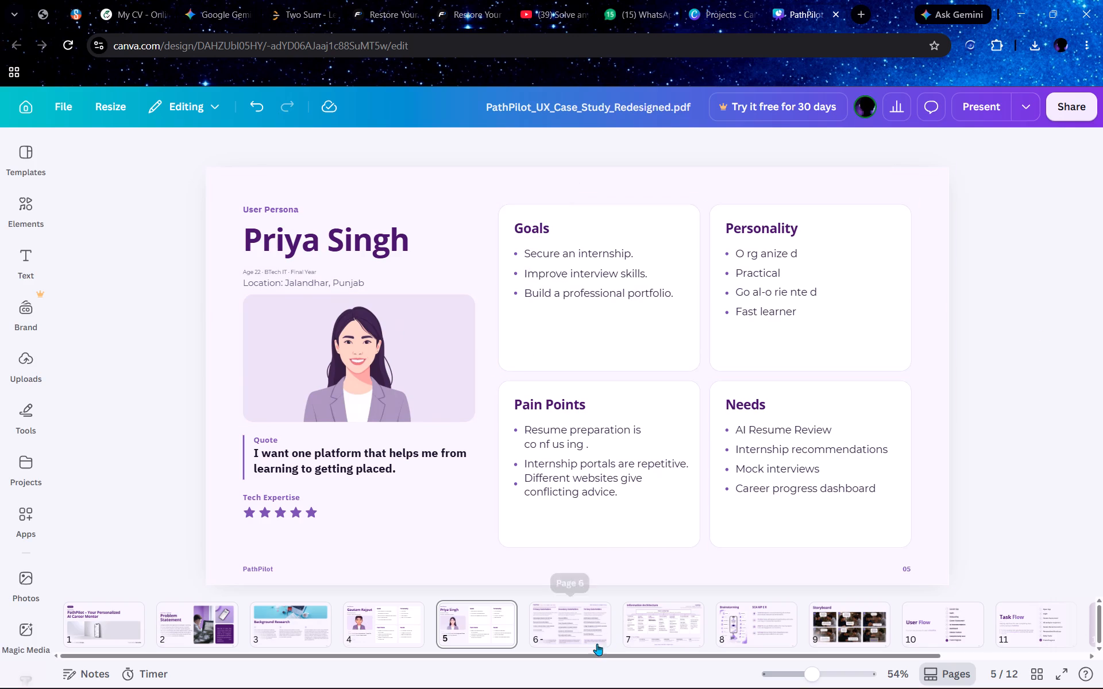
Go past the stakeholders on page 6 to the Information Architecture diagram on page 7.
left_click(592, 633)
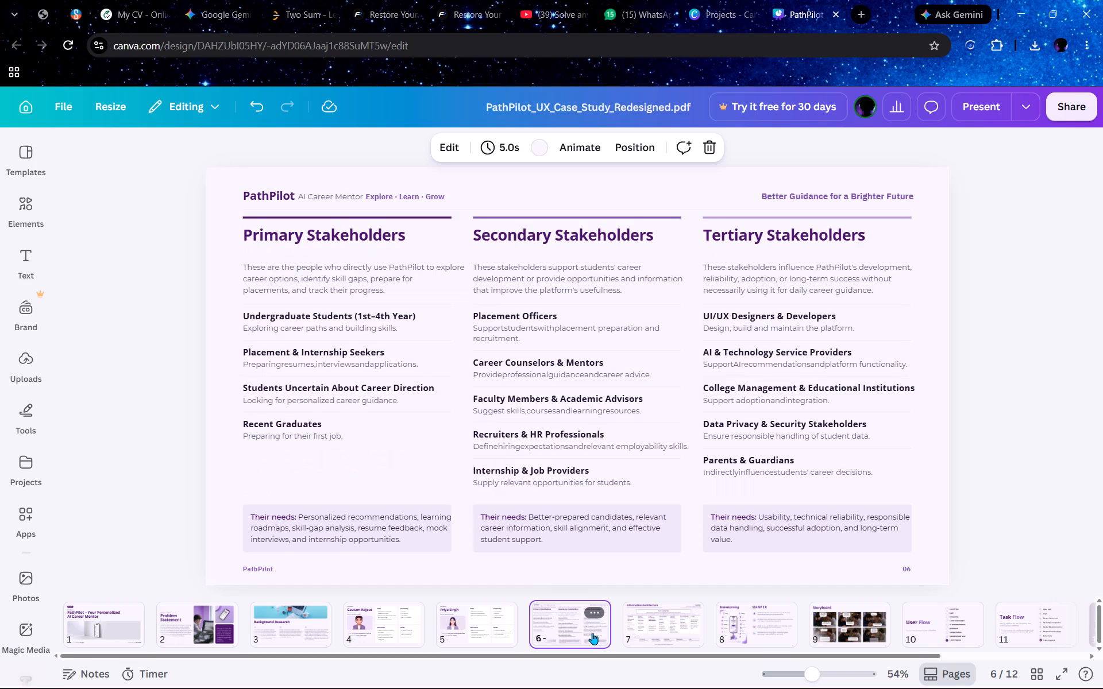
left_click(684, 634)
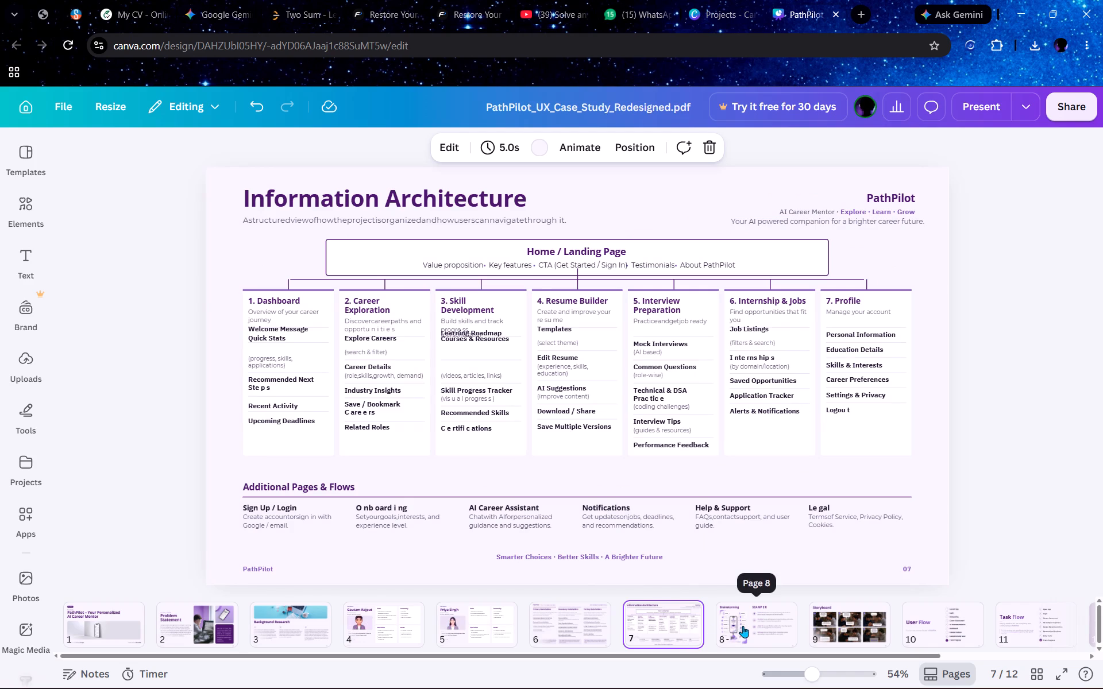
left_click(1016, 435)
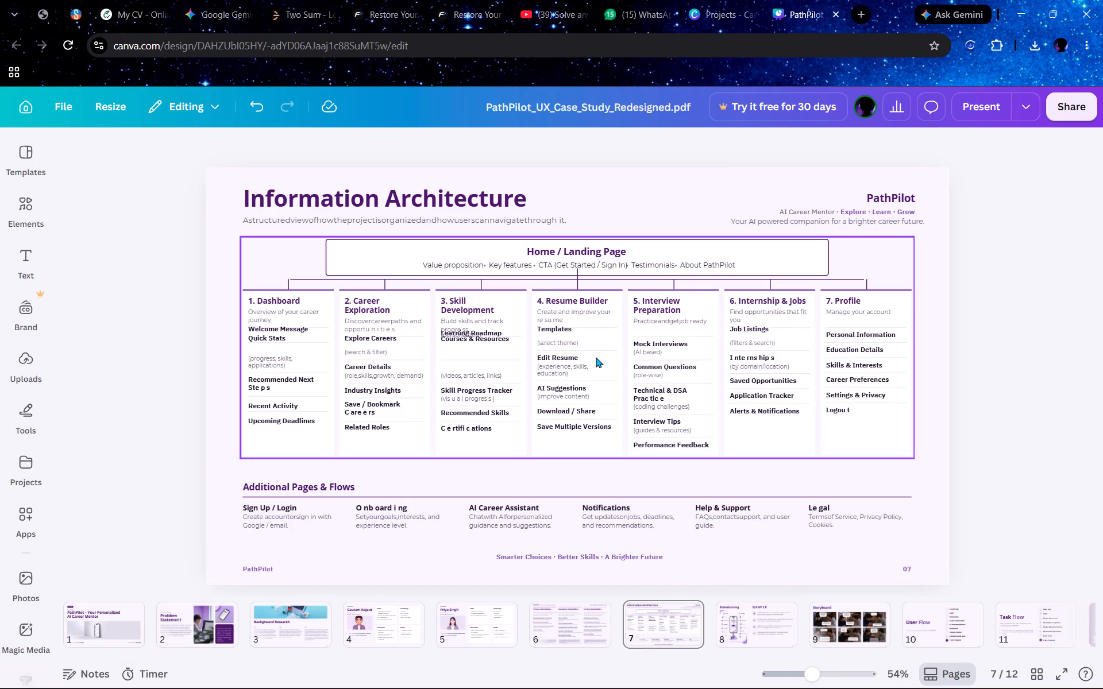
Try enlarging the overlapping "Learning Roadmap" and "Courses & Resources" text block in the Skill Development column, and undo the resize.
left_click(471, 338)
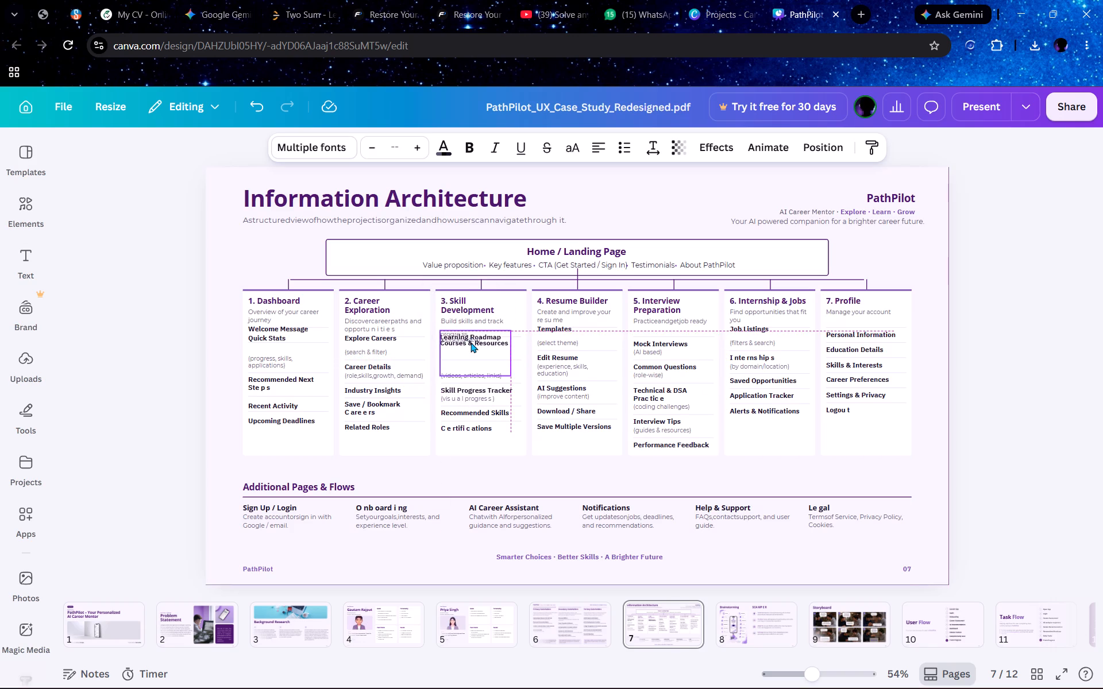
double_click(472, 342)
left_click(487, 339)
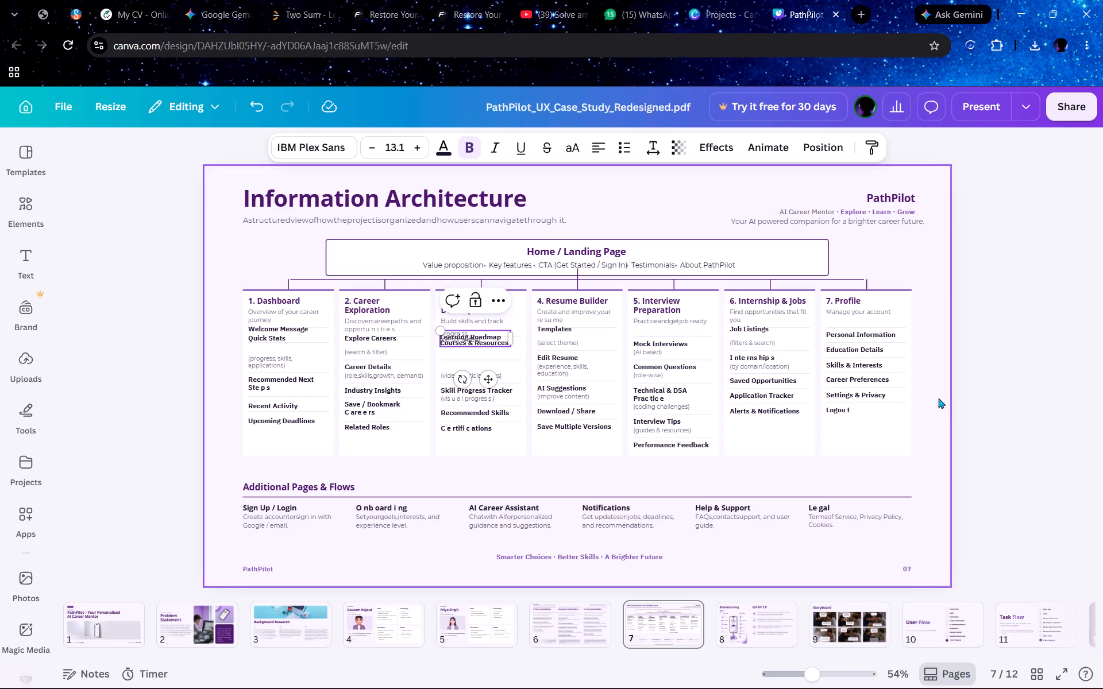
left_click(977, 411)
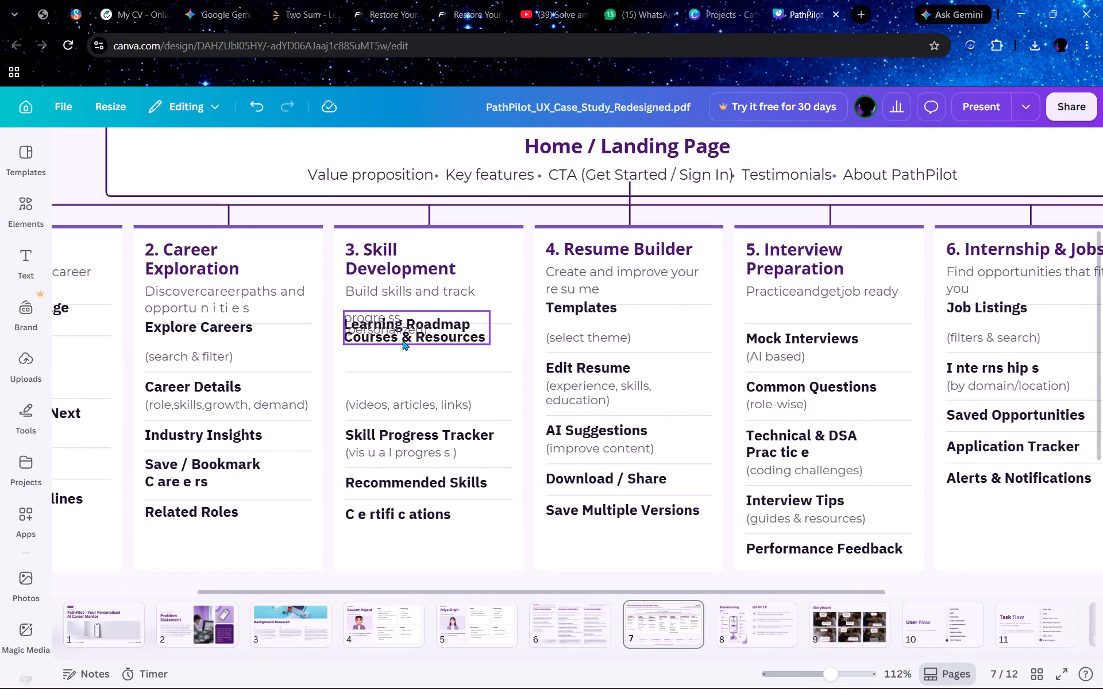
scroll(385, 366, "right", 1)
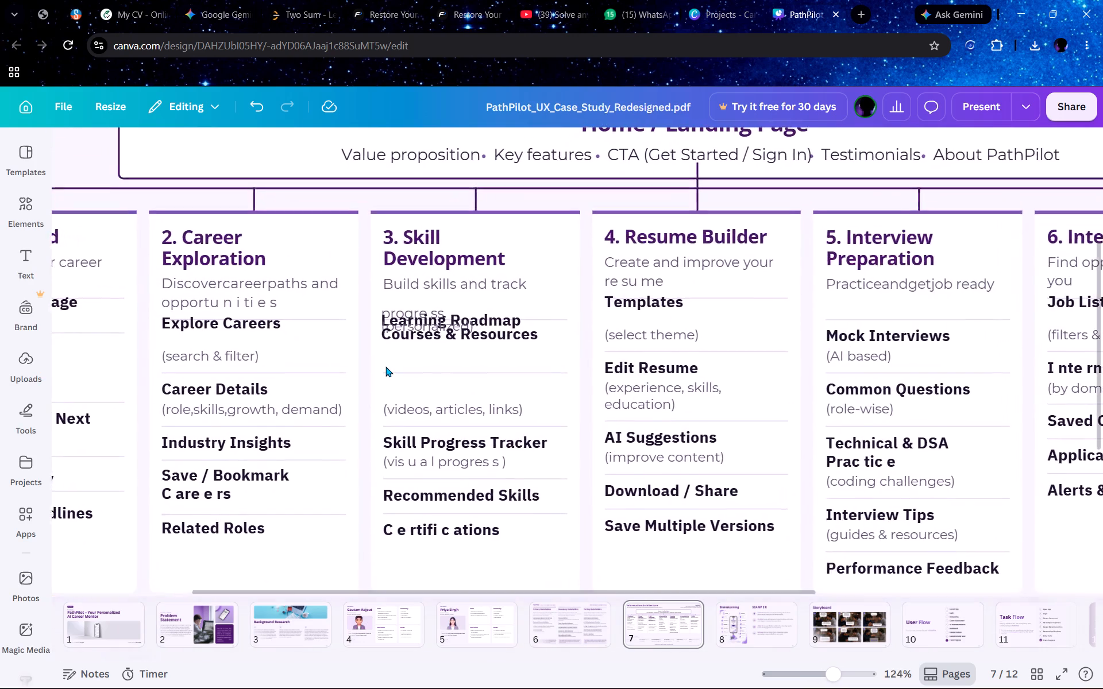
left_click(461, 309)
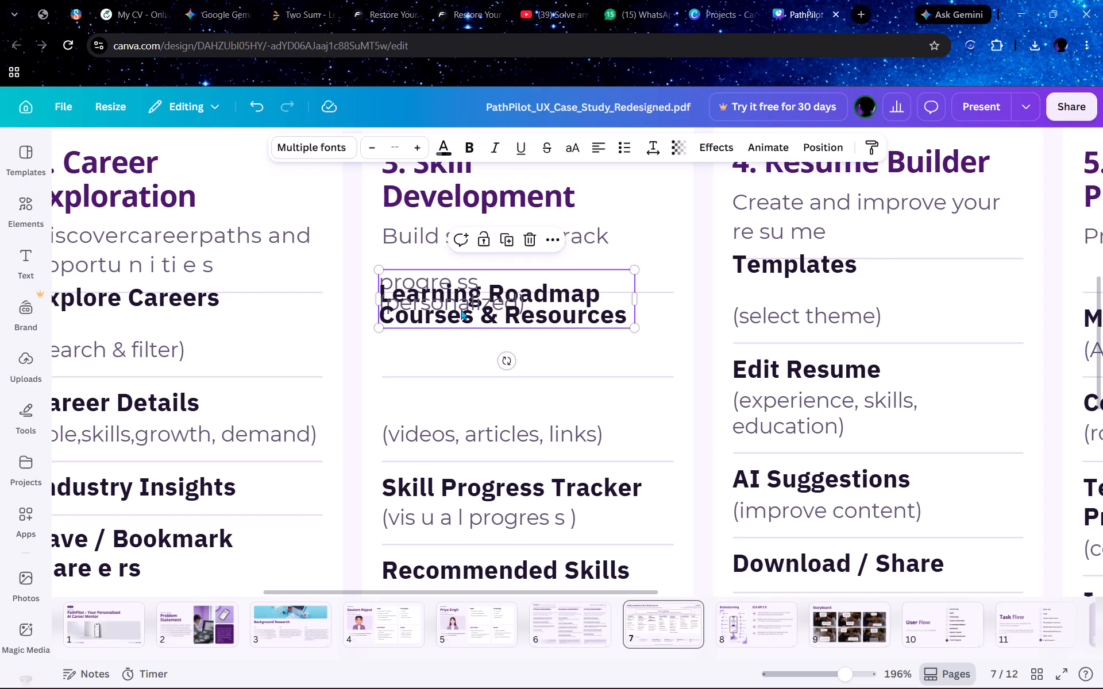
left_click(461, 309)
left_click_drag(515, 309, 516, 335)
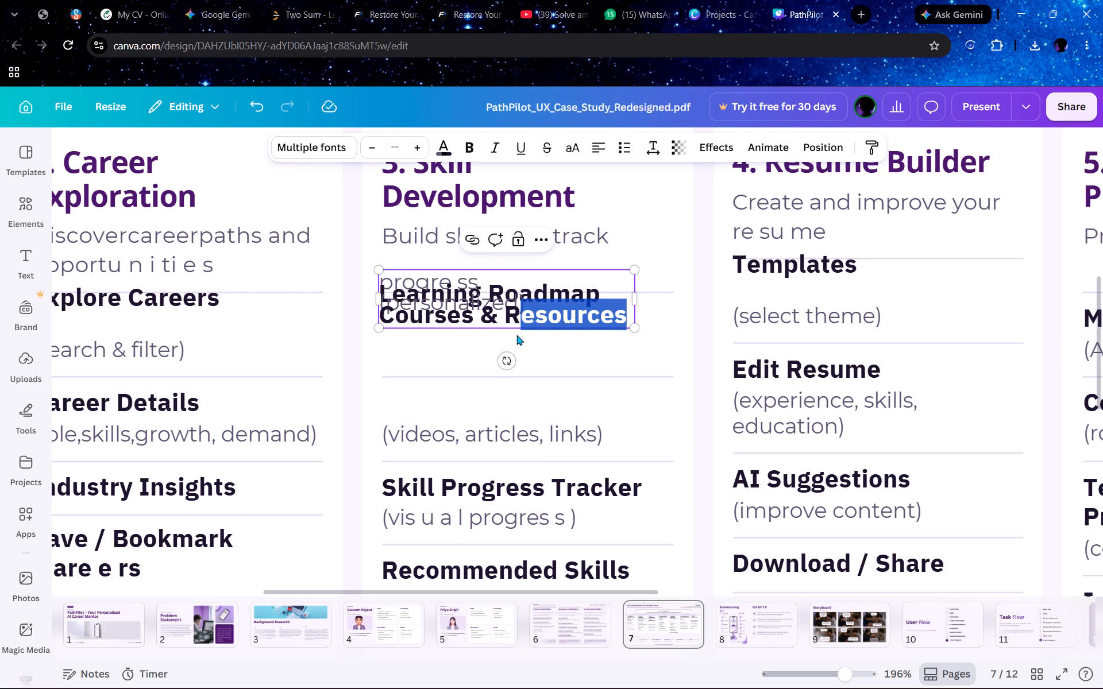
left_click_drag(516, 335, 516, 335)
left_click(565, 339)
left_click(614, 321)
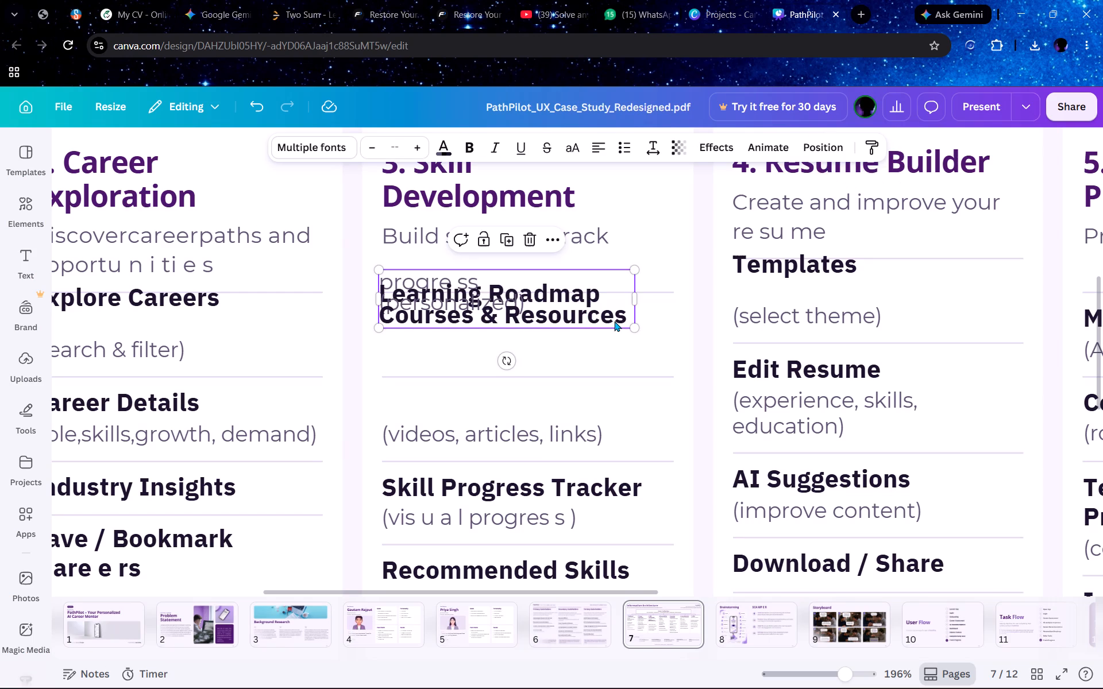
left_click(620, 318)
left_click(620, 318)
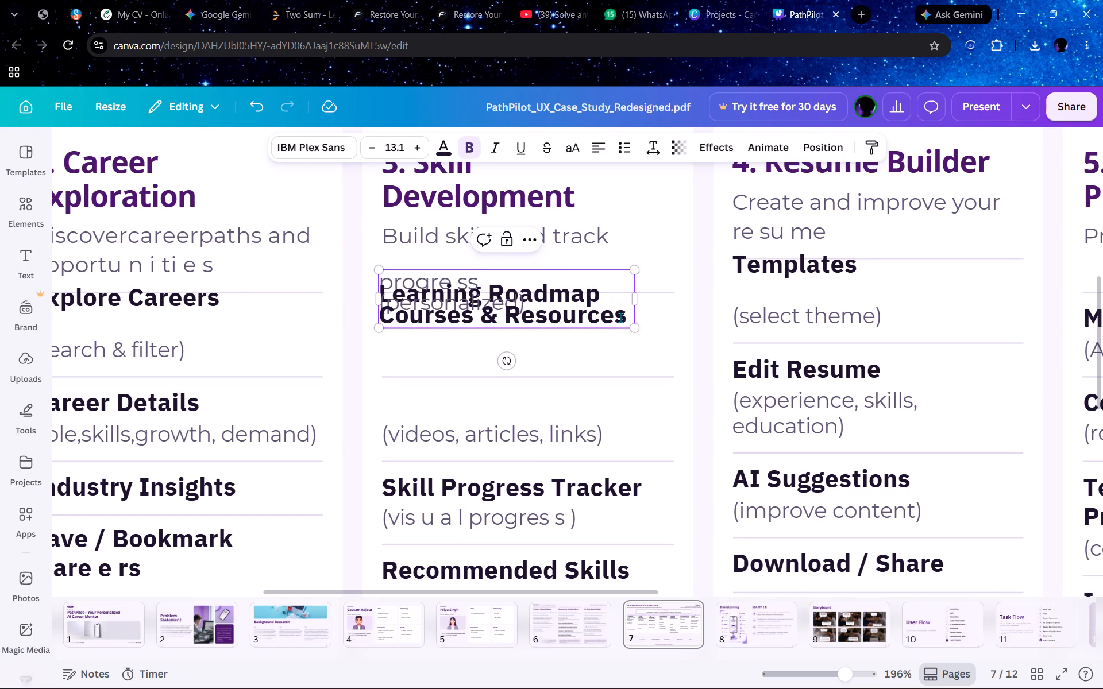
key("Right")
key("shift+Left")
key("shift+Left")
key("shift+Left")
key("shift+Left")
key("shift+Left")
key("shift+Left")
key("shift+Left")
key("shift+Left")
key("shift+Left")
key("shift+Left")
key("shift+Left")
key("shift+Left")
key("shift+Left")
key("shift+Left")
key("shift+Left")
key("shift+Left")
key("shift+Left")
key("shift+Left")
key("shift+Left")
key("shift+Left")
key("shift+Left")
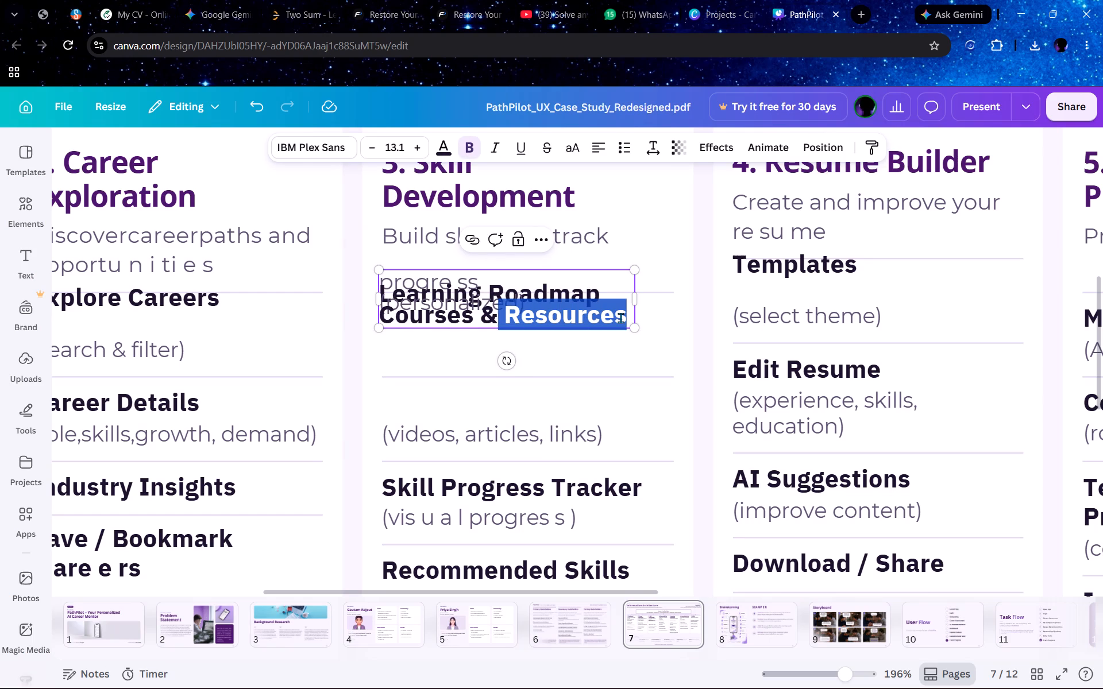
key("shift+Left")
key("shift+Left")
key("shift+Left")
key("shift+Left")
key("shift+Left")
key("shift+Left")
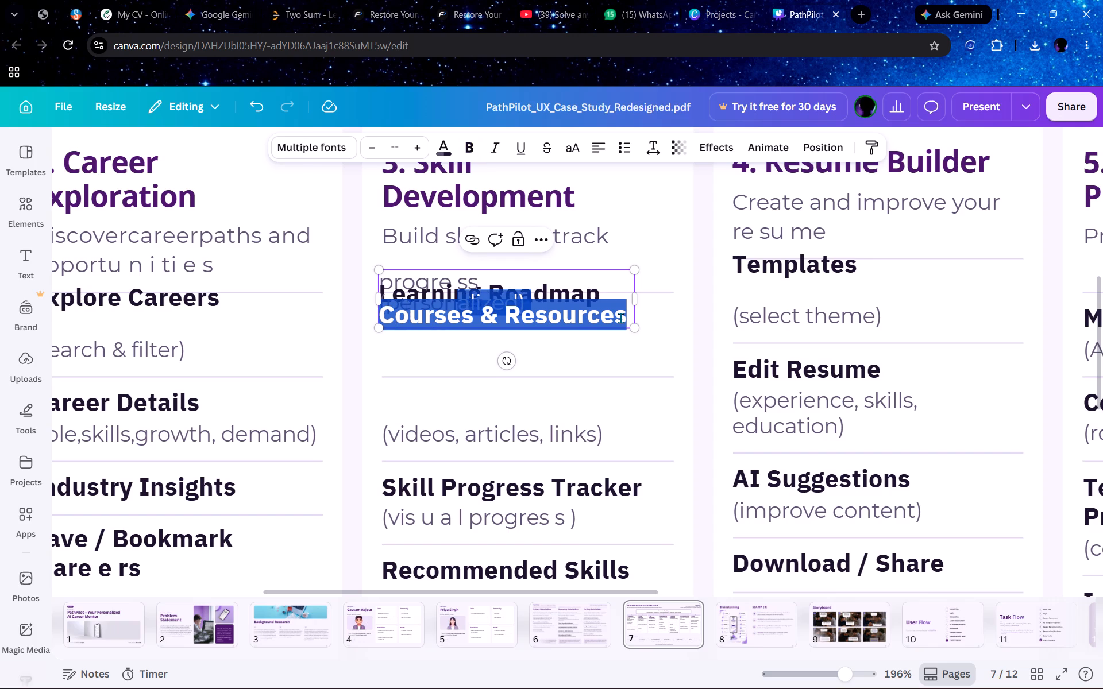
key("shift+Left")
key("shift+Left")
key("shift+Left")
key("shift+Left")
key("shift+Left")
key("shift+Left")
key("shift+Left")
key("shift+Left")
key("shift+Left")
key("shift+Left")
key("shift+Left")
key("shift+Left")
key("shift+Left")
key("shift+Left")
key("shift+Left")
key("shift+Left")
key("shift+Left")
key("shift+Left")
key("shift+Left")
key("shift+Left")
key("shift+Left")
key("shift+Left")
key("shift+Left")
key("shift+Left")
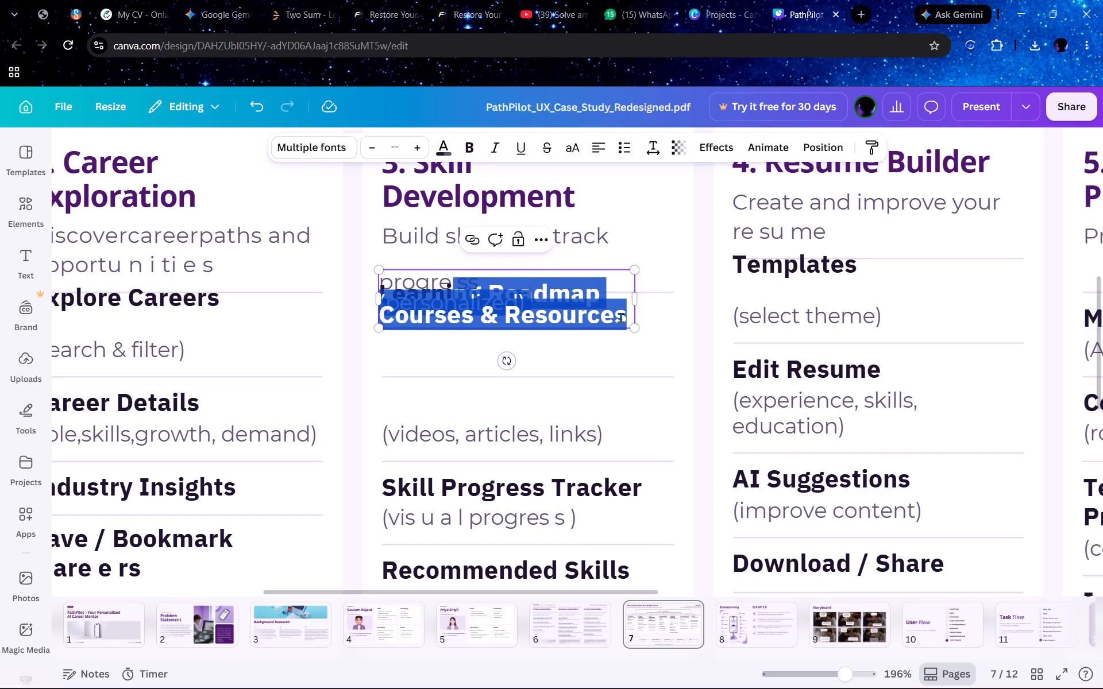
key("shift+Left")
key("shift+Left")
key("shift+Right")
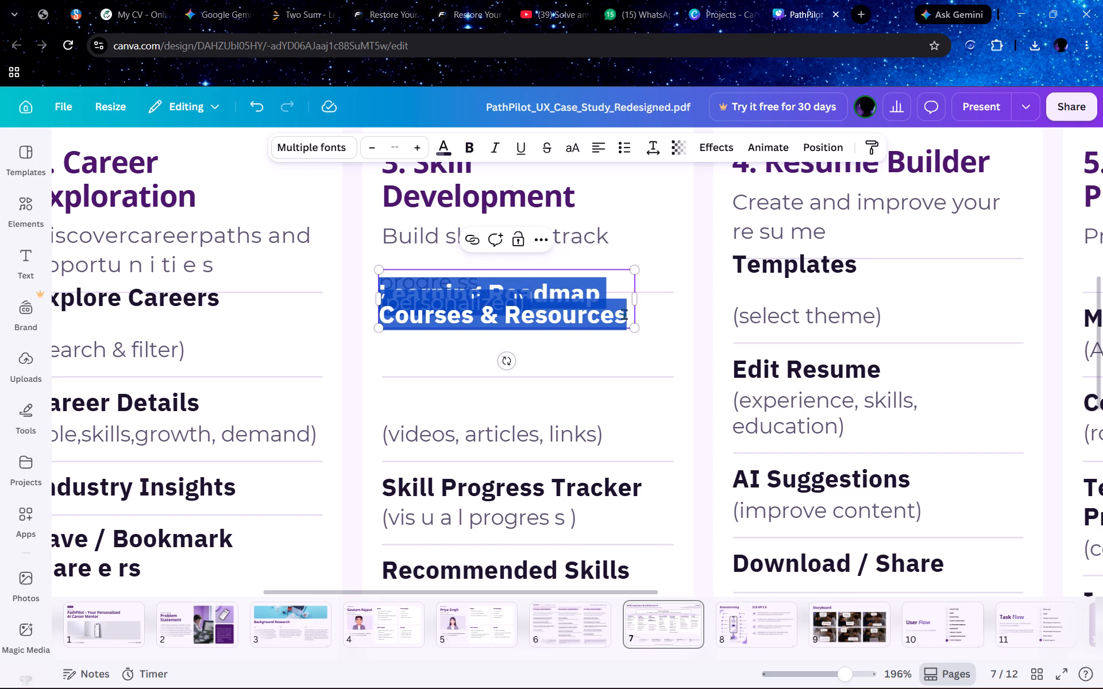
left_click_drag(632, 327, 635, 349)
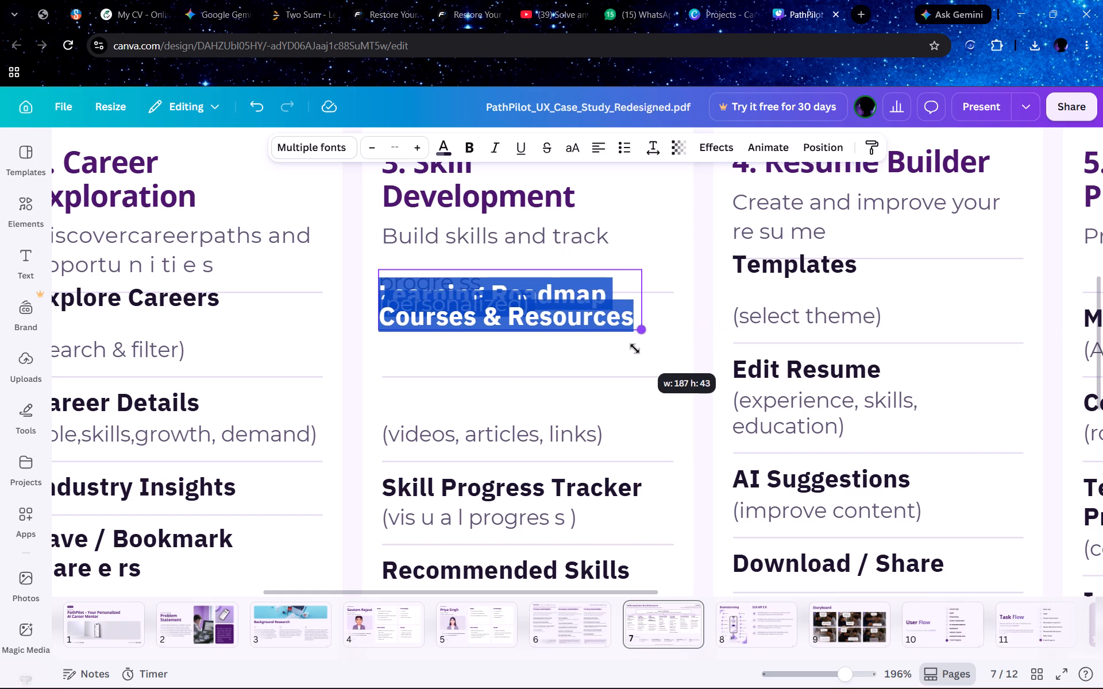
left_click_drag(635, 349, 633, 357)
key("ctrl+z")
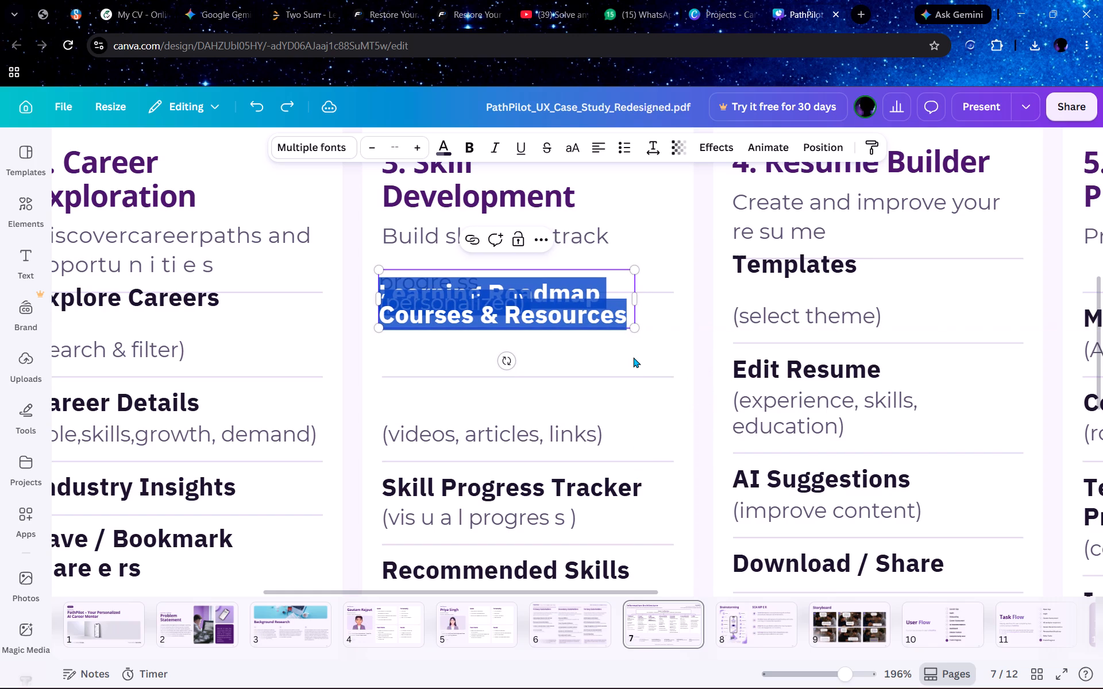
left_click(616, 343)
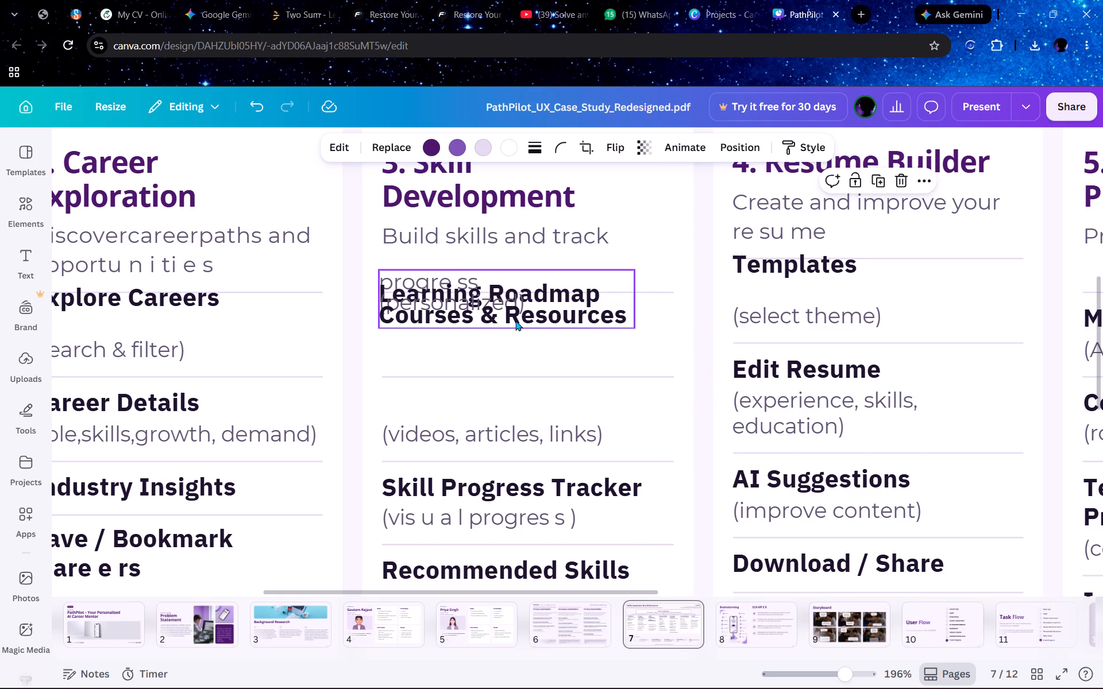
Add "progress" as a second line to the "Build skills and track" description in the Skill Development column.
left_click(614, 237)
left_click(606, 238)
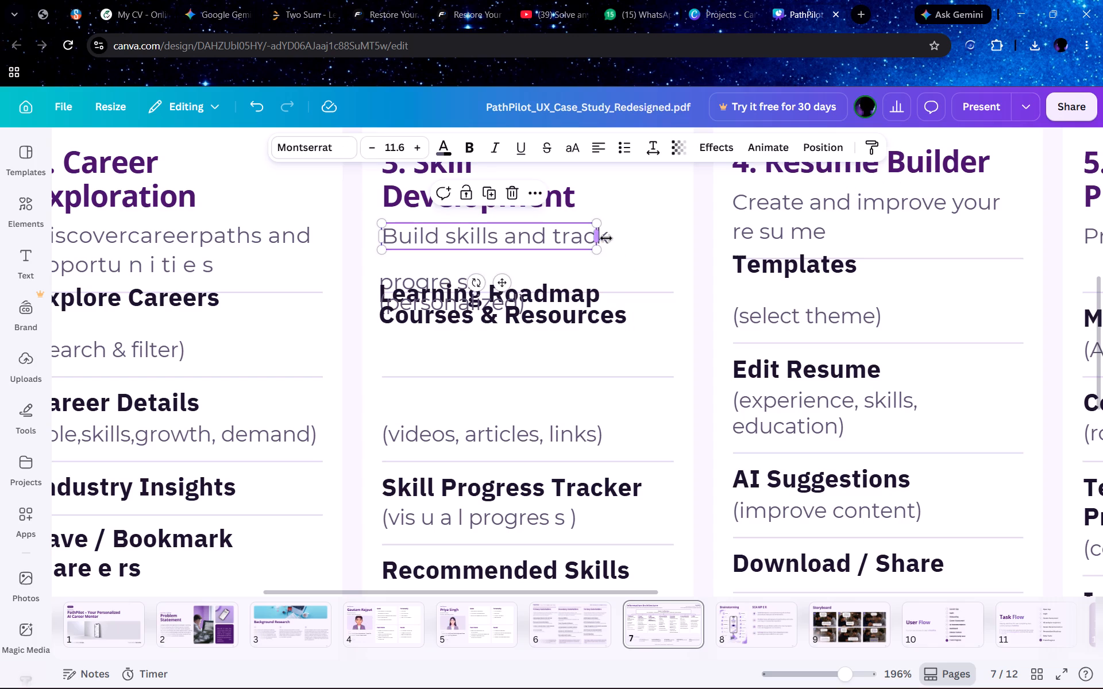
left_click(606, 238)
double_click(596, 235)
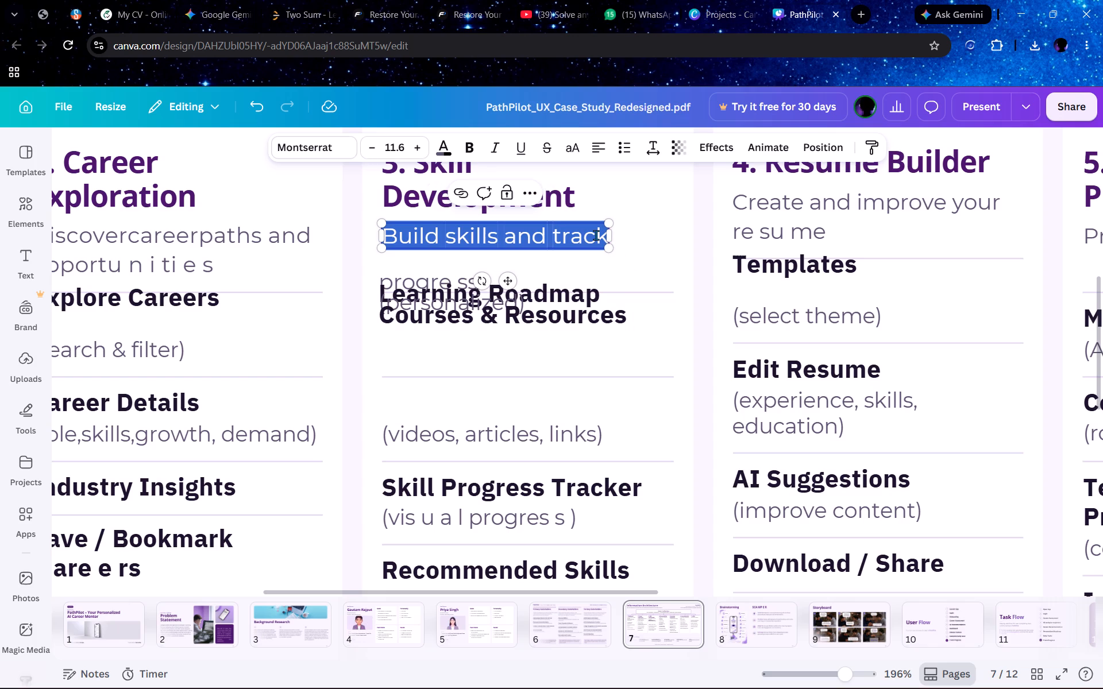
left_click(596, 235)
key("Right")
key("Left")
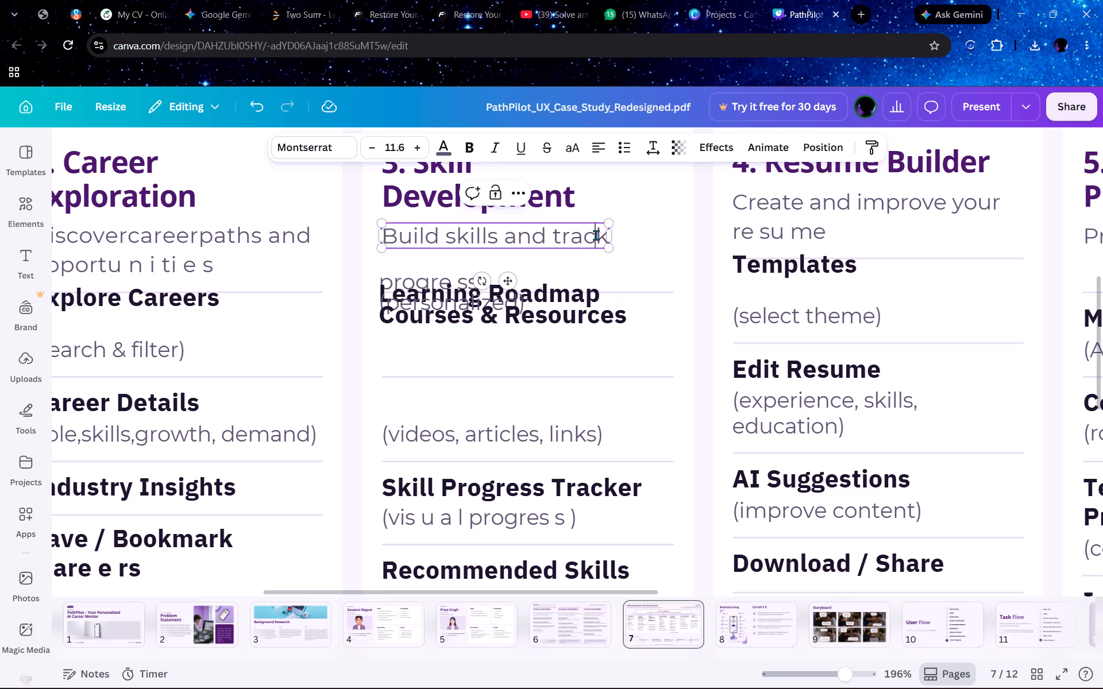
key("Right")
key("Return")
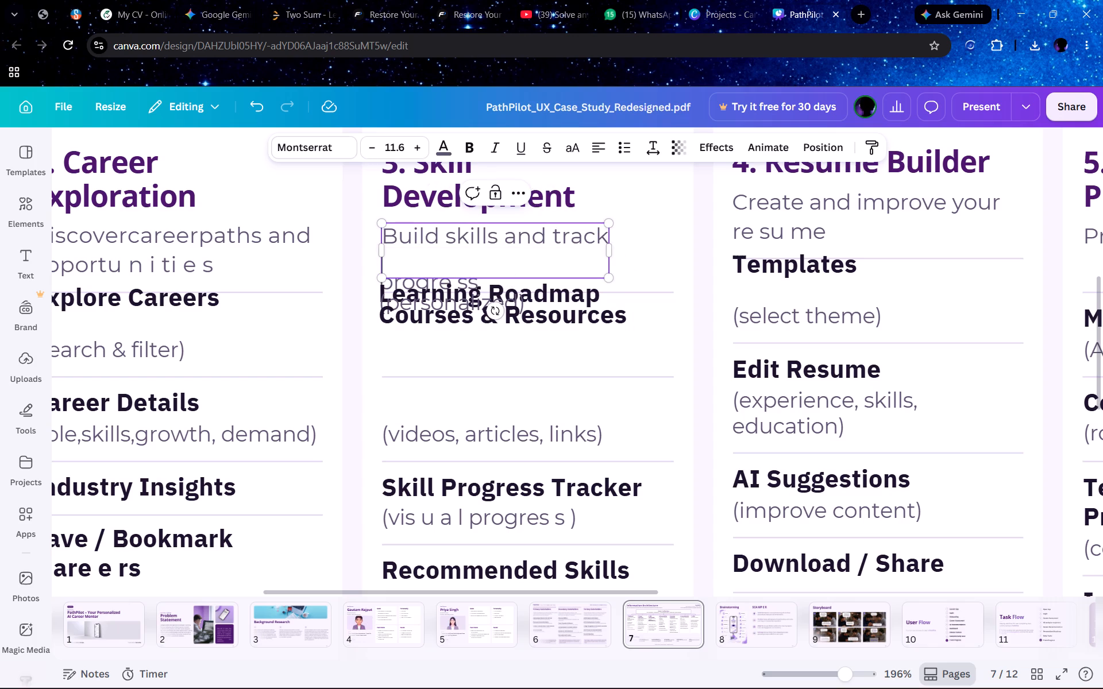
type("progress")
key("space")
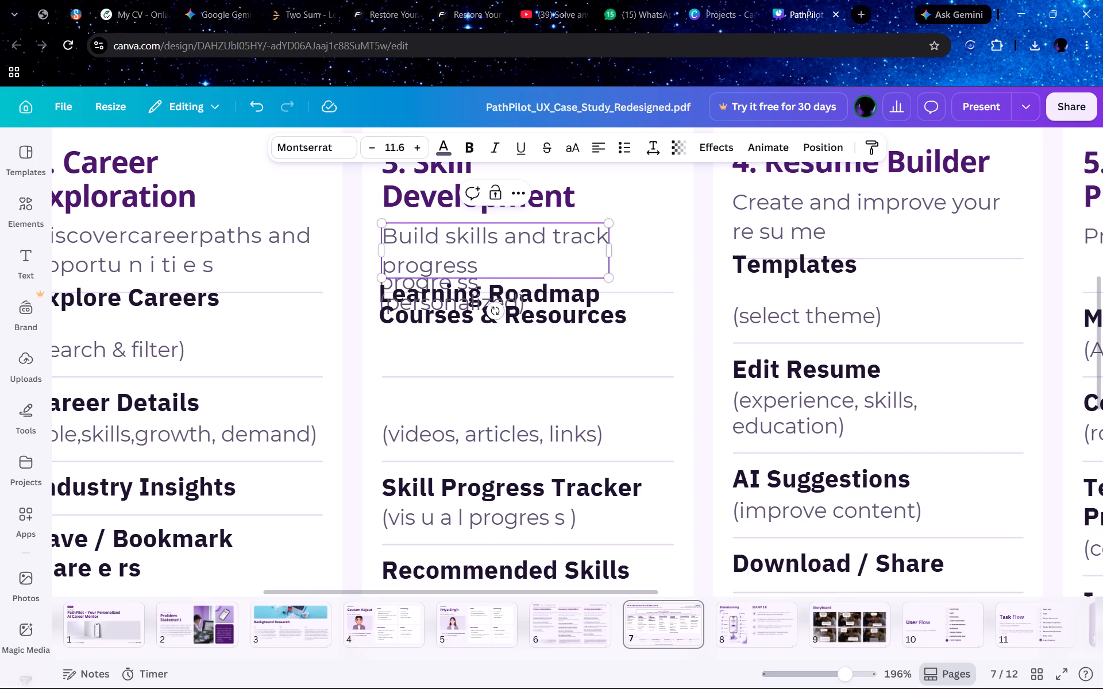
key("BackSpace")
left_click(644, 325)
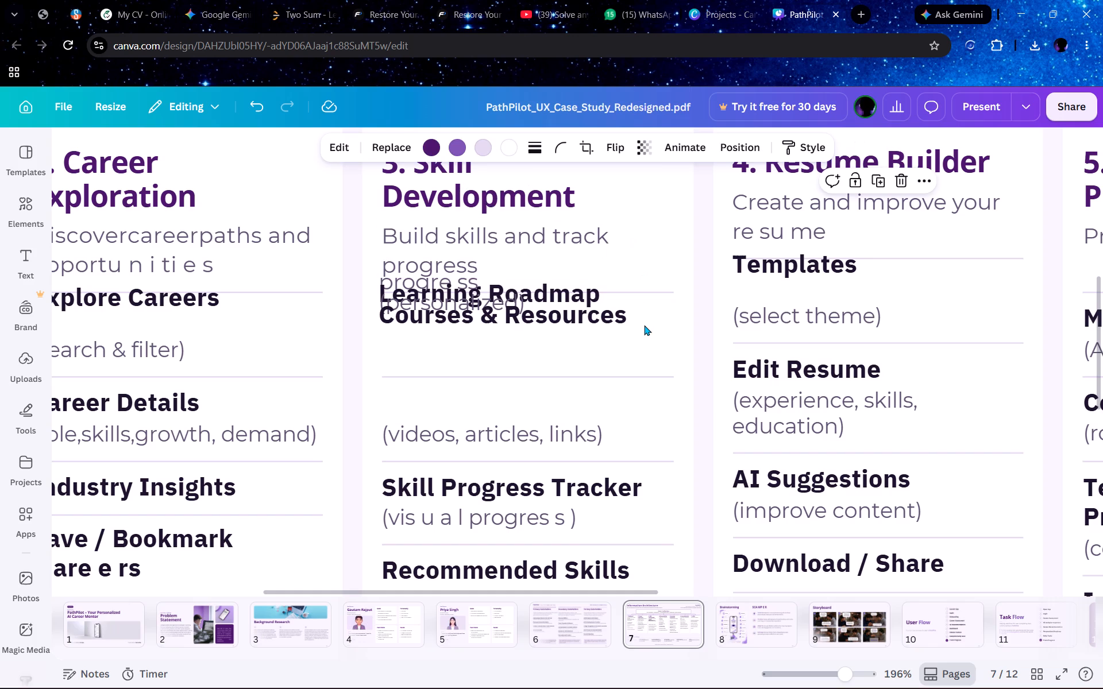
Delete the "(personalized)" and "Learning Roadmap" text ahead of "Courses & Resources" in the Skill Development column's overlapping text block.
double_click(504, 299)
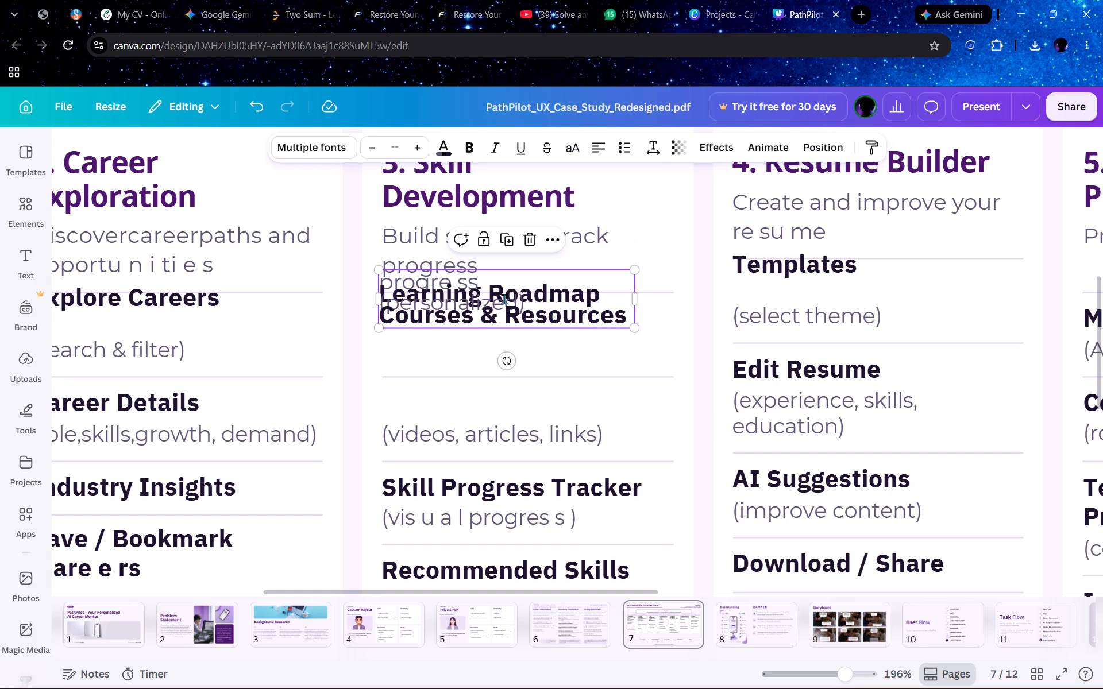
left_click(504, 299)
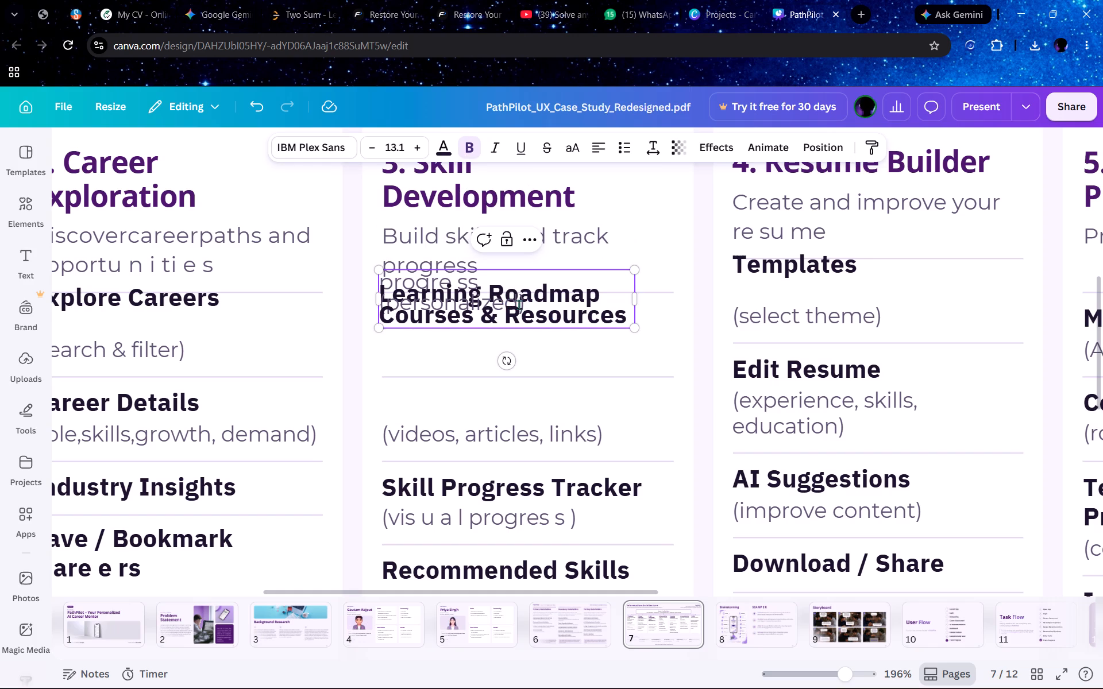
key("Left")
key("Left")
key("Left")
key("Left")
key("Left")
key("Left")
key("Left")
key("Left")
key("Left")
key("Left")
key("Left")
key("BackSpace")
key("BackSpace")
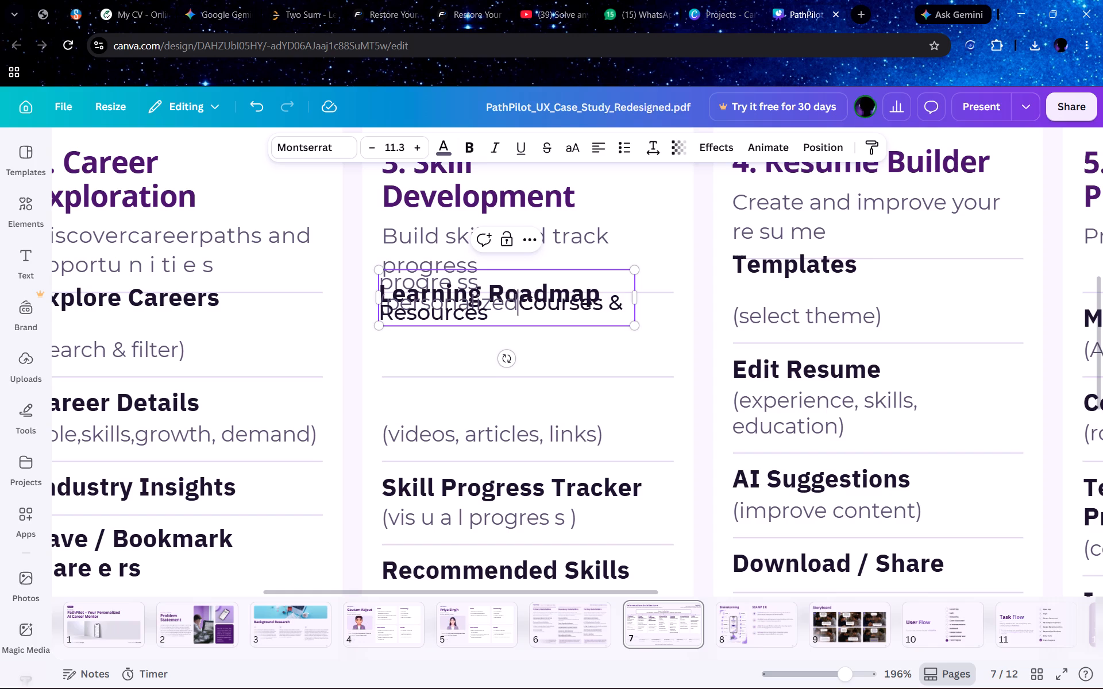
key("BackSpace")
key("BackSpace")
key("BackSpace")
key("BackSpace")
key("BackSpace")
key("BackSpace")
key("BackSpace")
key("BackSpace")
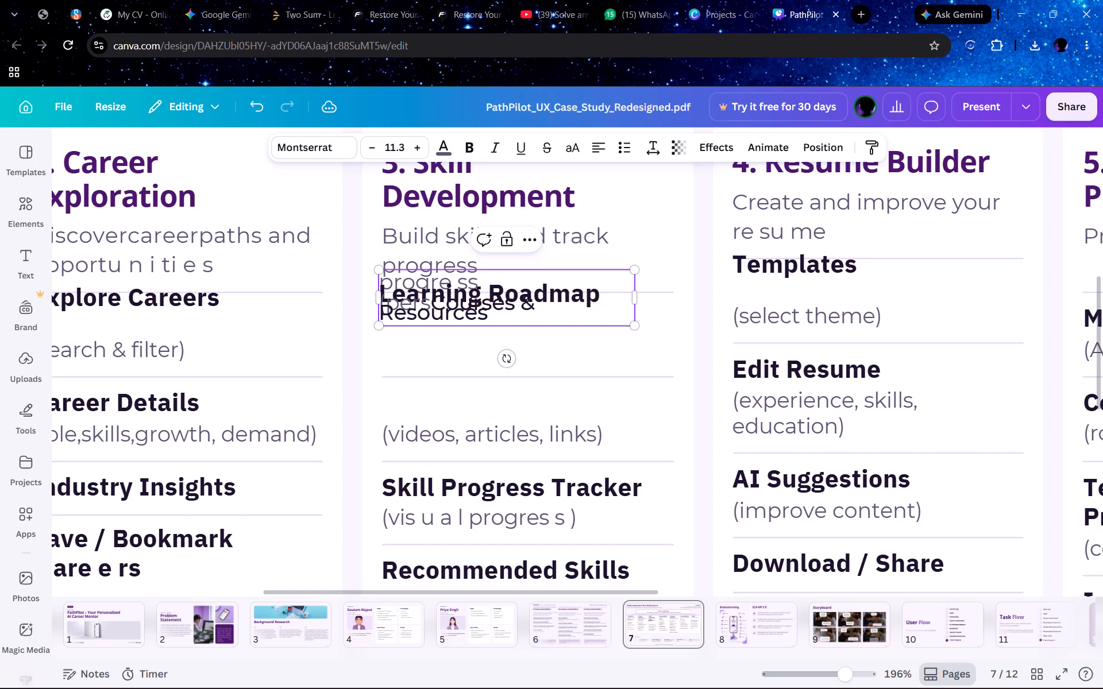
key("BackSpace")
key("BackSpace")
key("BackSpace")
key("BackSpace")
key("BackSpace")
key("BackSpace")
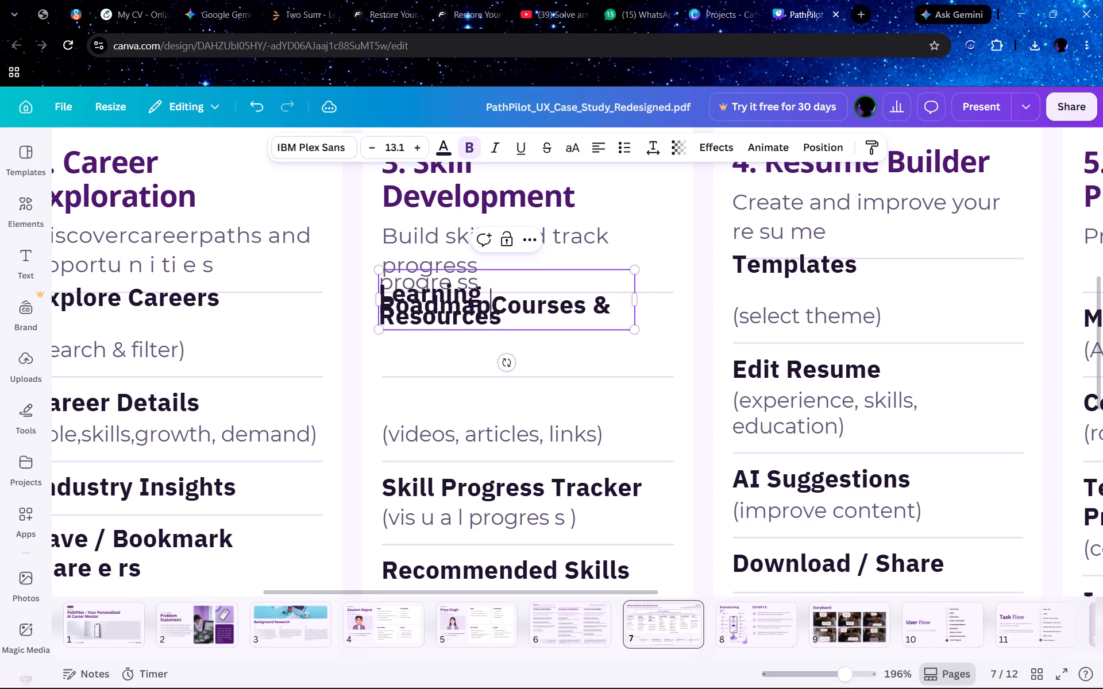
key("BackSpace")
key("BackSpace")
key("BackSpace")
key("BackSpace")
key("BackSpace")
key("BackSpace")
key("BackSpace")
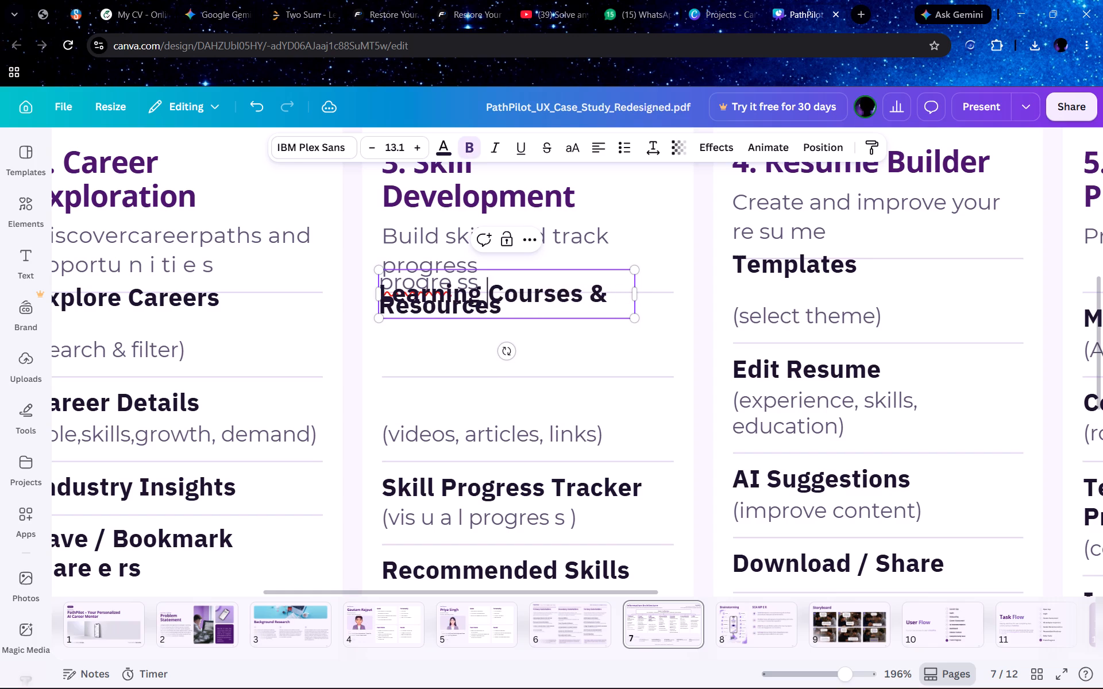
key("BackSpace")
key("BackSpace")
key("BackSpace")
key("BackSpace")
key("BackSpace")
key("BackSpace")
key("BackSpace")
key("BackSpace")
key("BackSpace")
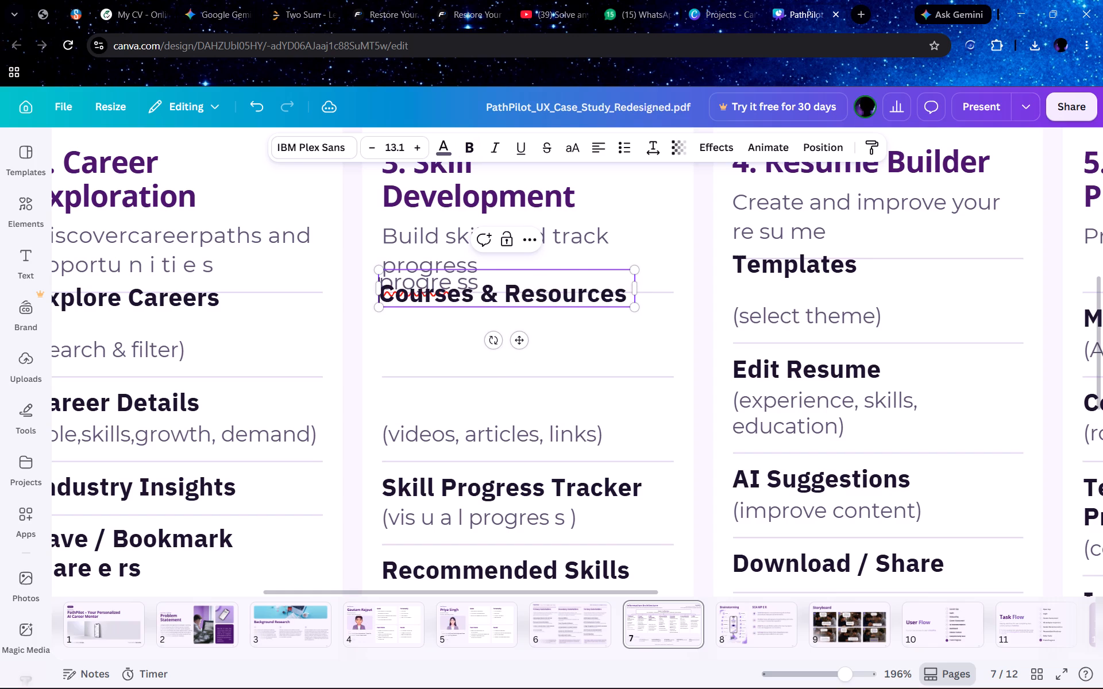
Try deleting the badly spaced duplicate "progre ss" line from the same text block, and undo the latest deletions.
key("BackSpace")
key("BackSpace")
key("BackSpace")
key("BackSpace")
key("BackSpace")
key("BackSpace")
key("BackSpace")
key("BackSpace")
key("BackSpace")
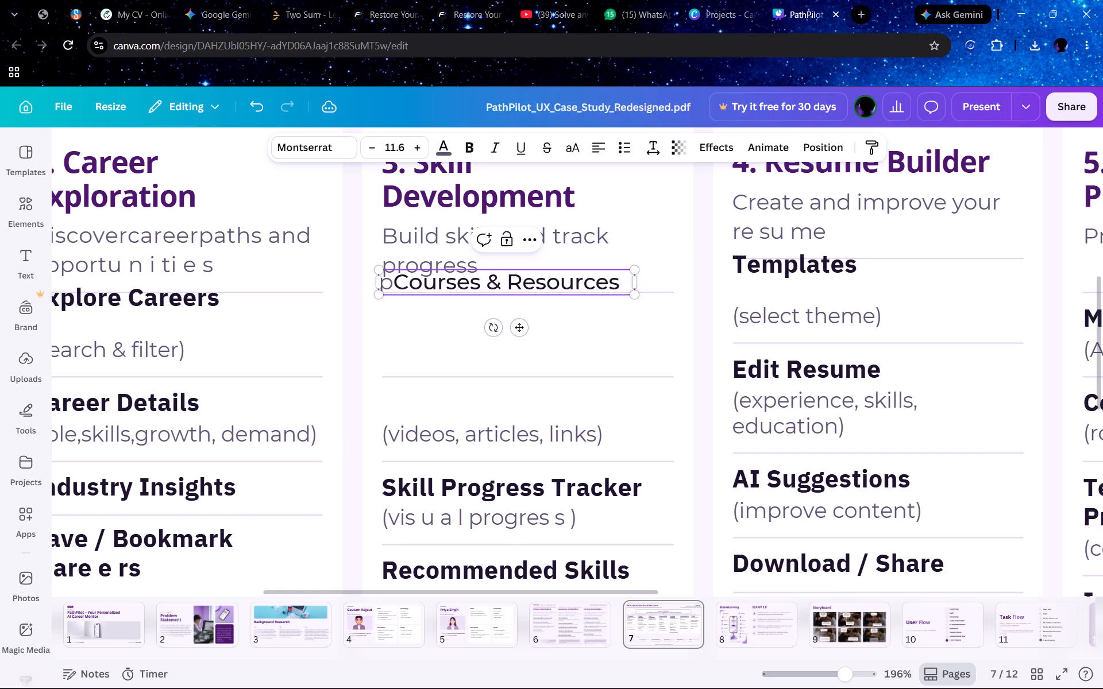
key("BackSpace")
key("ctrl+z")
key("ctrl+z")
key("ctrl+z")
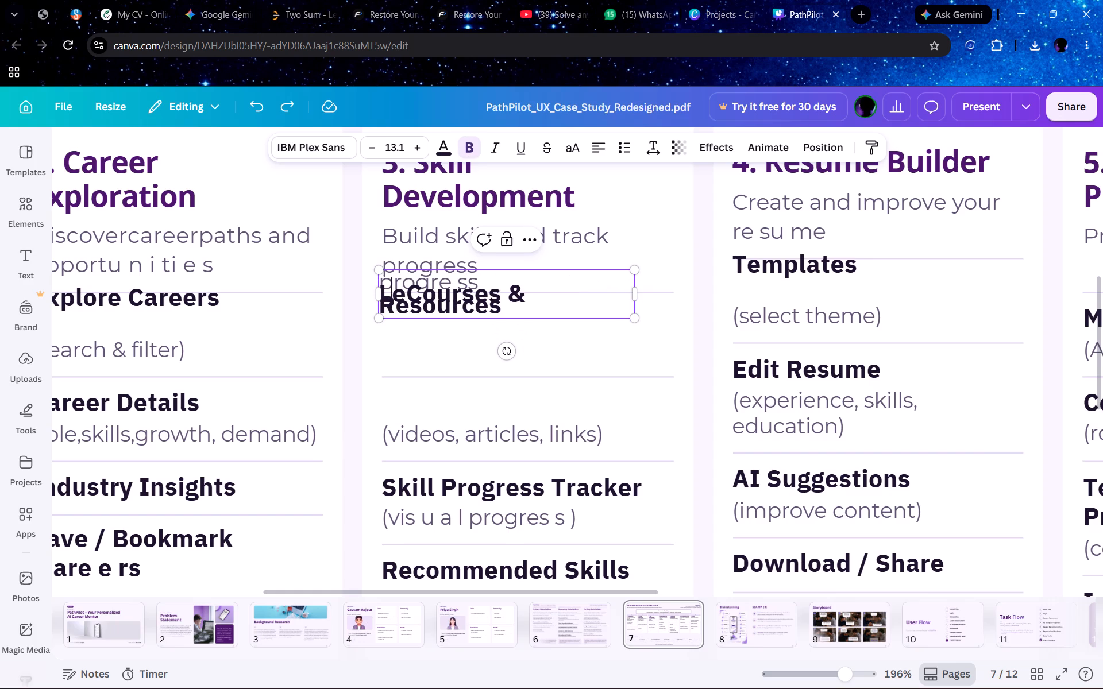
Delete the badly spaced duplicate "progre ss" line ahead of "LeCourses & Resources" in the Skill Development column's text block.
key("Left")
key("Left")
key("BackSpace")
key("BackSpace")
key("BackSpace")
key("BackSpace")
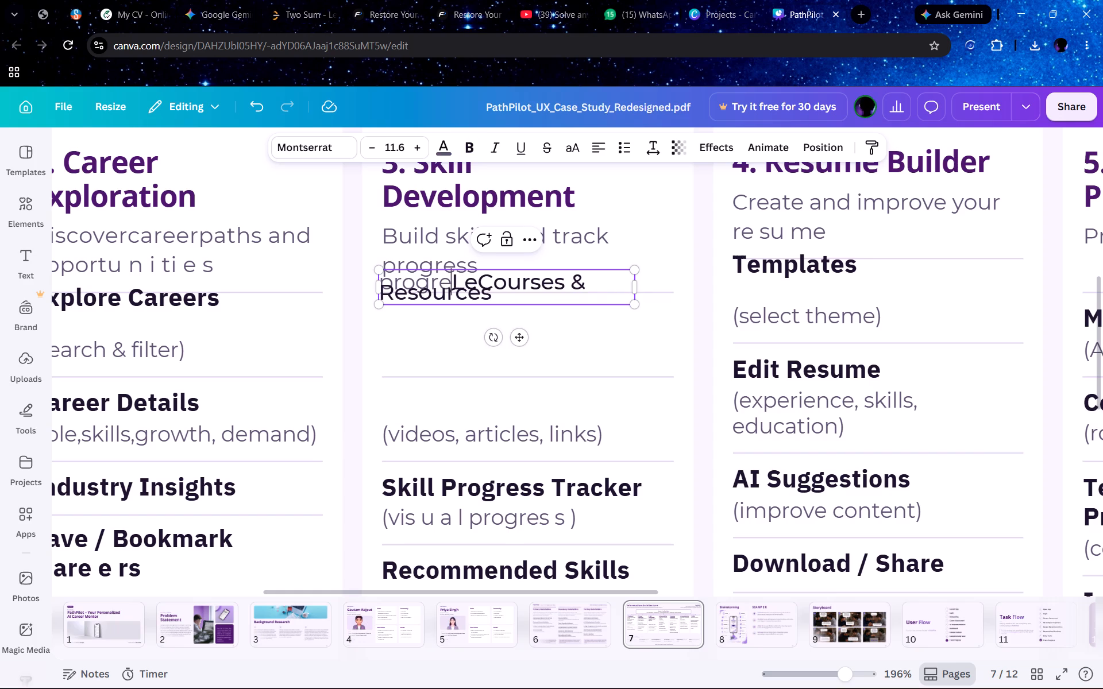
key("BackSpace")
key("BackSpace")
key("BackSpace")
key("BackSpace")
key("BackSpace")
key("BackSpace")
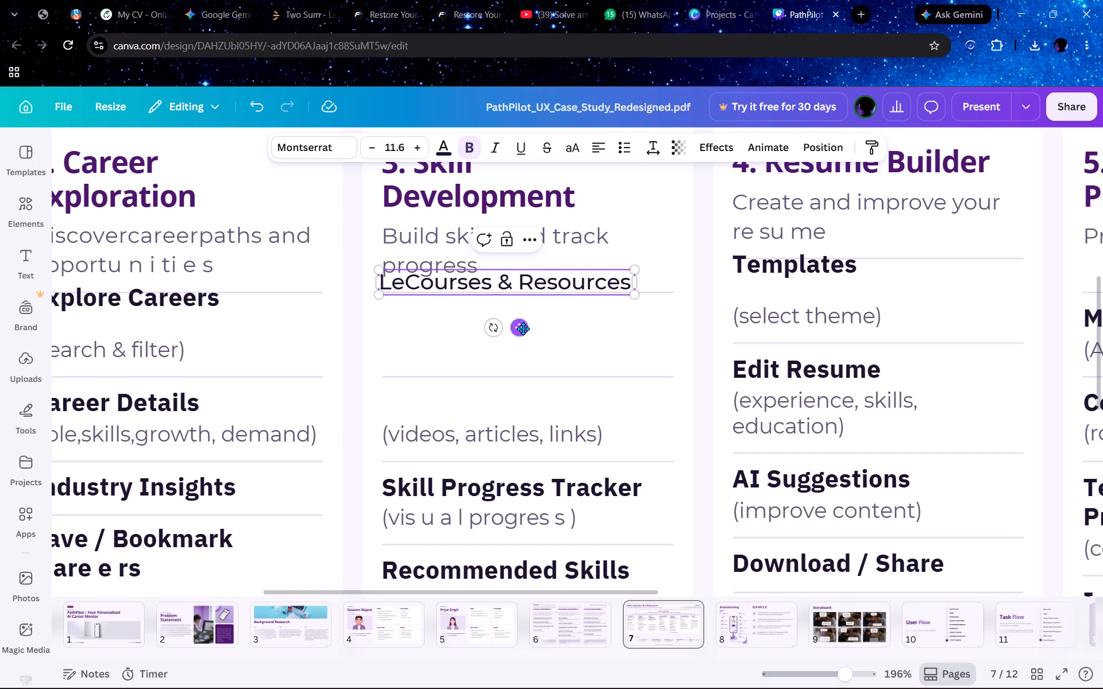
Move the "LeCourses & Resources" text block down below the first divider in the Skill Development column.
left_click_drag(522, 330, 522, 374)
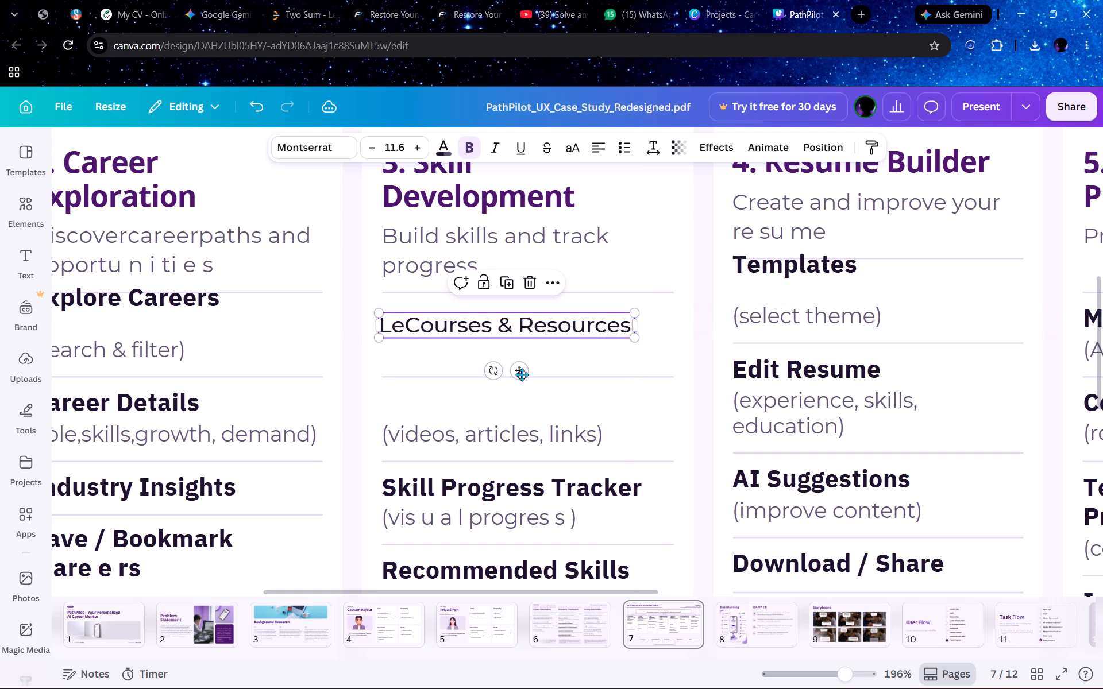
Complete the leading "Le" as "Learning Roadmap", followed by a space, ahead of "Courses & Resources".
left_click(408, 324)
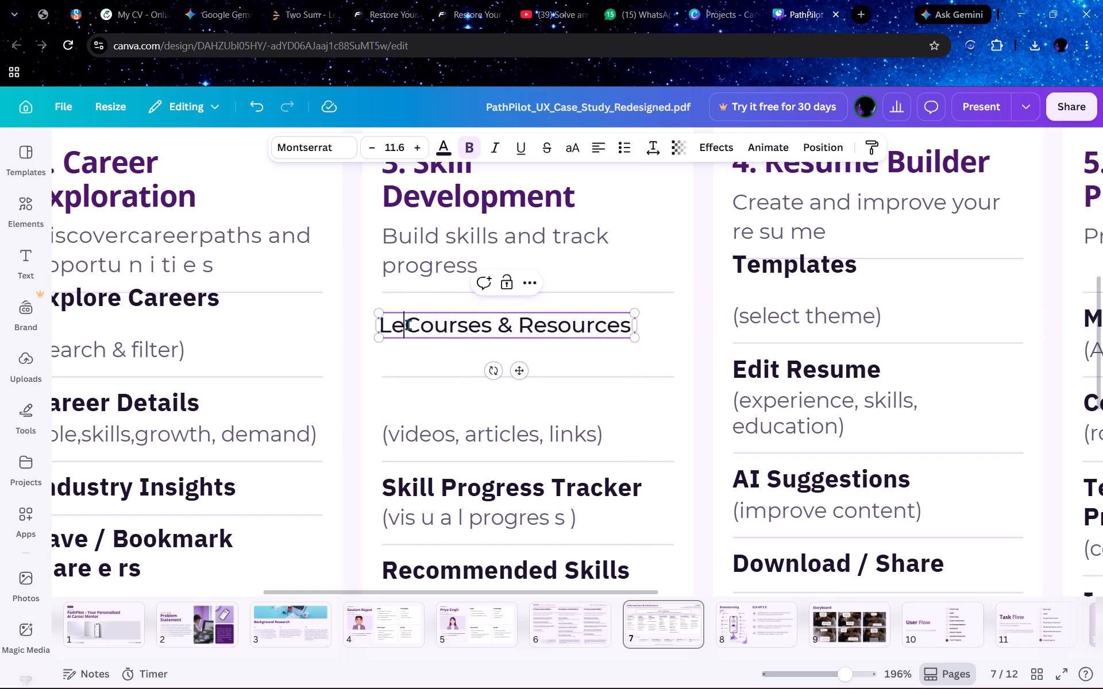
type("ar")
type("ning Roadmap")
key("space")
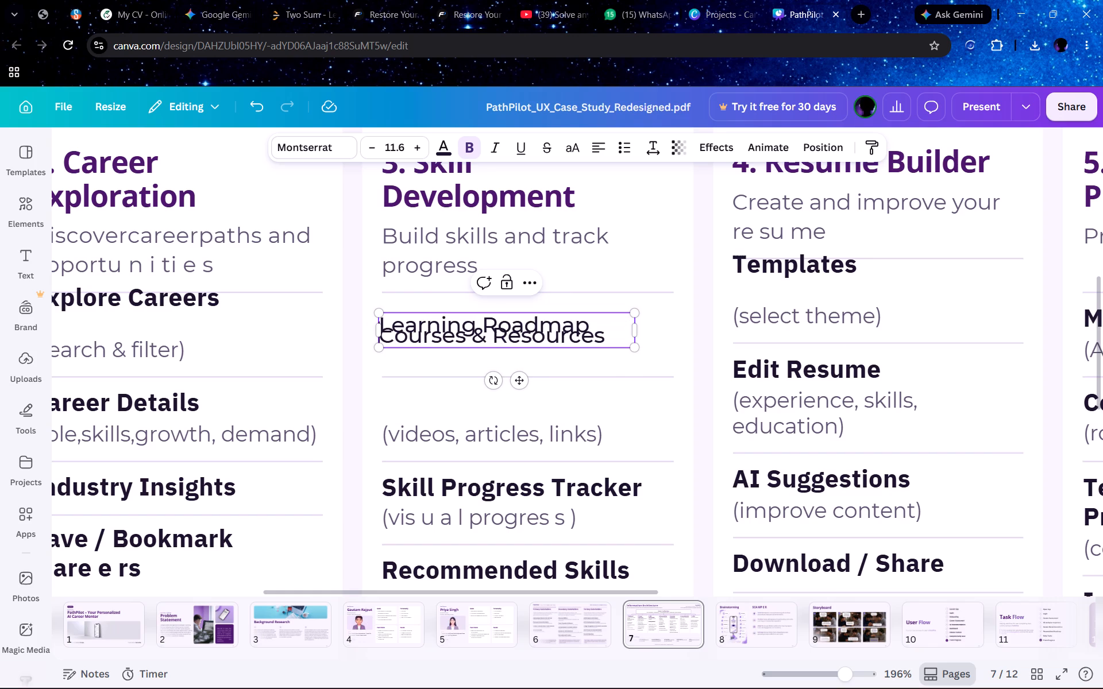
Increase the line spacing of the "Learning Roadmap" and "Courses & Resources" text to about 1.3, keeping it bold.
left_click(604, 336)
key("ctrl+a")
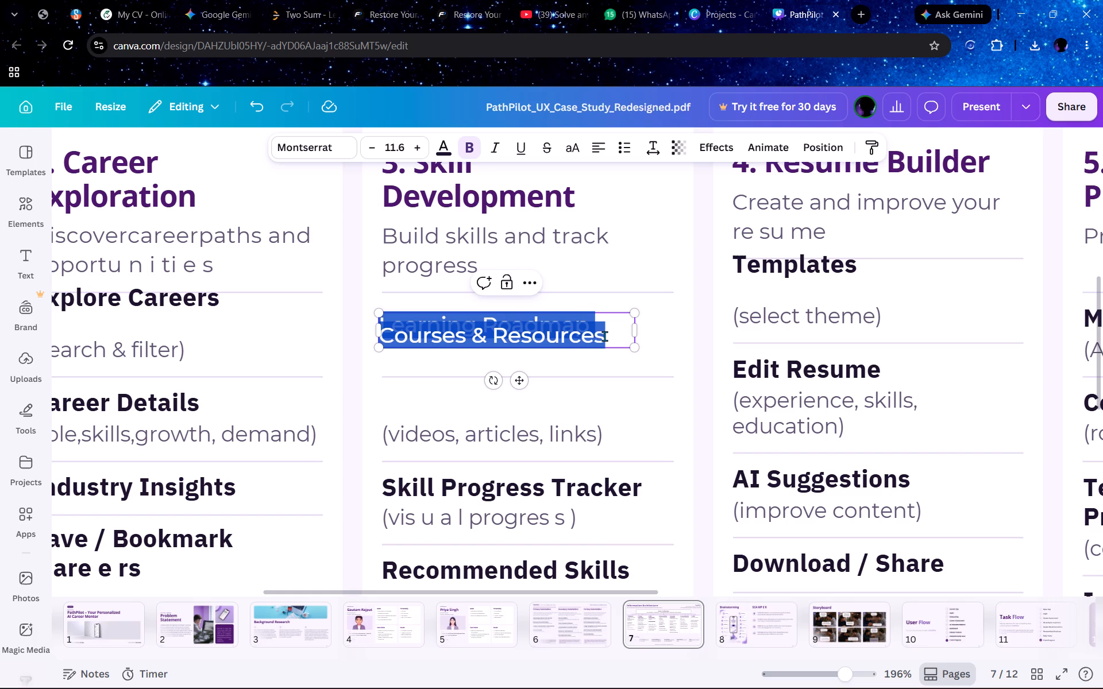
key("ctrl+b")
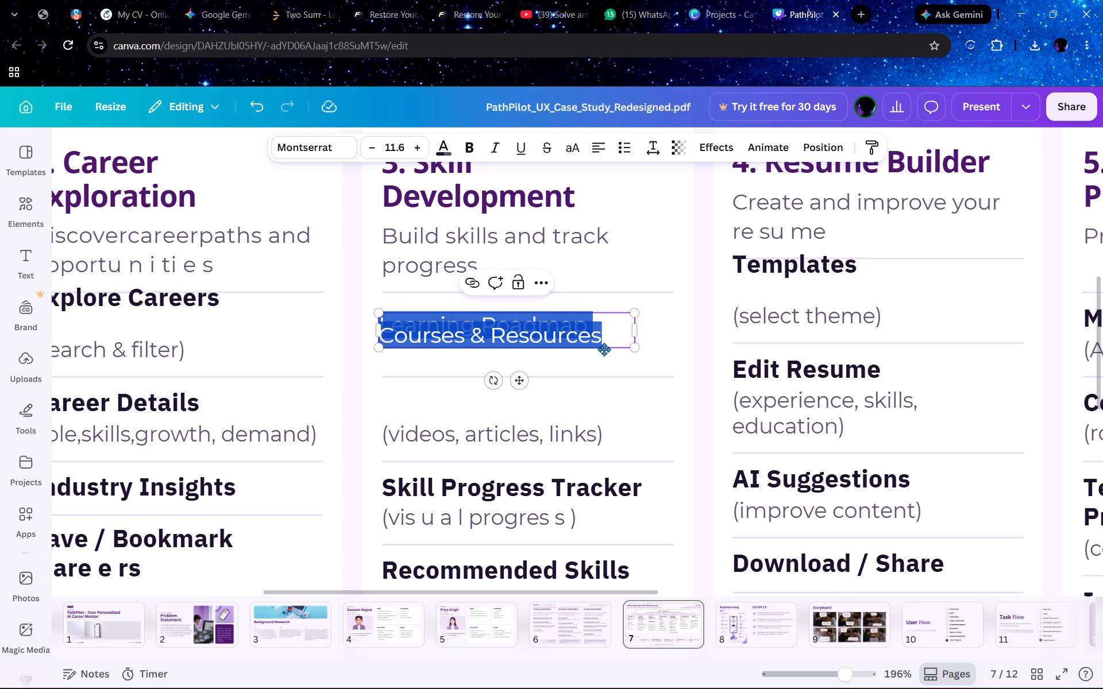
key("ctrl+b")
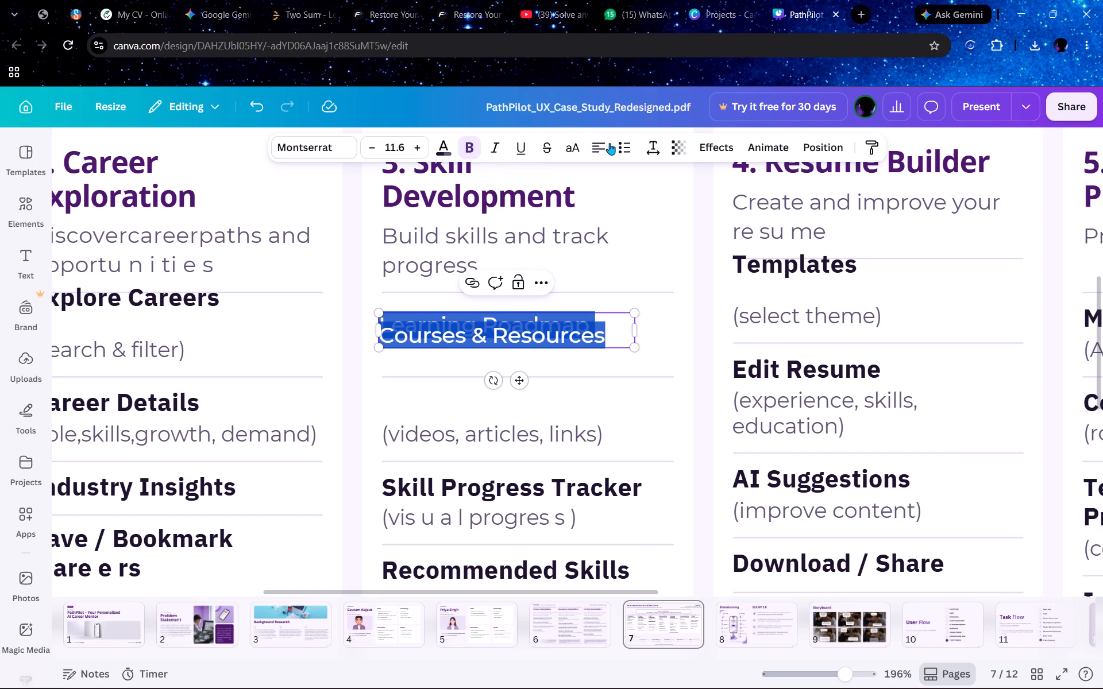
left_click(650, 149)
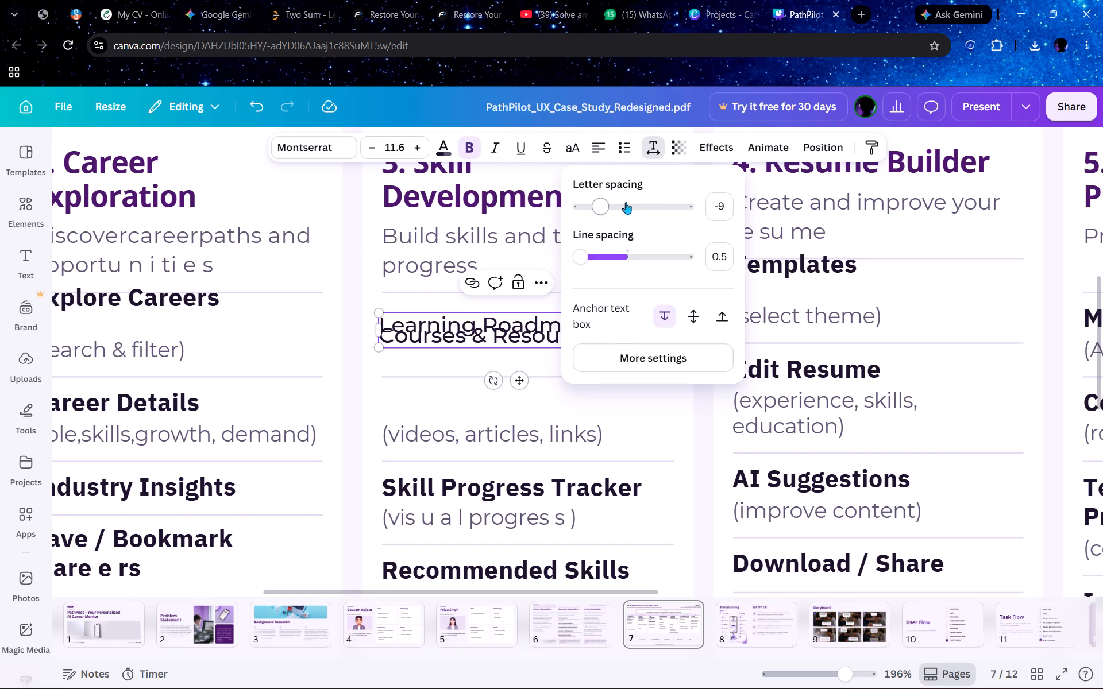
left_click_drag(583, 261, 621, 262)
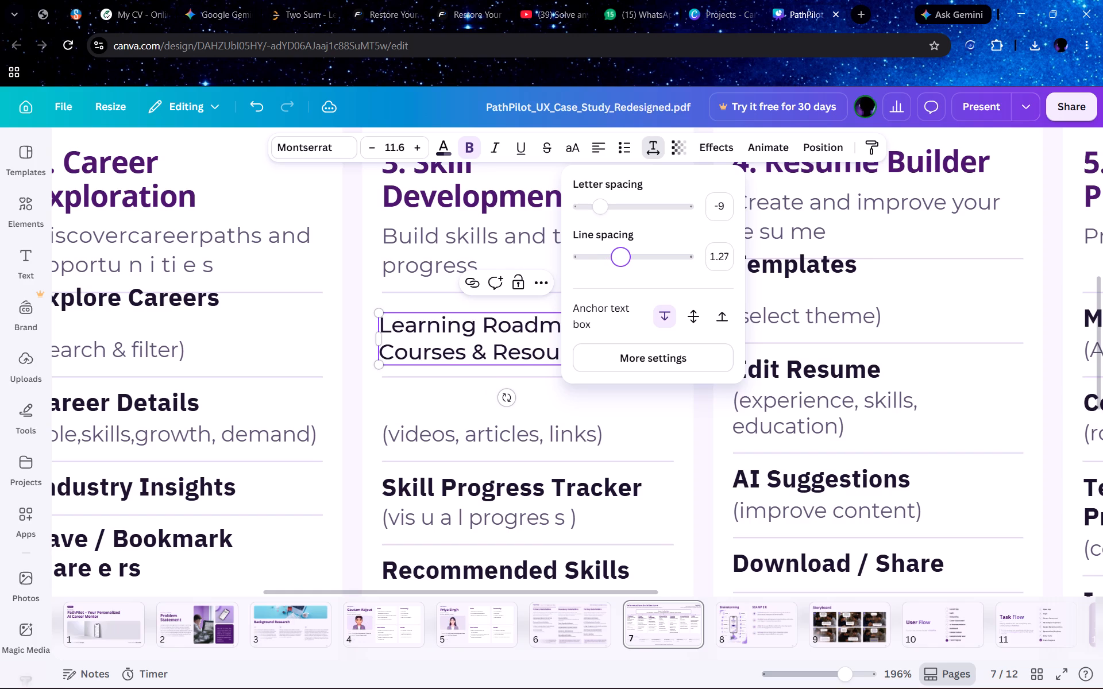
left_click_drag(621, 262, 627, 261)
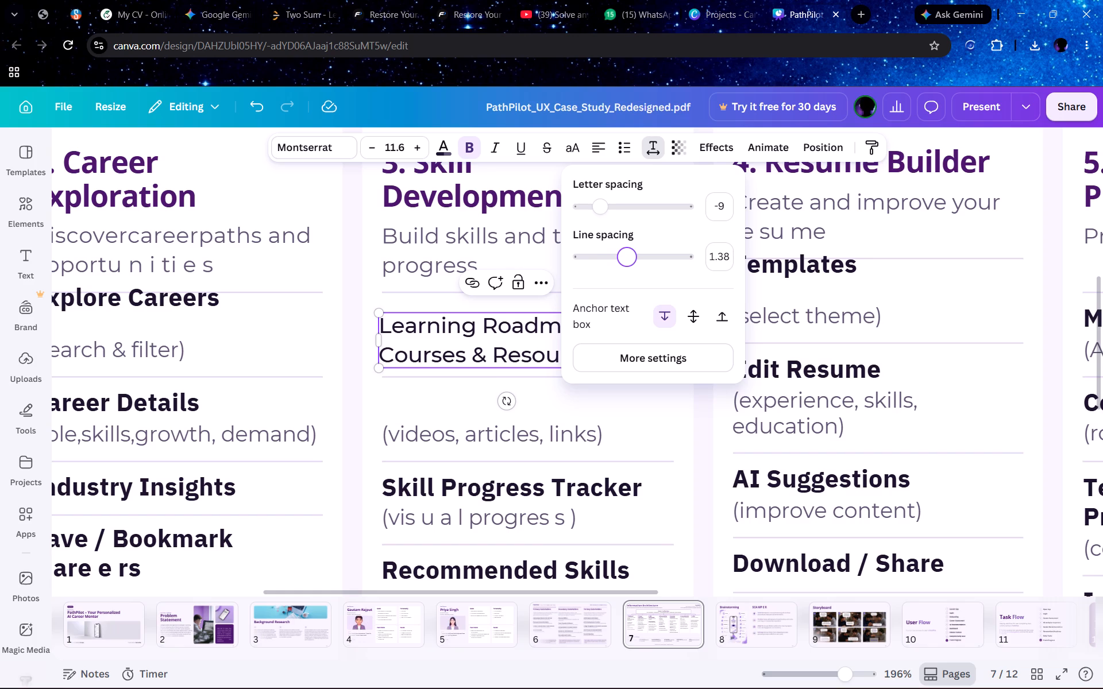
left_click_drag(627, 261, 622, 262)
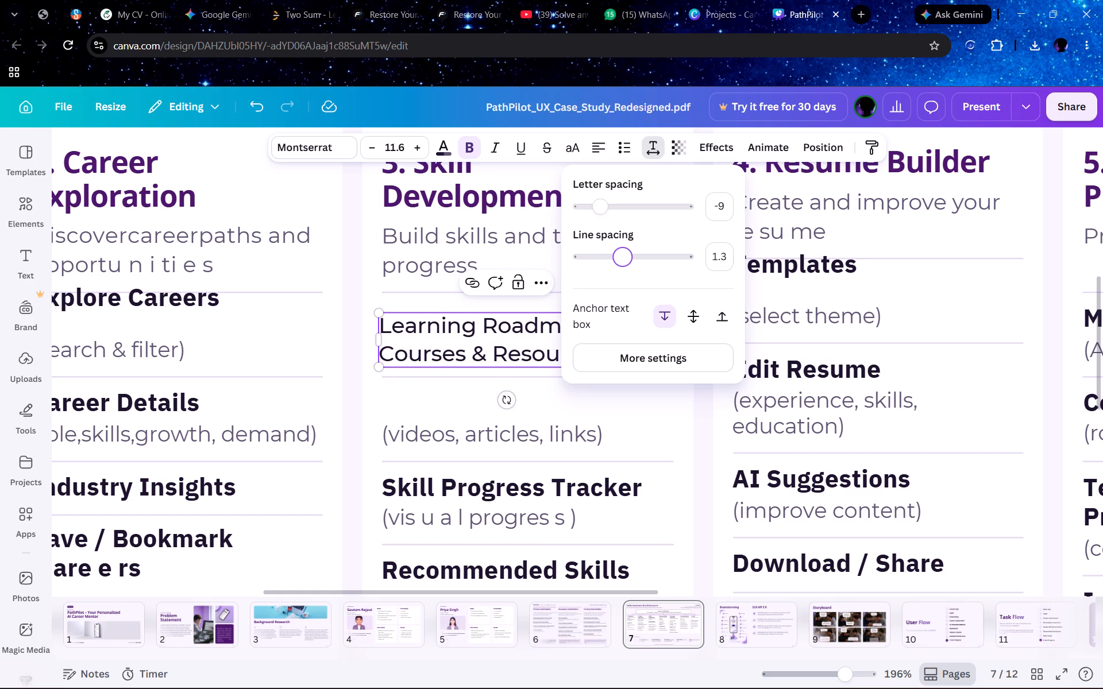
left_click_drag(622, 262, 622, 262)
left_click(956, 282)
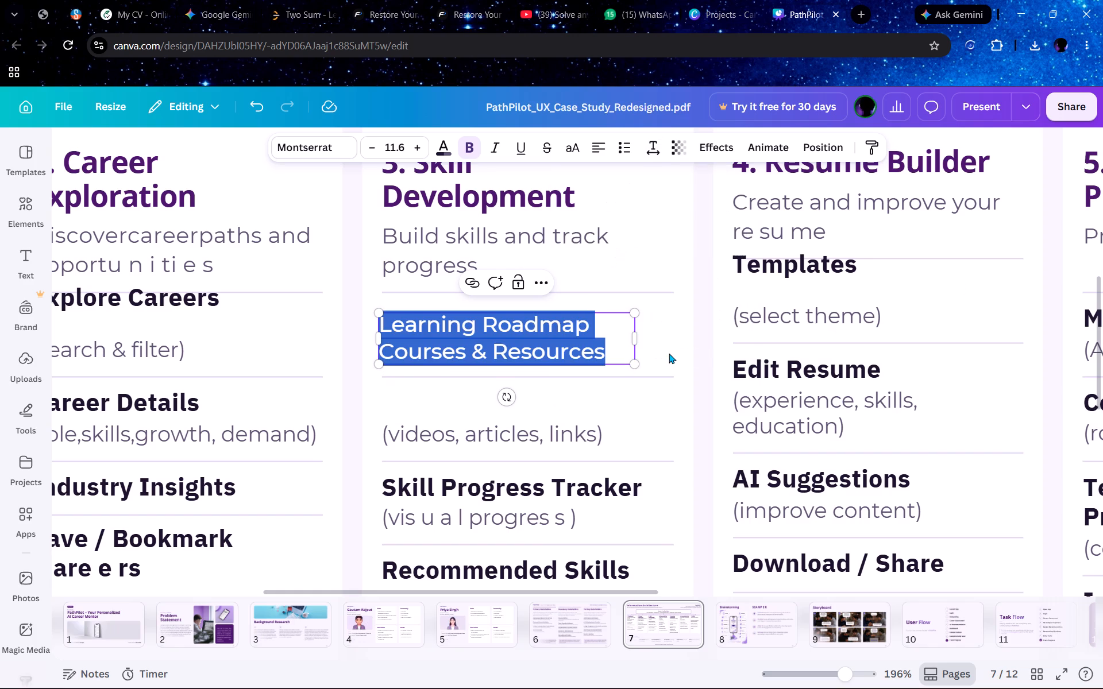
left_click(670, 353)
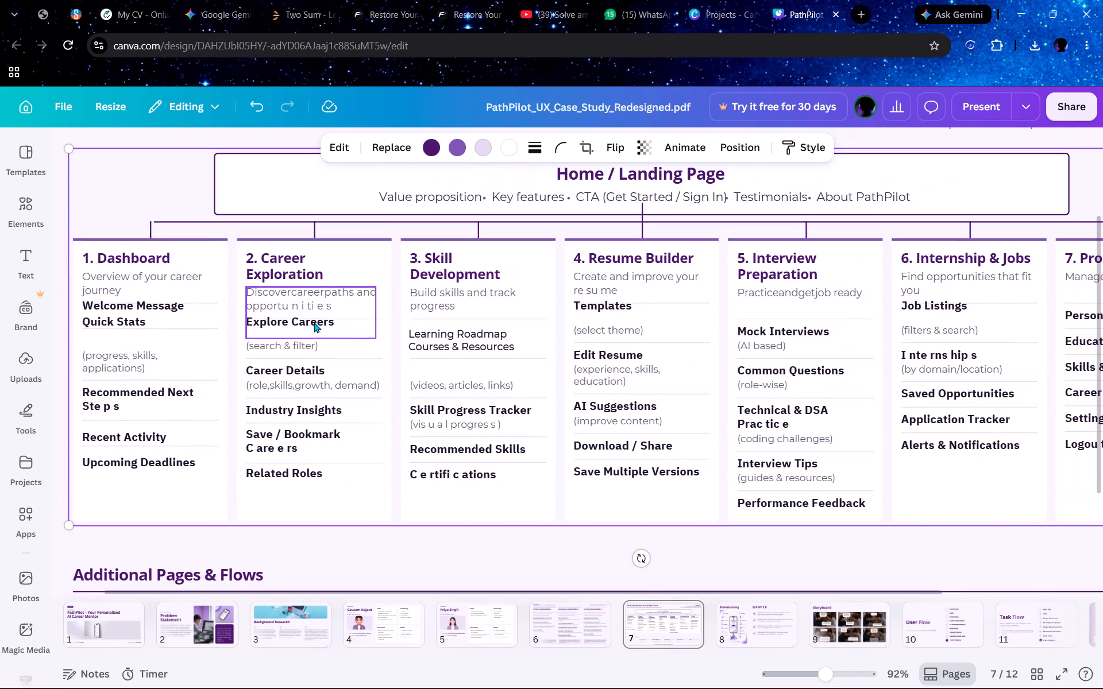
Search the font list for "imb" and "Lmb" to match the "Learning Roadmap" and "Courses & Resources" text to the "Career Details" font.
double_click(301, 372)
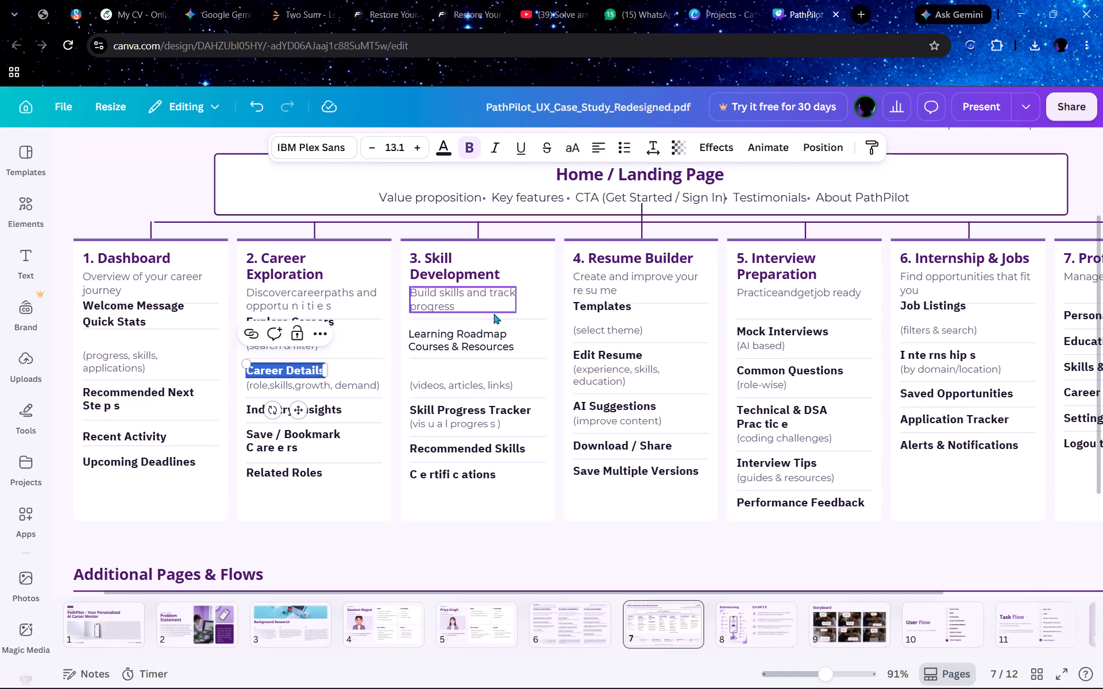
left_click(488, 341)
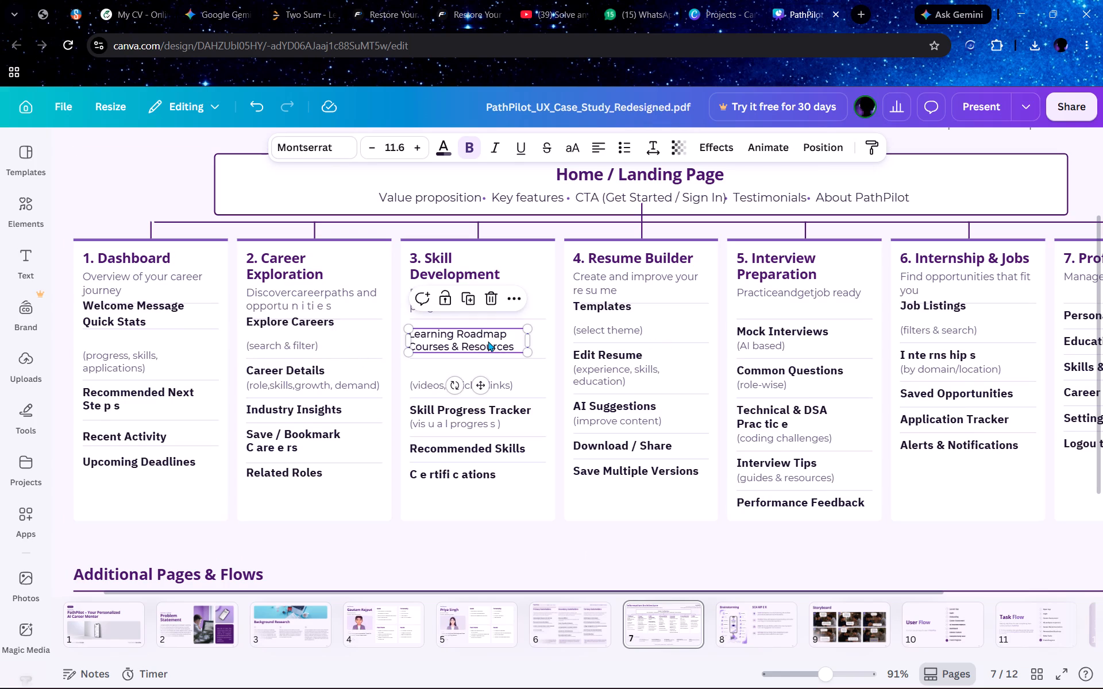
double_click(488, 341)
key("ctrl+a")
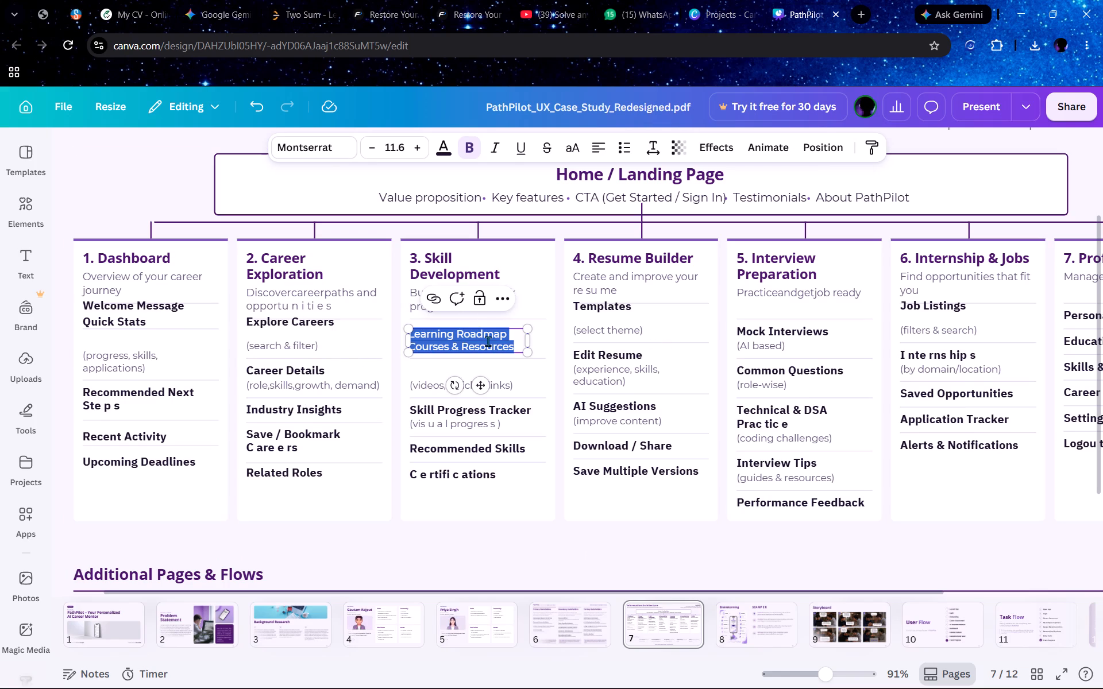
left_click(337, 142)
left_click(338, 144)
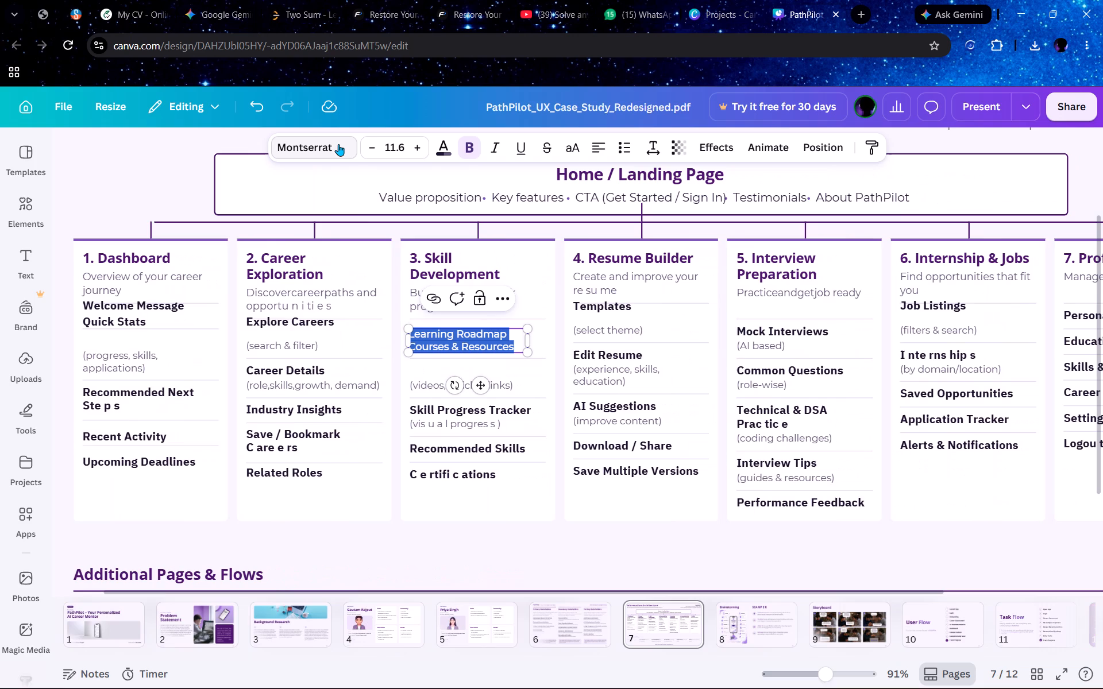
left_click(341, 148)
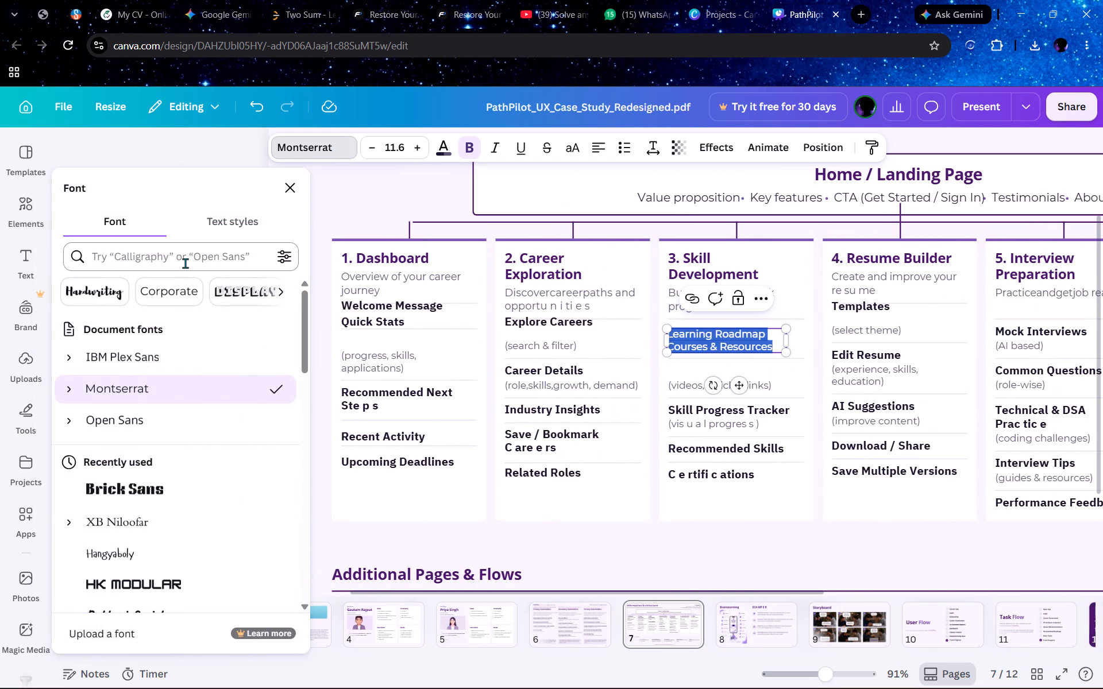
left_click(185, 263)
type("imb")
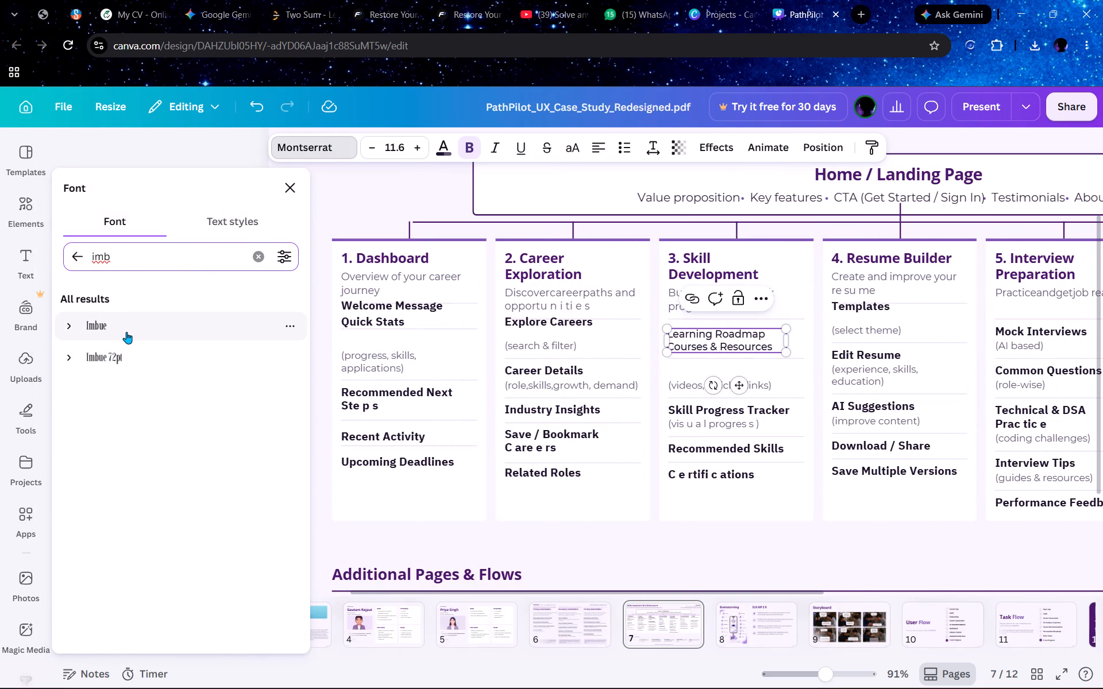
key("BackSpace")
key("BackSpace")
key("BackSpace")
type("IM")
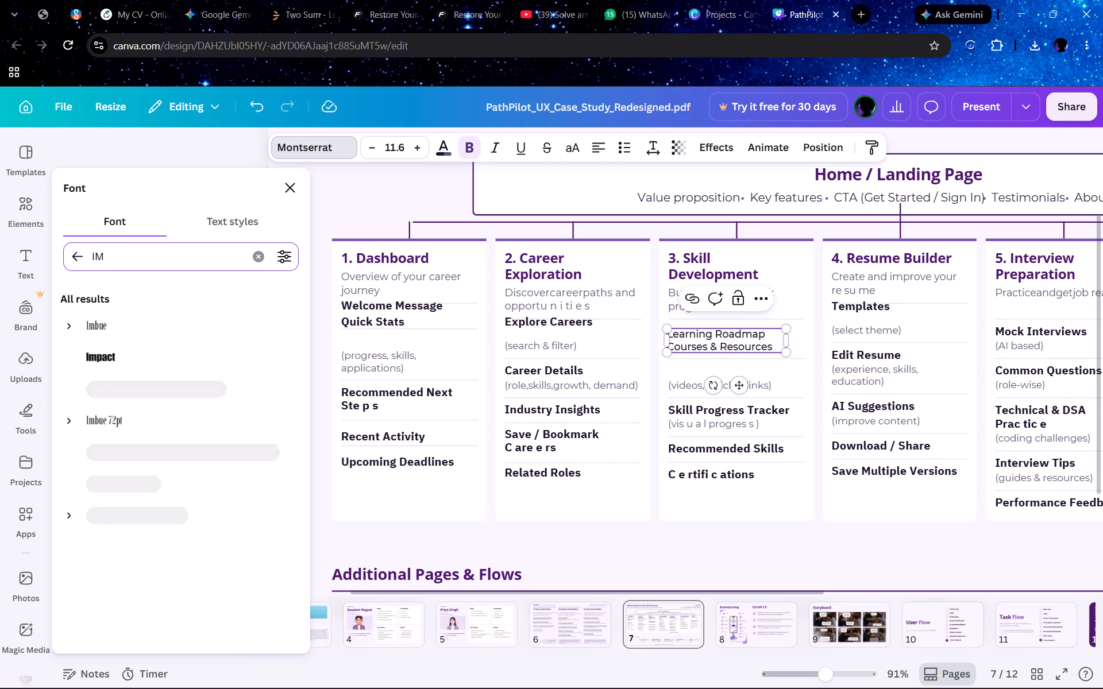
key("shift+b")
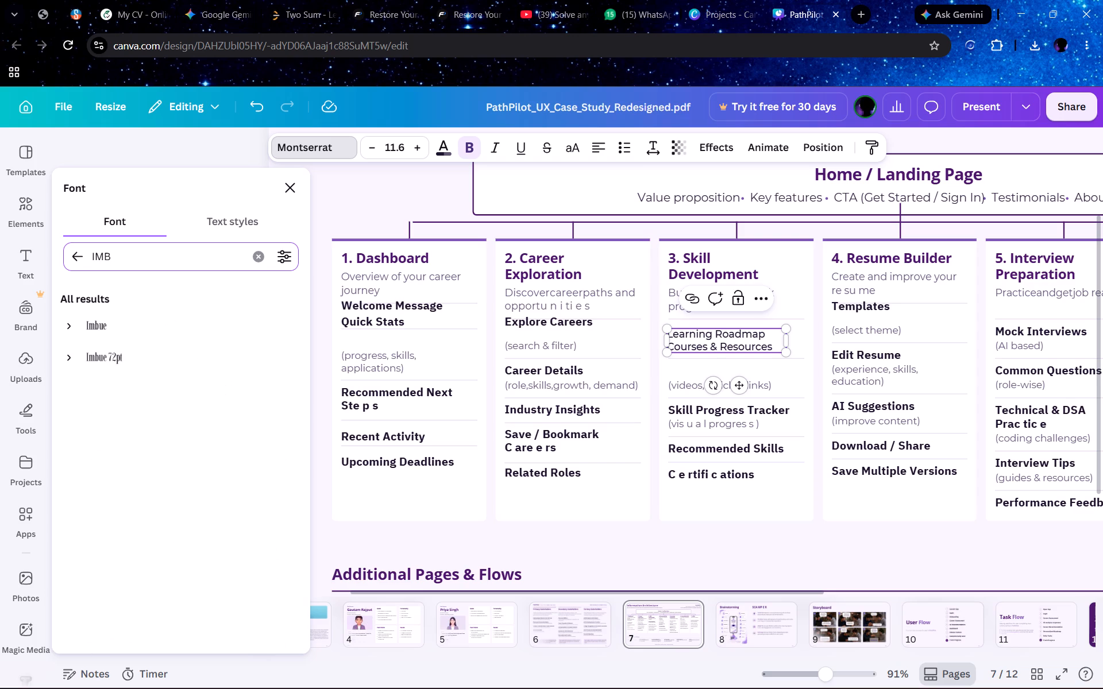
key("BackSpace")
key("BackSpace")
key("BackSpace")
key("shift+l")
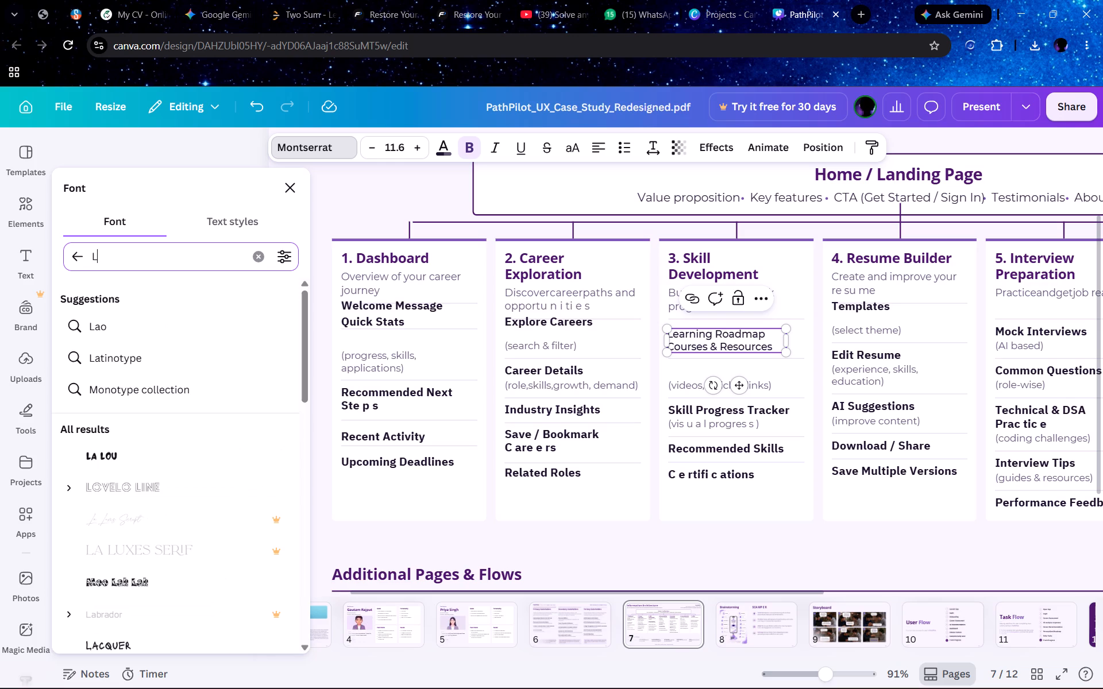
type("mb")
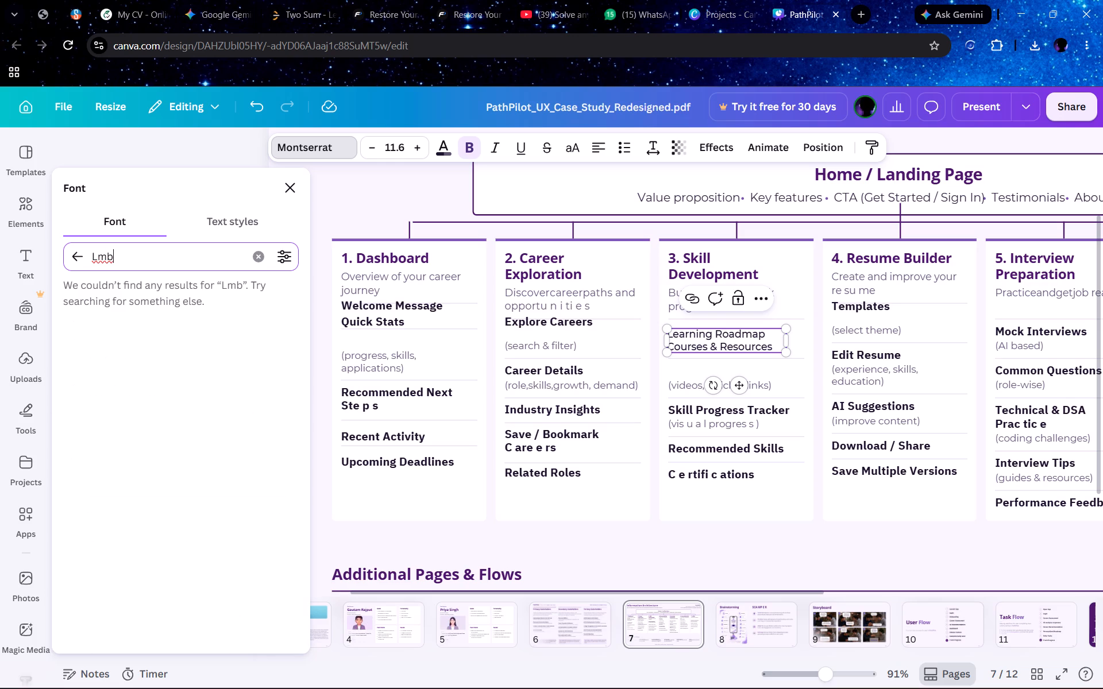
key("BackSpace")
key("BackSpace")
key("BackSpace")
key("BackSpace")
left_click(115, 120)
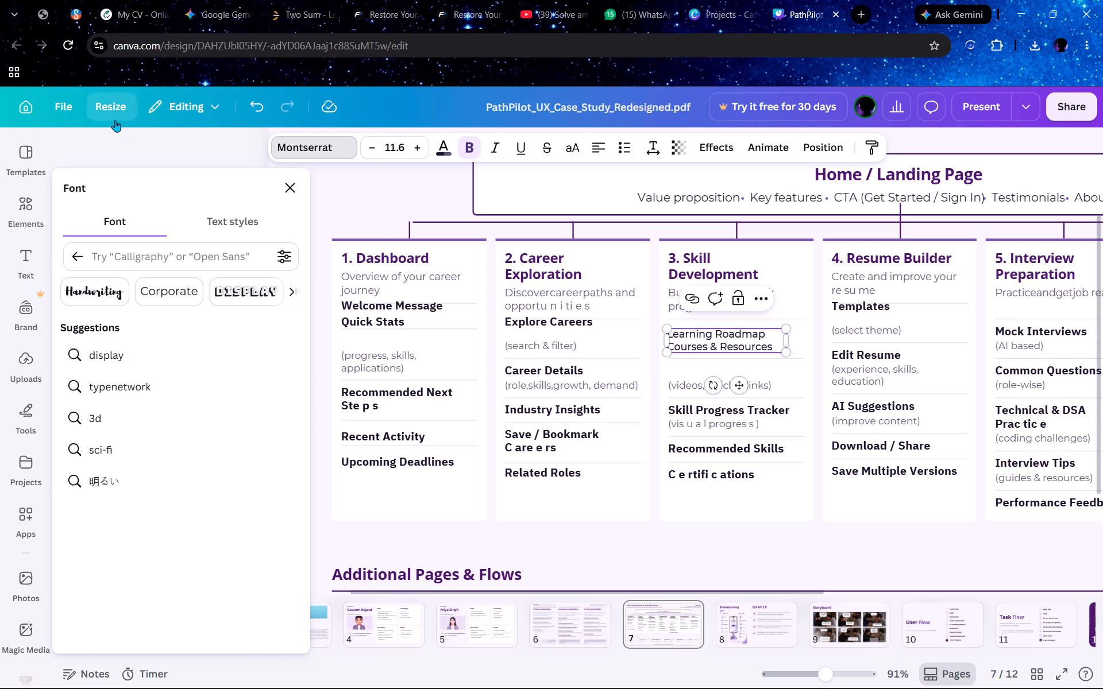
left_click(70, 150)
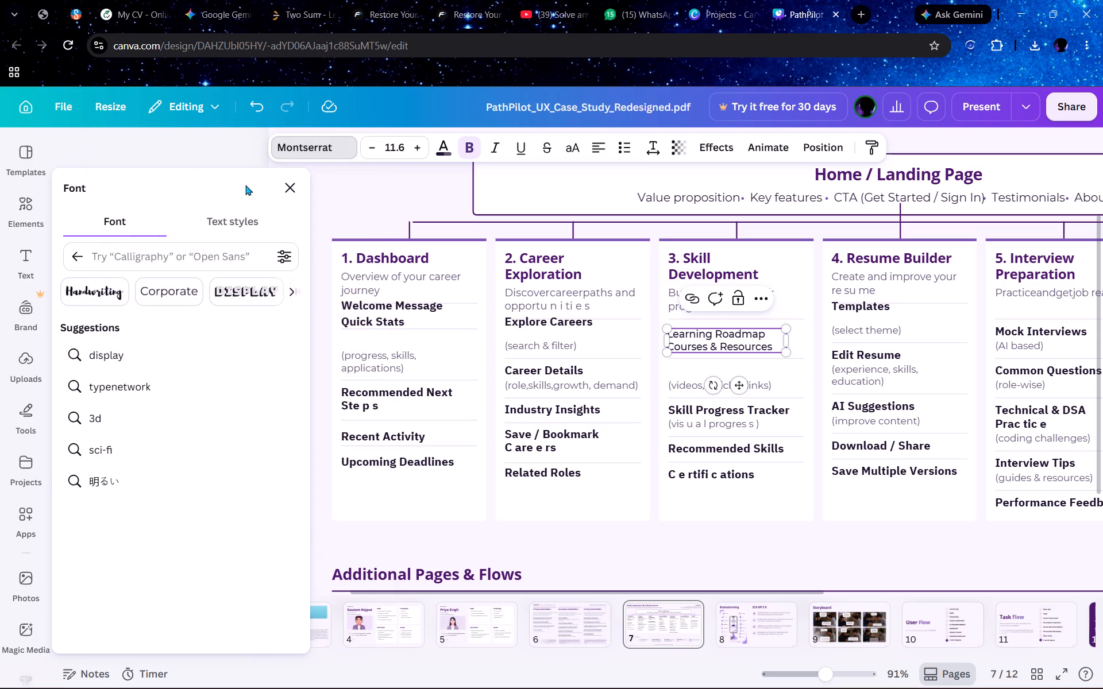
left_click(292, 195)
Check the font and text styles of the "Career Details" heading in the Career Exploration column.
left_click(130, 390)
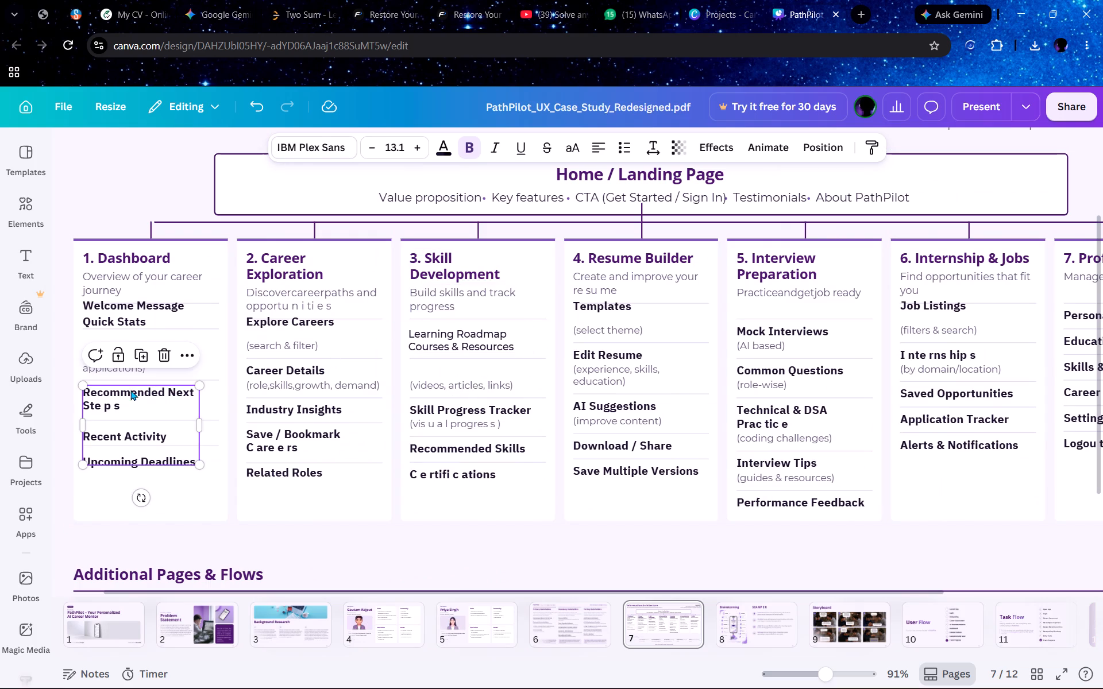
double_click(284, 371)
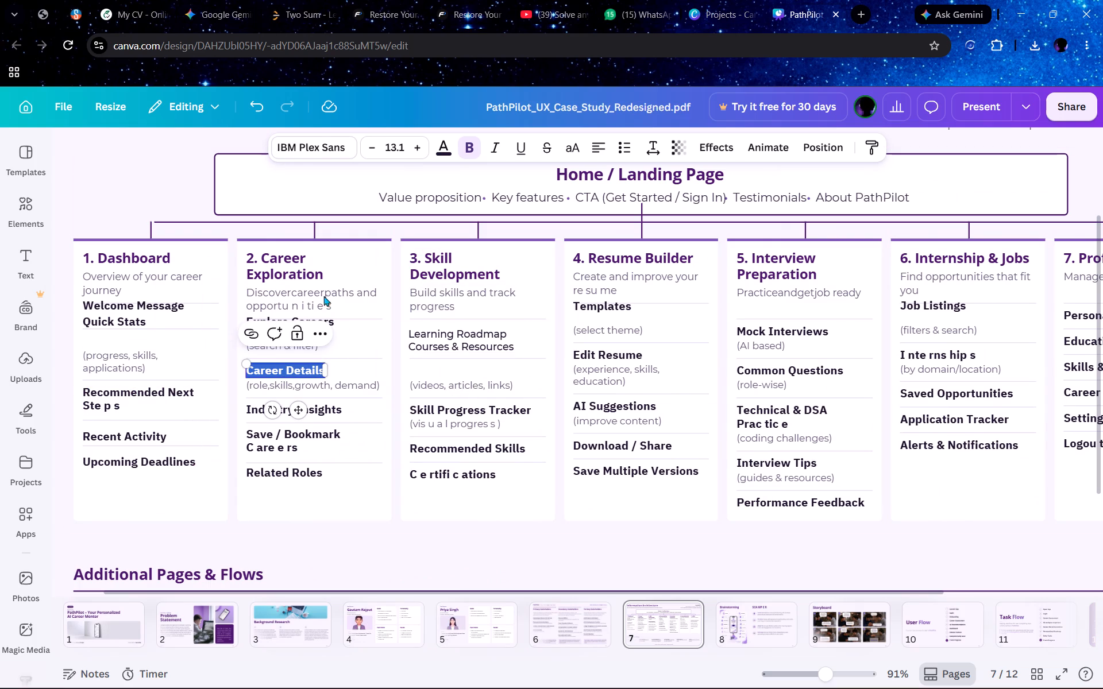
left_click(327, 148)
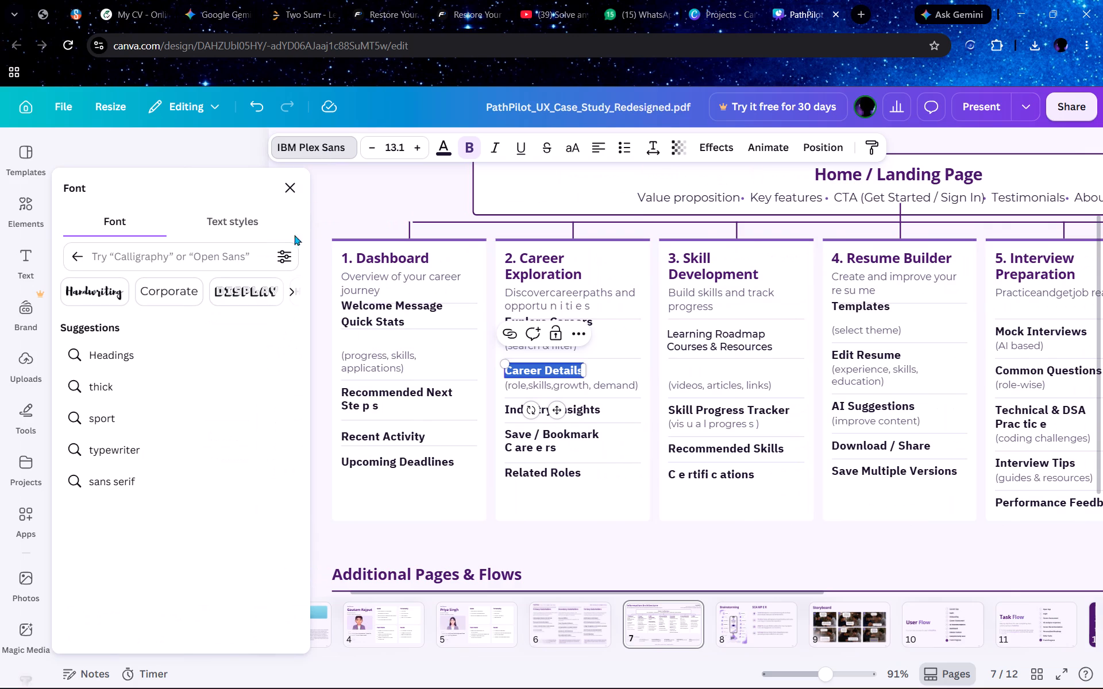
left_click(226, 223)
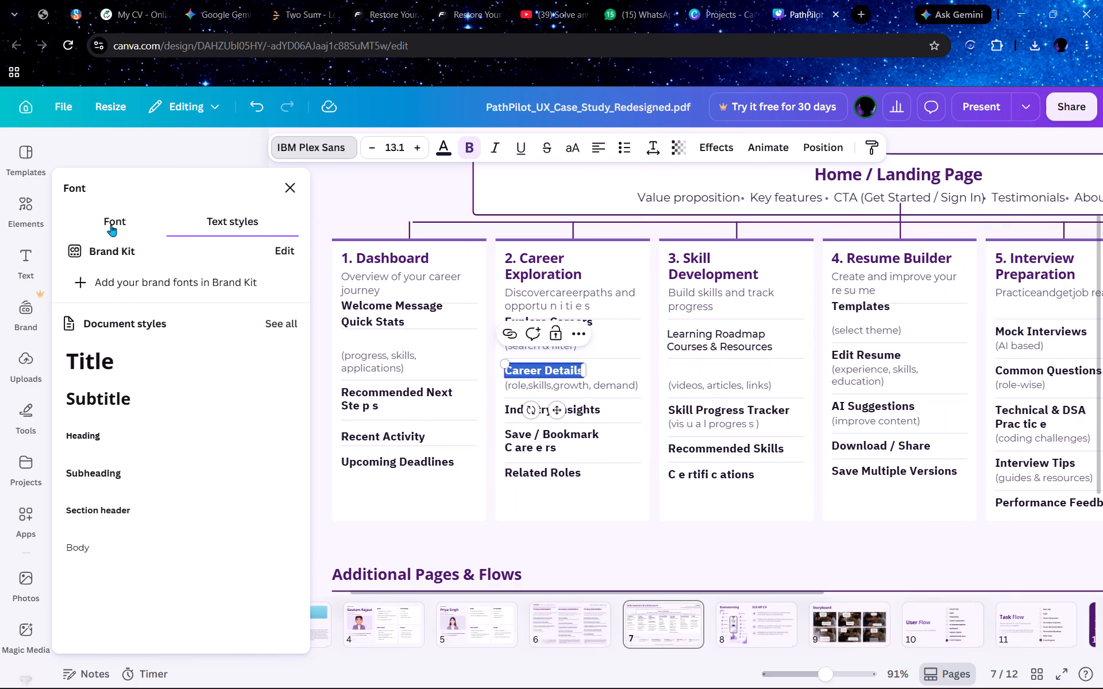
left_click(110, 224)
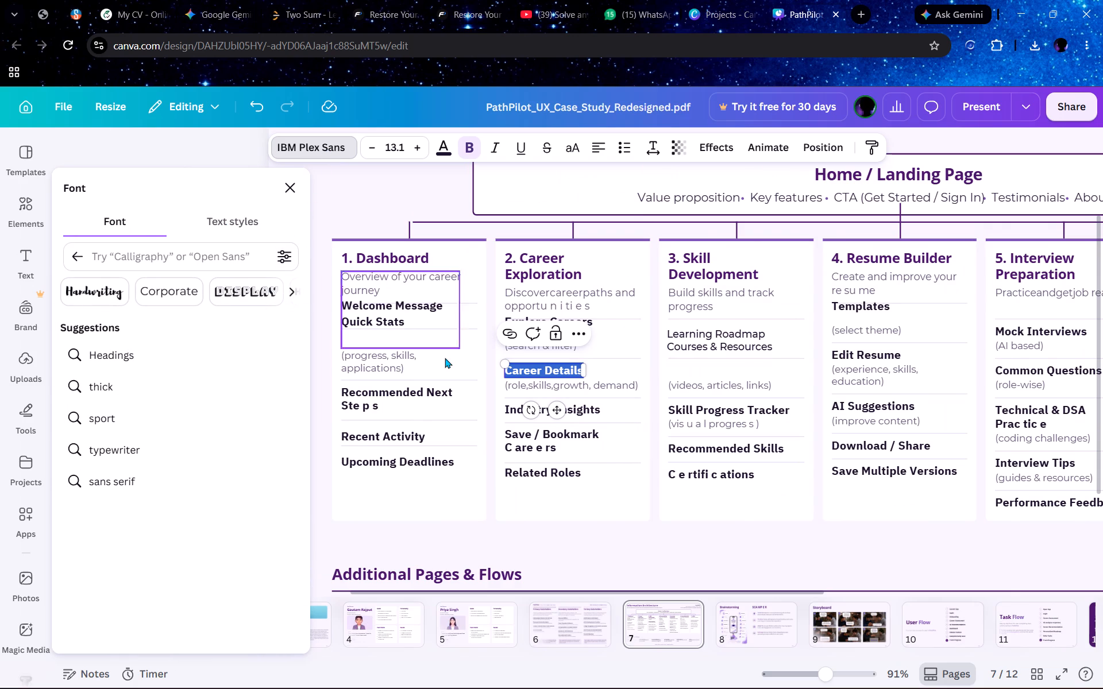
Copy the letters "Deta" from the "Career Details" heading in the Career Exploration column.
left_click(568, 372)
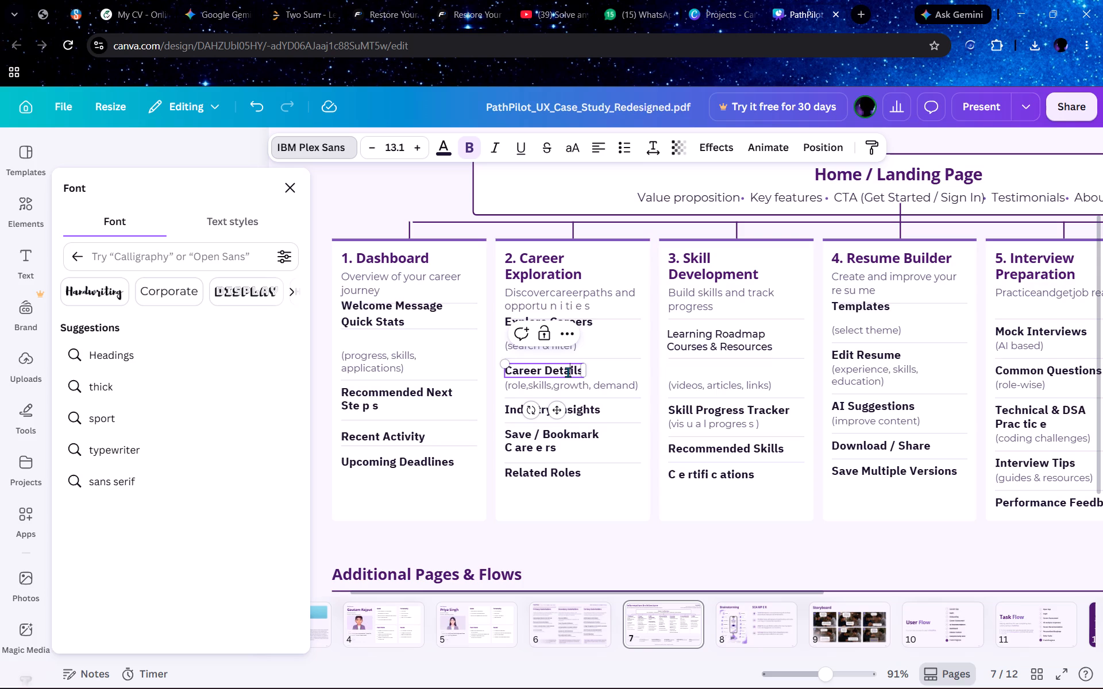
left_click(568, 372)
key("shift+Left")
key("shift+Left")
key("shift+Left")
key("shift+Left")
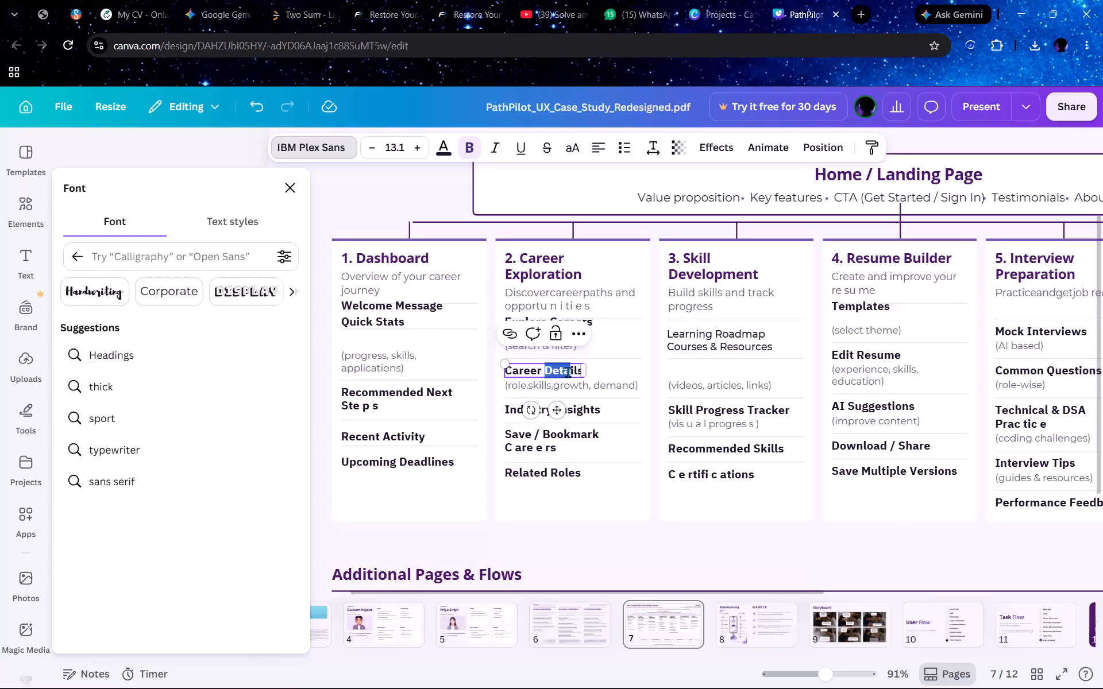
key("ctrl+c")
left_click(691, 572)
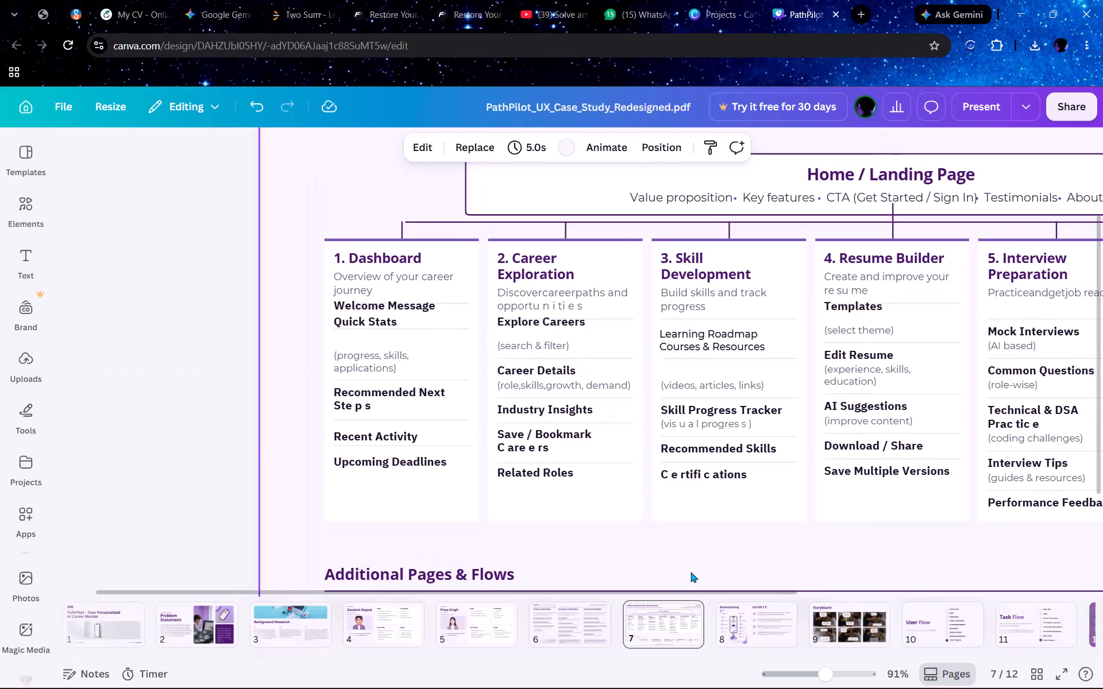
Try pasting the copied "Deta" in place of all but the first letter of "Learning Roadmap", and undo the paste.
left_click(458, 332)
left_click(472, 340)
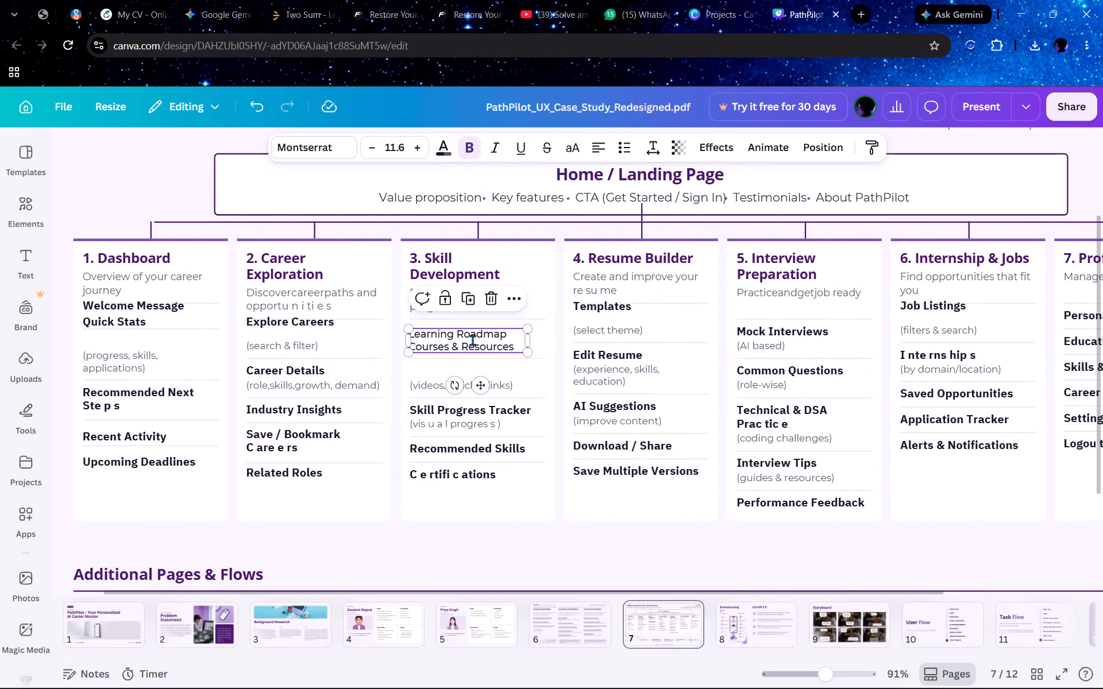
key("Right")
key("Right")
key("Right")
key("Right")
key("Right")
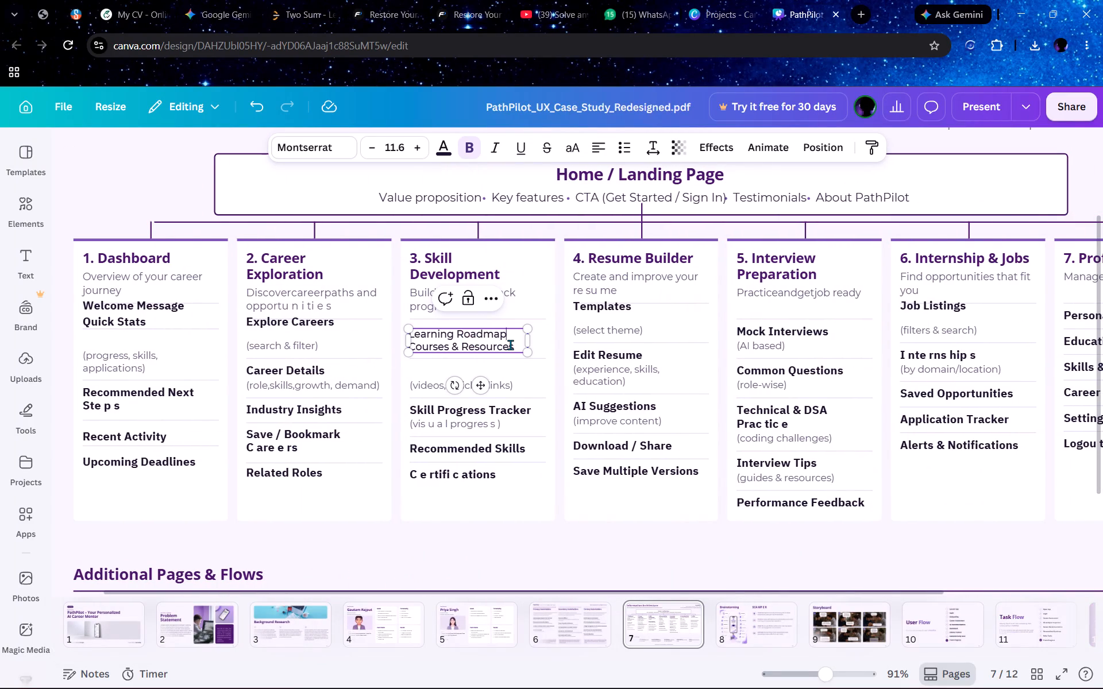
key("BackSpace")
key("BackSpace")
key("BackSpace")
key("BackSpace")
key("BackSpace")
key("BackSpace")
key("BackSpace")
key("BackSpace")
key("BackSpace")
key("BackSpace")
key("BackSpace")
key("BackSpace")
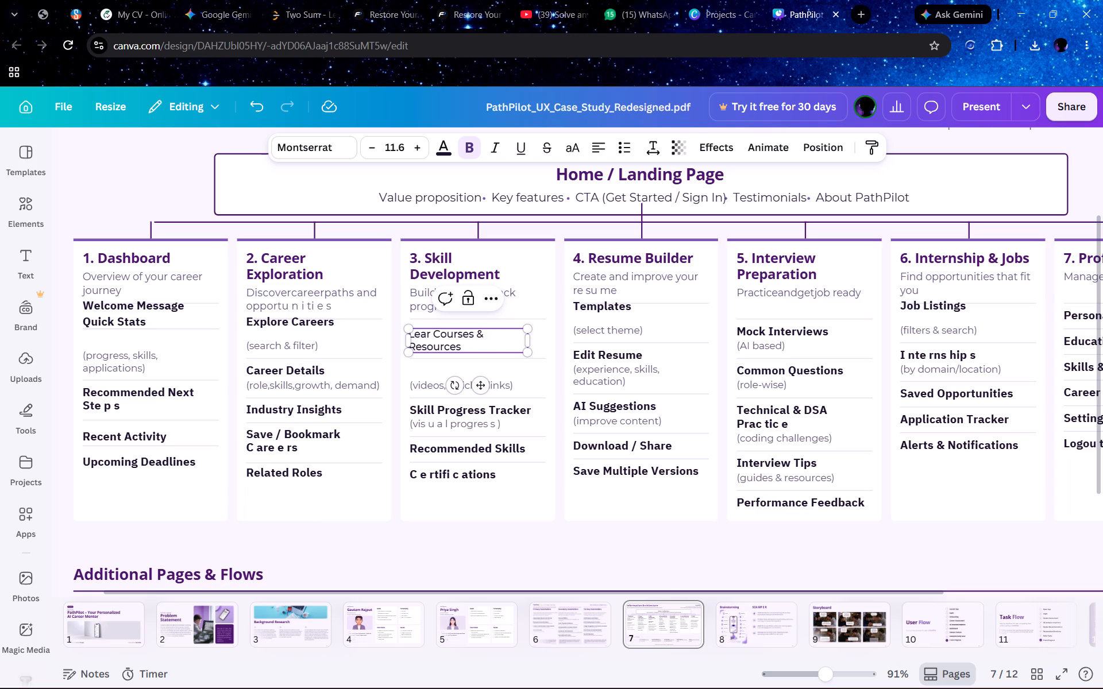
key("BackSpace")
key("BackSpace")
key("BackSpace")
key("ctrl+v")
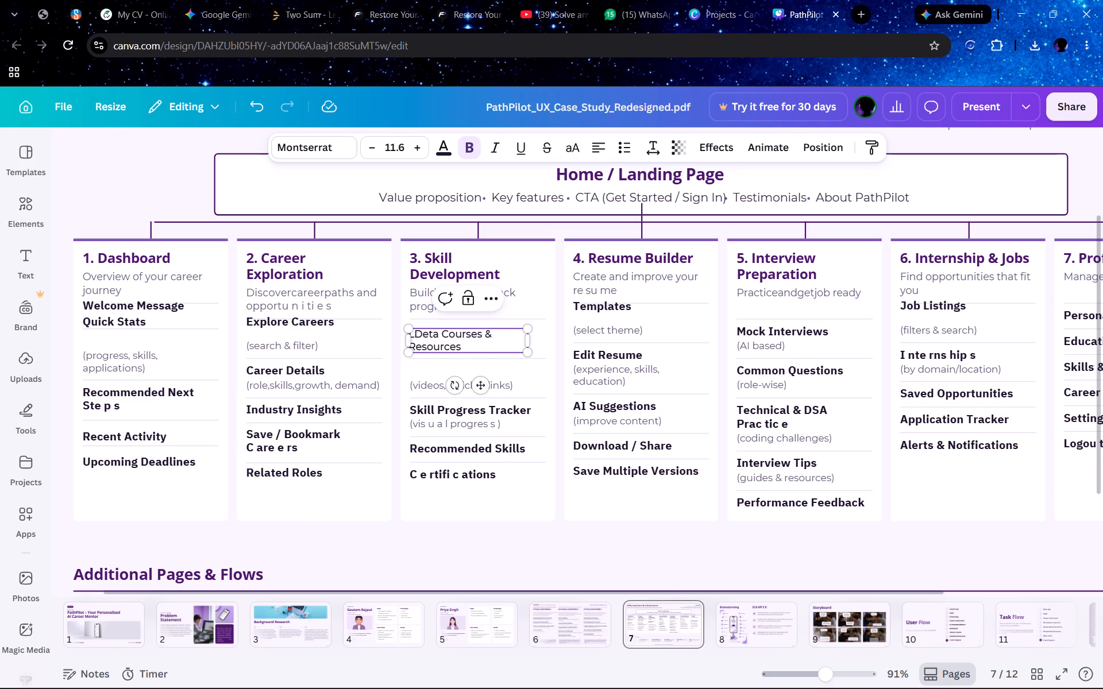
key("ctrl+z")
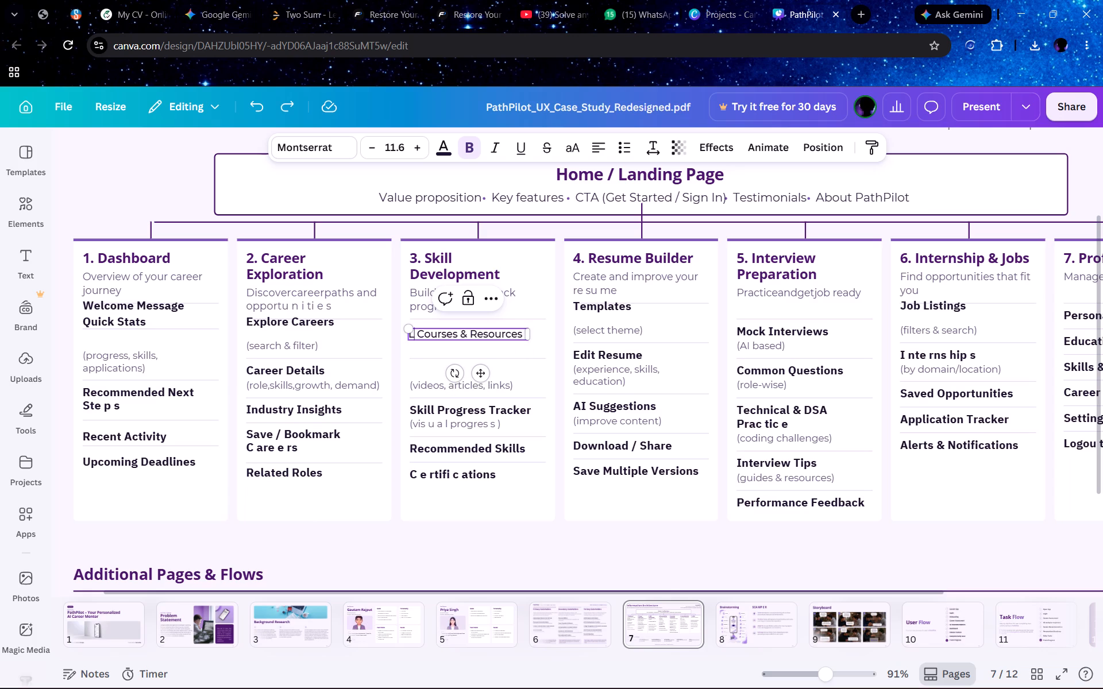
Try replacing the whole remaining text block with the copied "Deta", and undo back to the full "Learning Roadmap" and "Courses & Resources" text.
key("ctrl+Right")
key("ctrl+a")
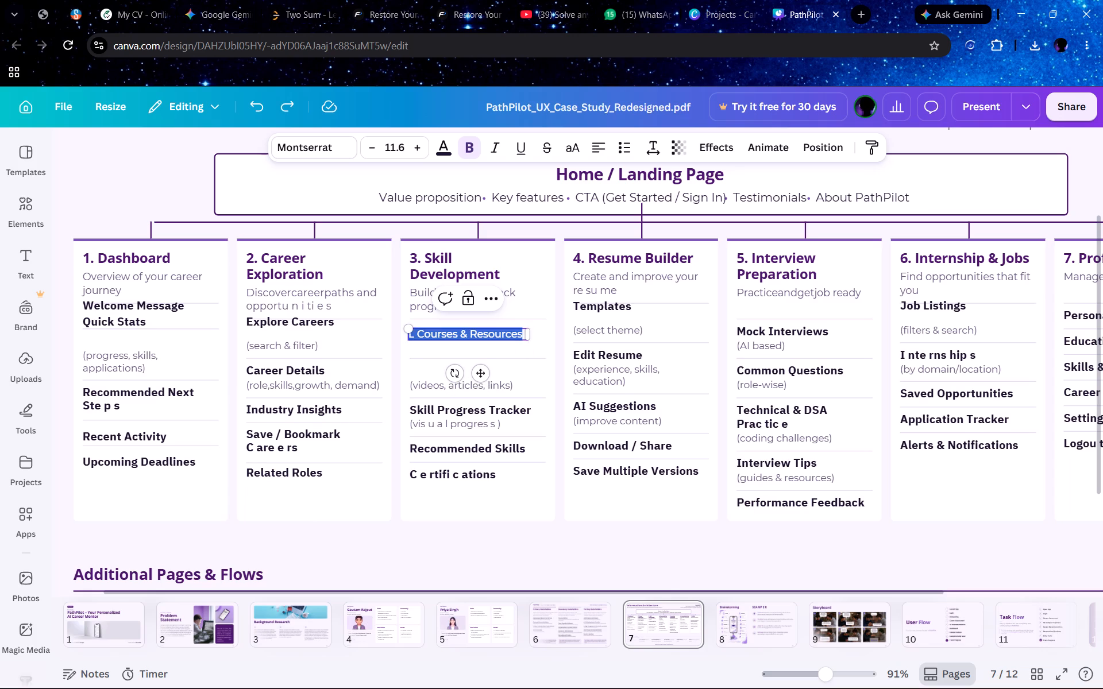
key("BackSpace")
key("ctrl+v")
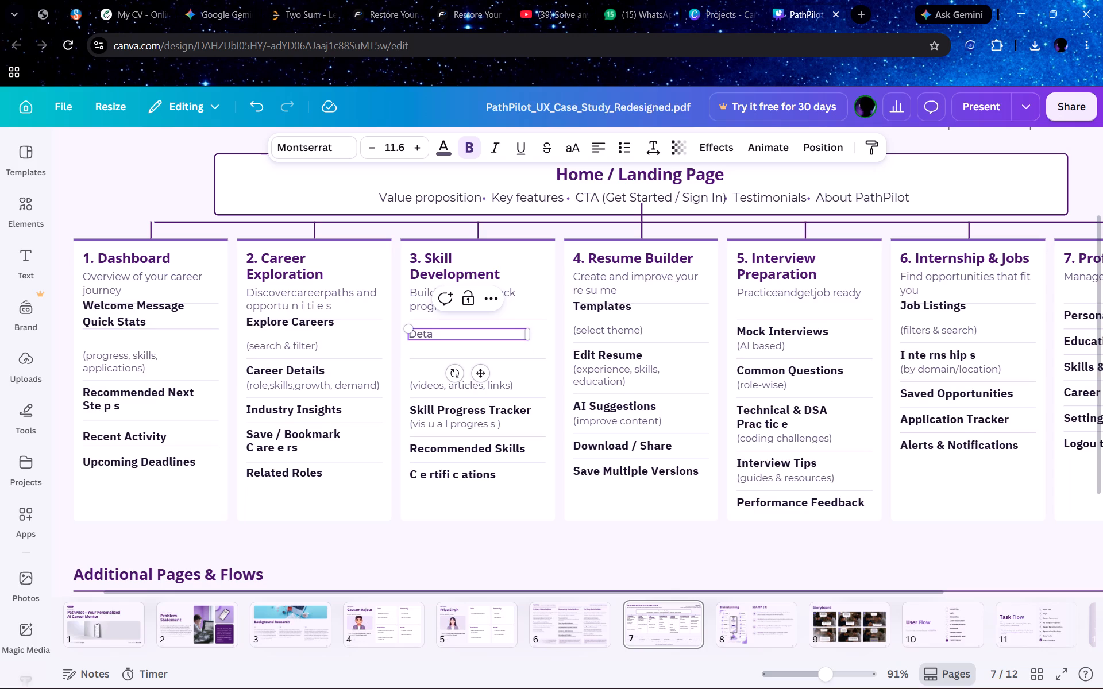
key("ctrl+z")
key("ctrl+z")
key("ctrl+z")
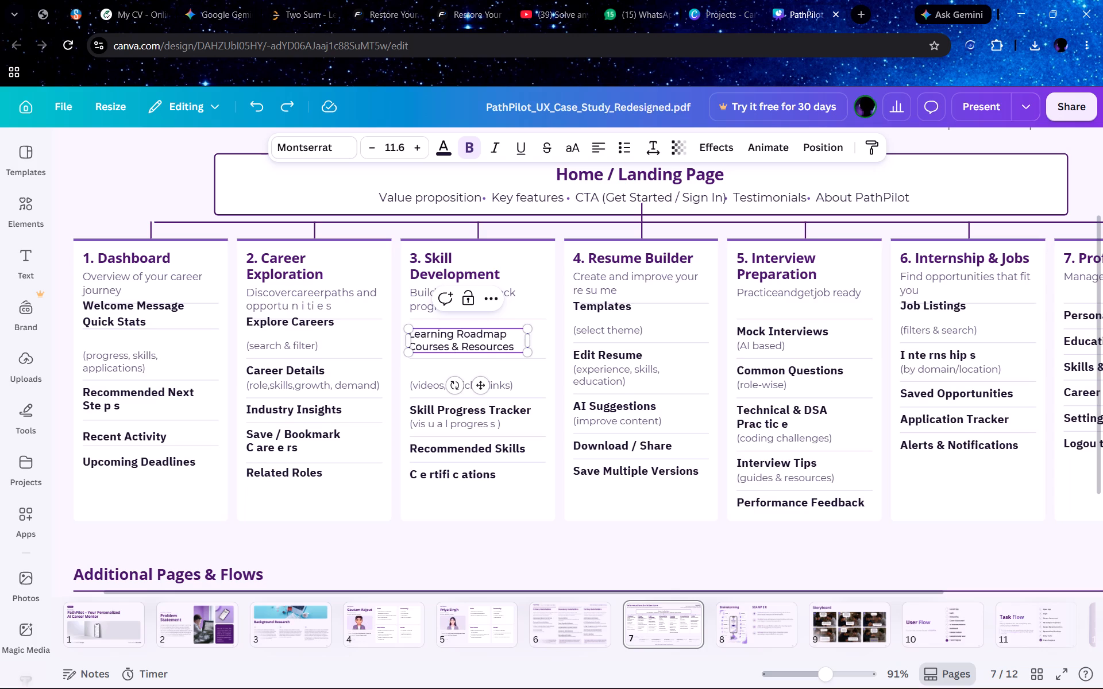
Set the "Learning Roadmap" and "Courses & Resources" text to size 12.6, keeping it bold.
key("Right")
key("ctrl+a")
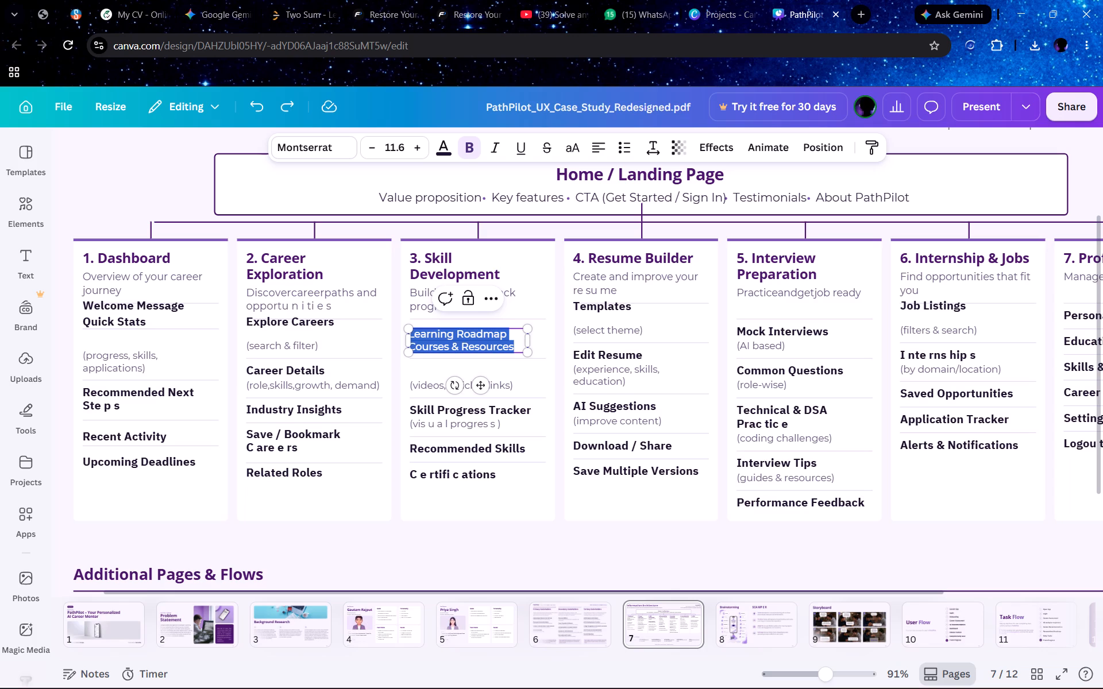
left_click(466, 149)
left_click(469, 147)
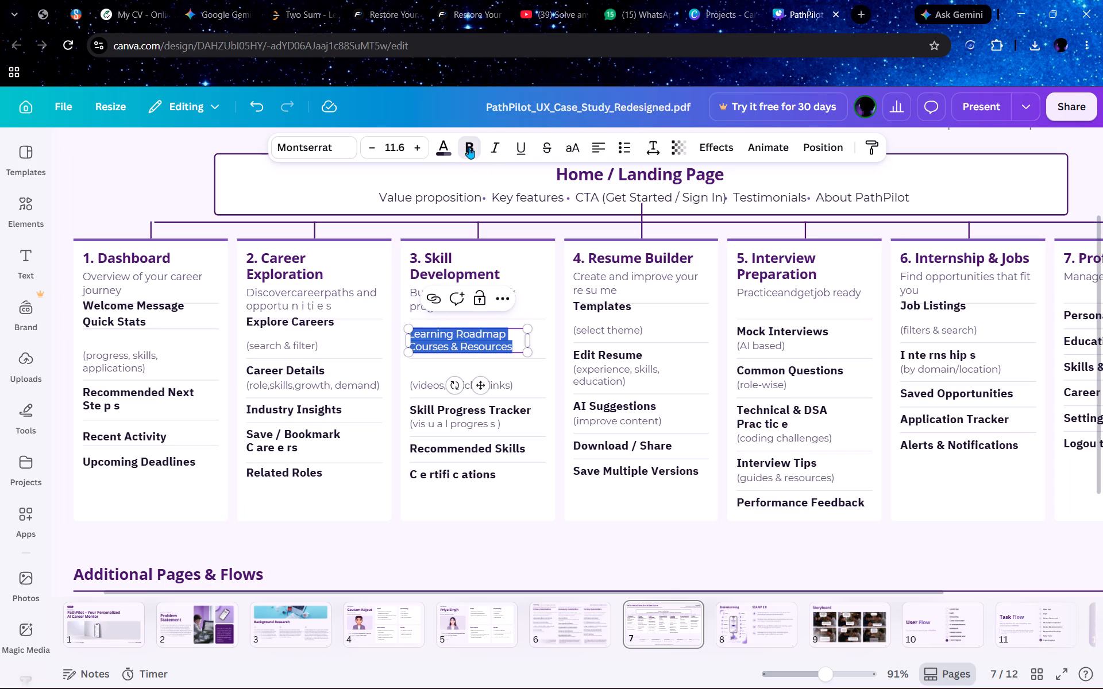
double_click(417, 147)
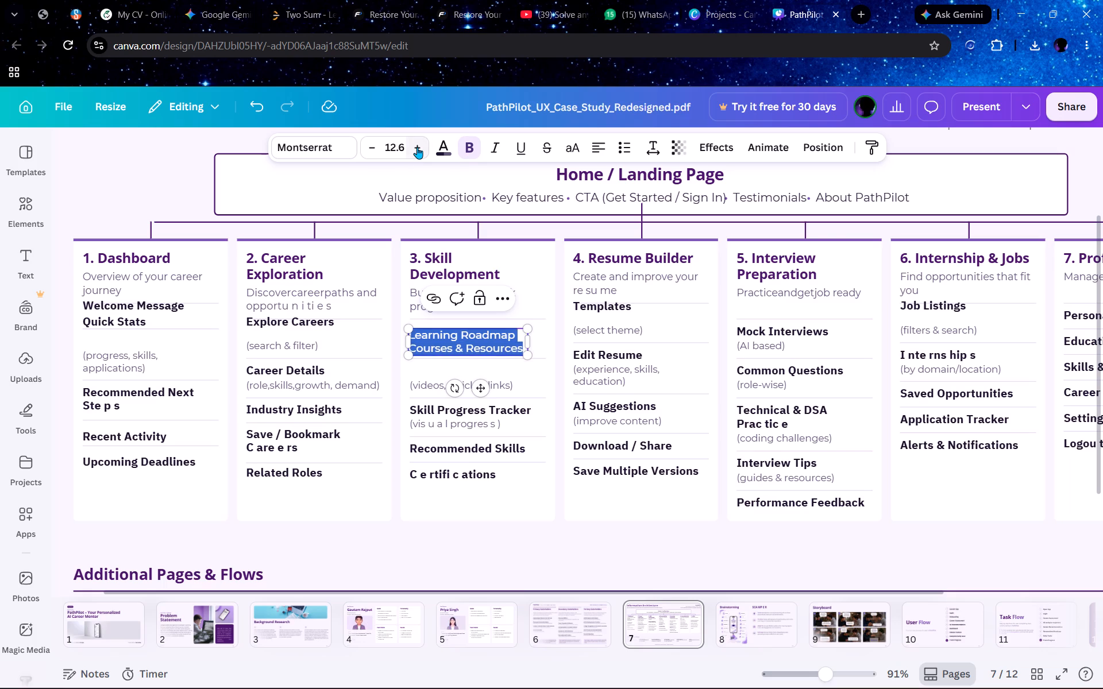
left_click(367, 149)
left_click(621, 546)
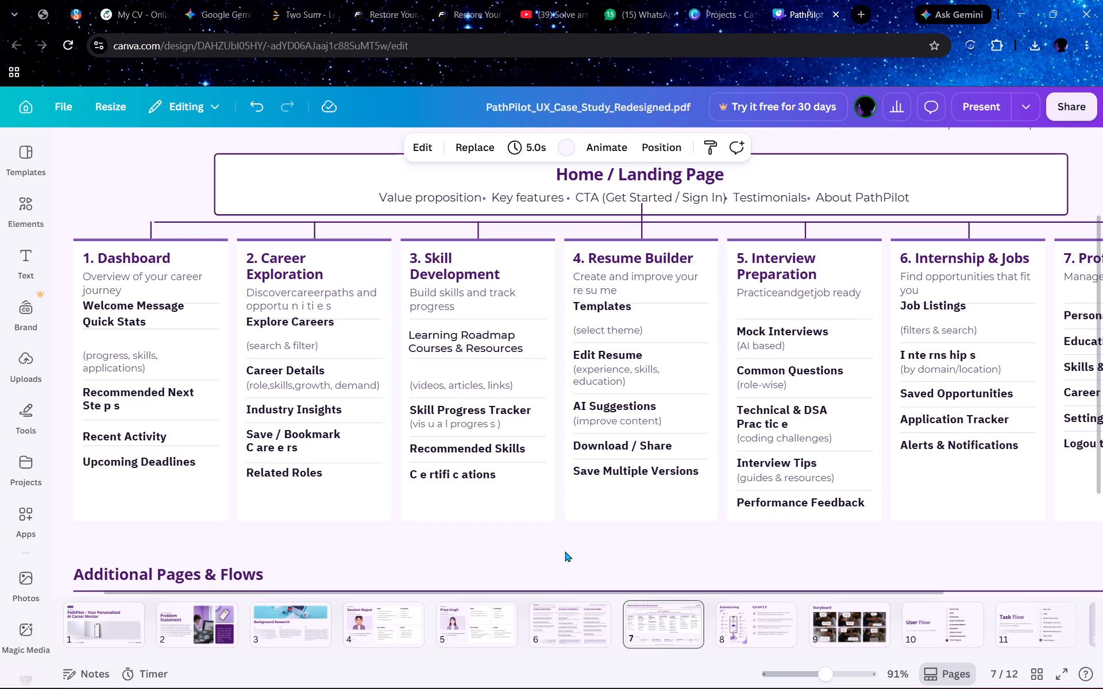
Remove the stray spaces in the Career Exploration description so the garbled last word reads "opportunities".
scroll(565, 549, "right", 1)
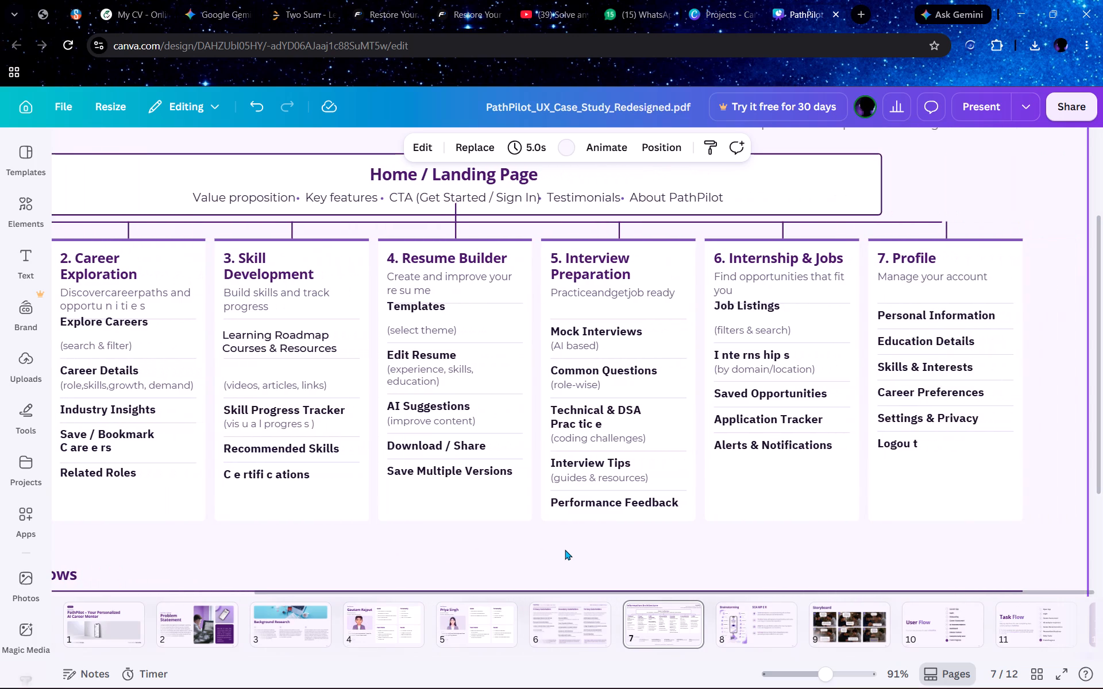
scroll(565, 549, "right", 2)
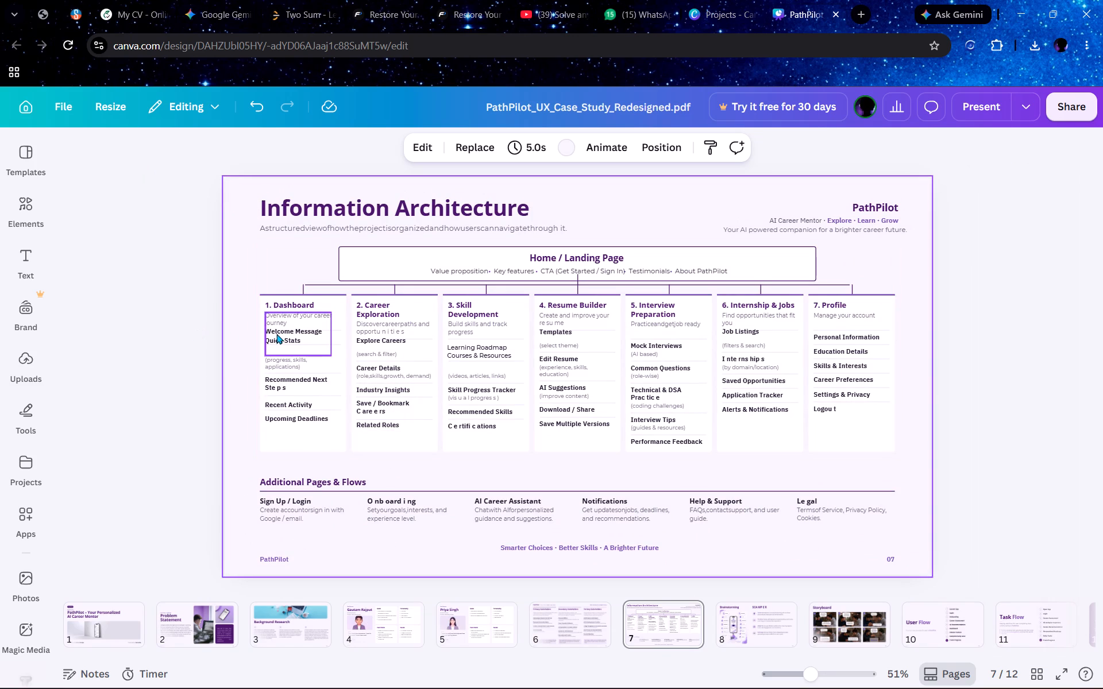
scroll(278, 332, "right", 1)
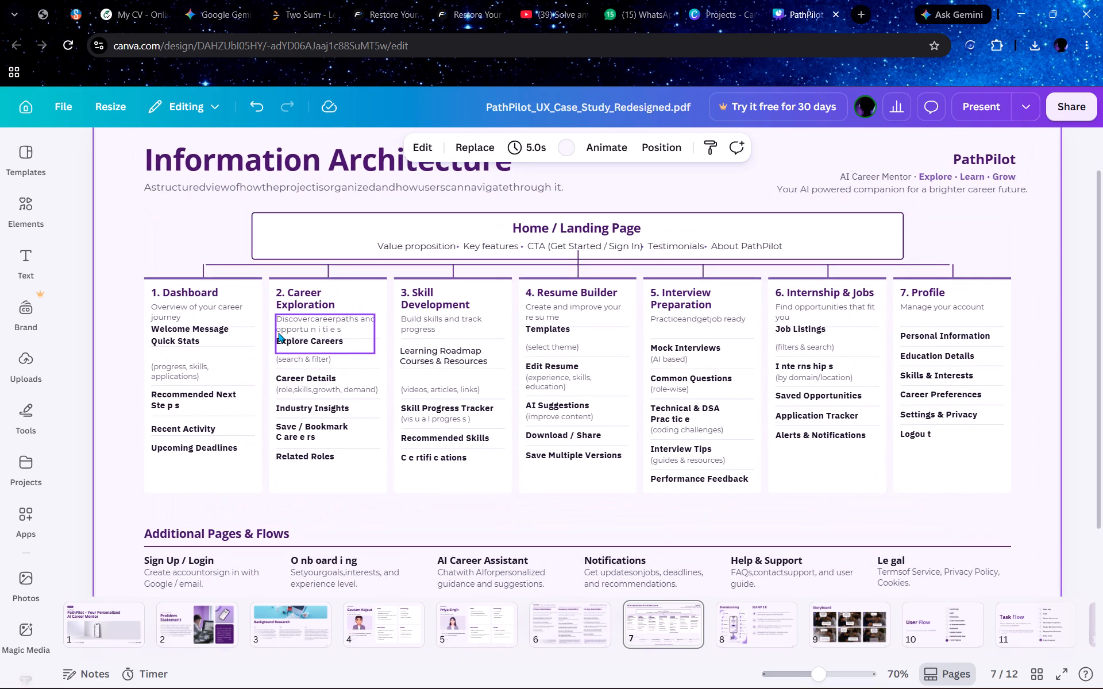
scroll(278, 332, "right", 4)
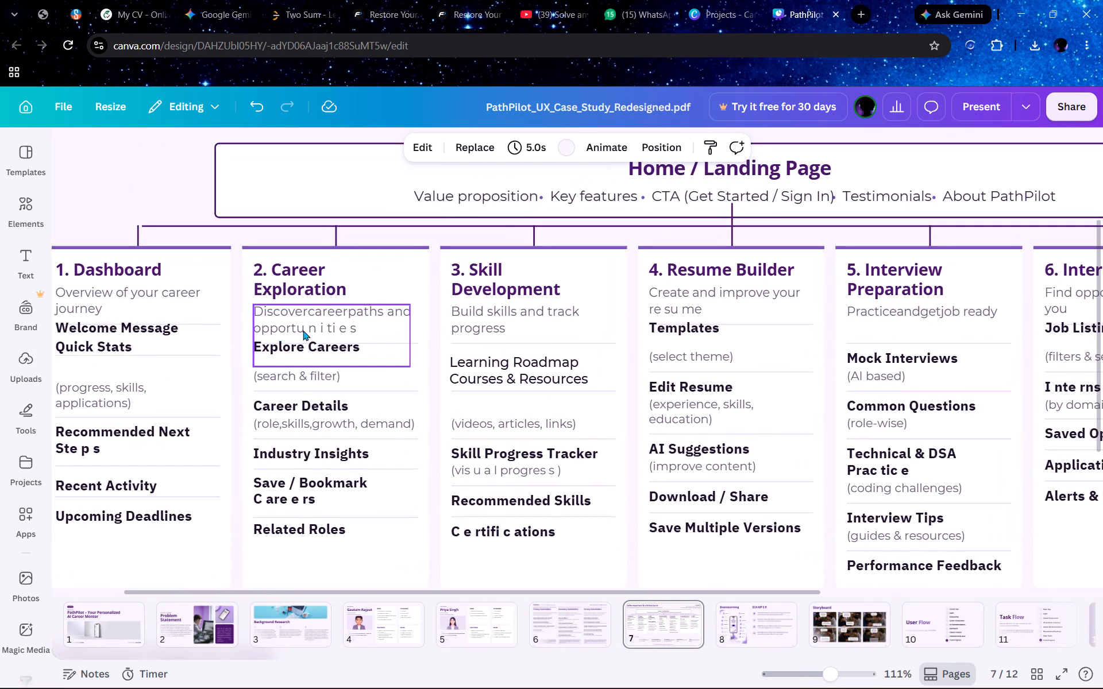
double_click(357, 328)
left_click(357, 328)
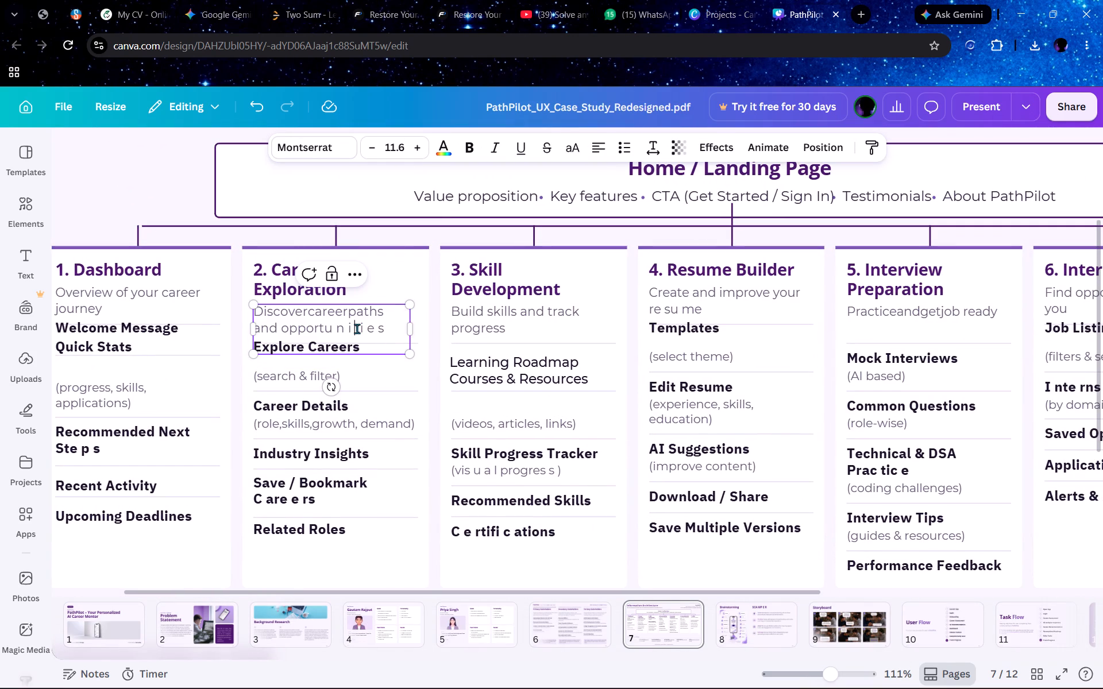
key("Right")
key("Right")
key("Right")
key("Right")
key("Right")
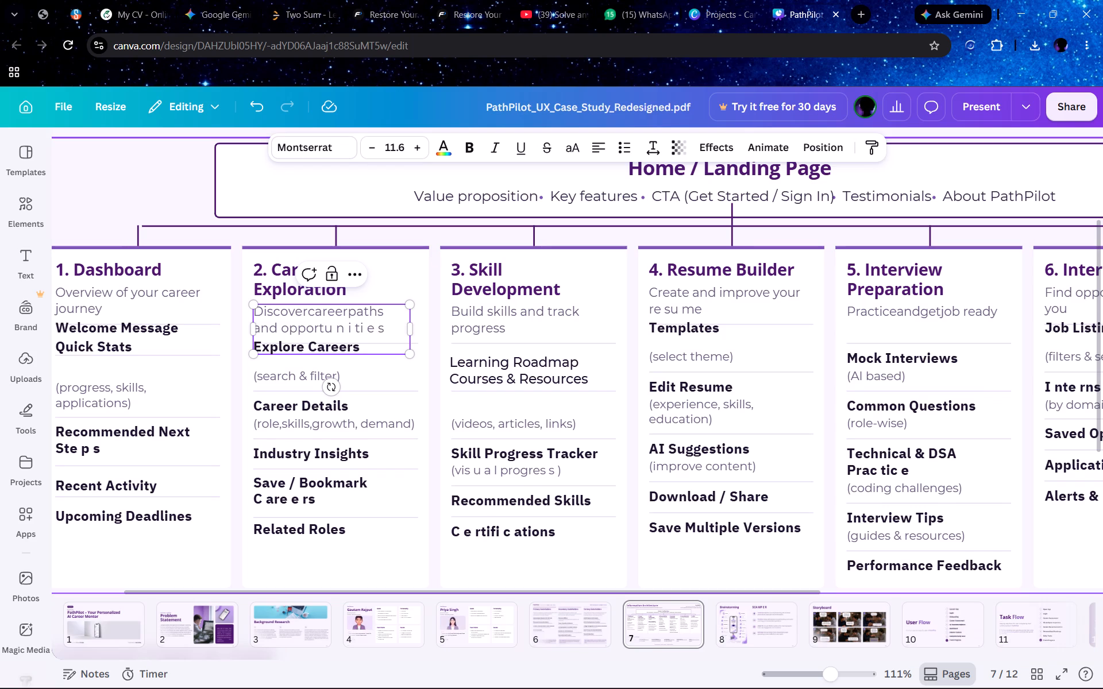
key("BackSpace")
key("Left")
key("BackSpace")
key("Left")
key("Left")
key("BackSpace")
key("Left")
key("BackSpace")
key("Left")
key("BackSpace")
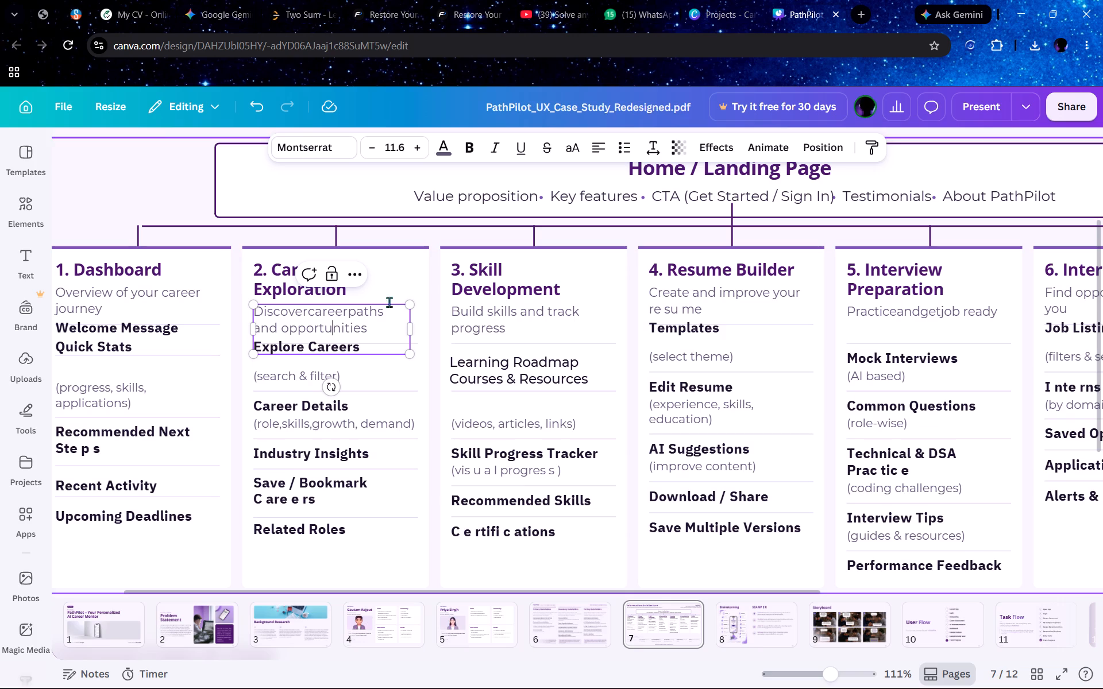
left_click(388, 381)
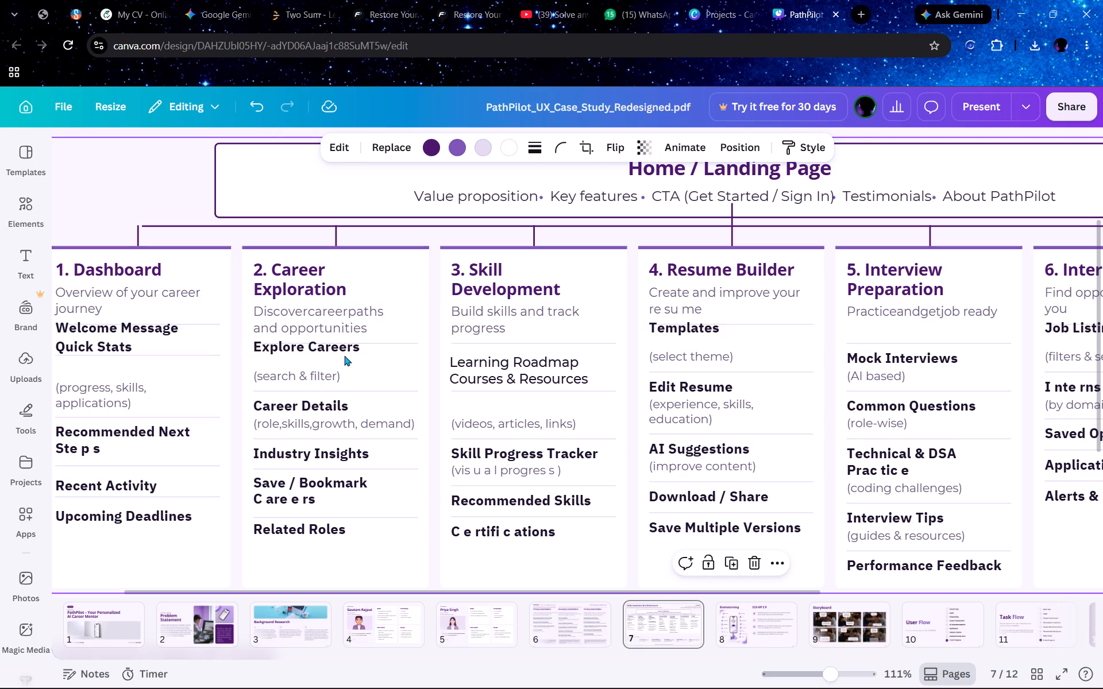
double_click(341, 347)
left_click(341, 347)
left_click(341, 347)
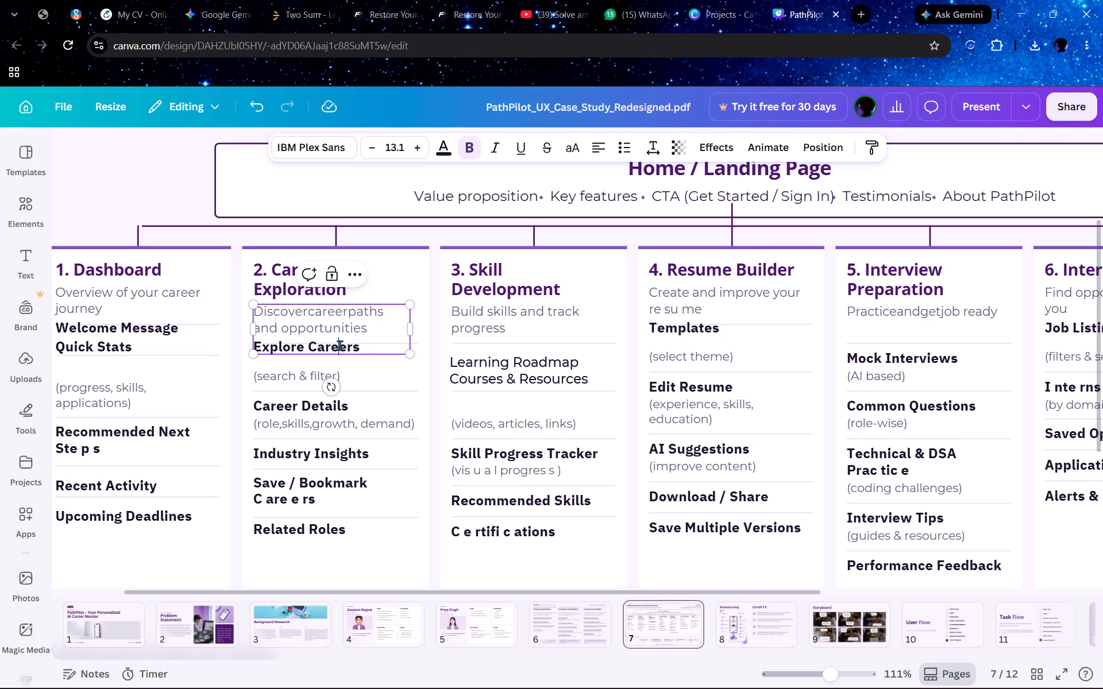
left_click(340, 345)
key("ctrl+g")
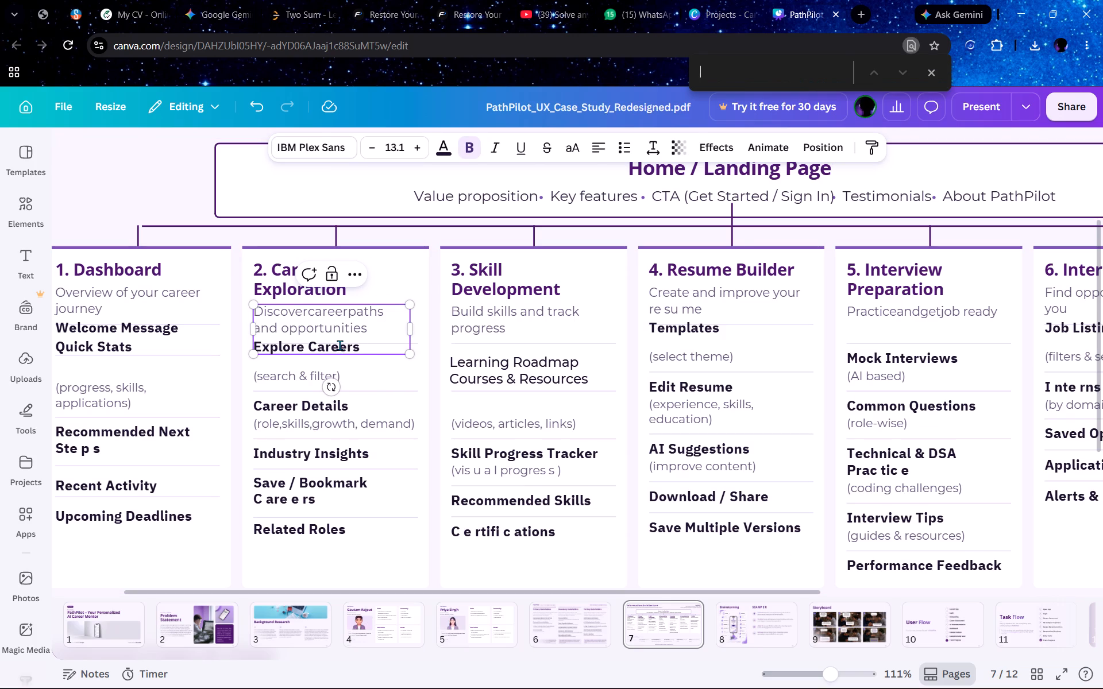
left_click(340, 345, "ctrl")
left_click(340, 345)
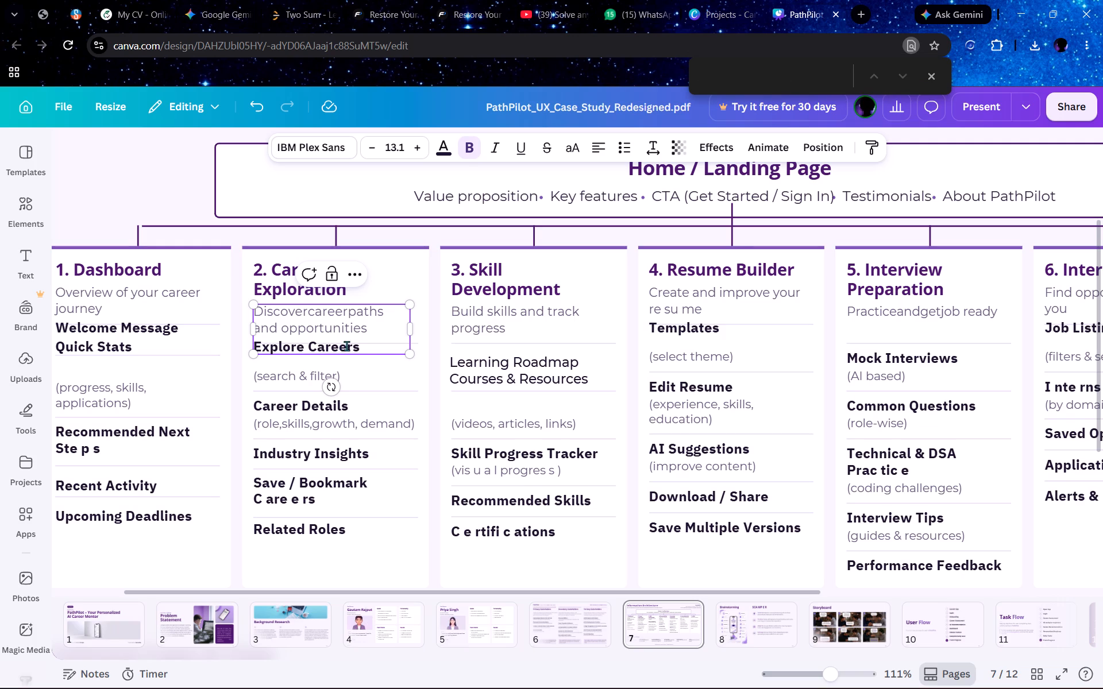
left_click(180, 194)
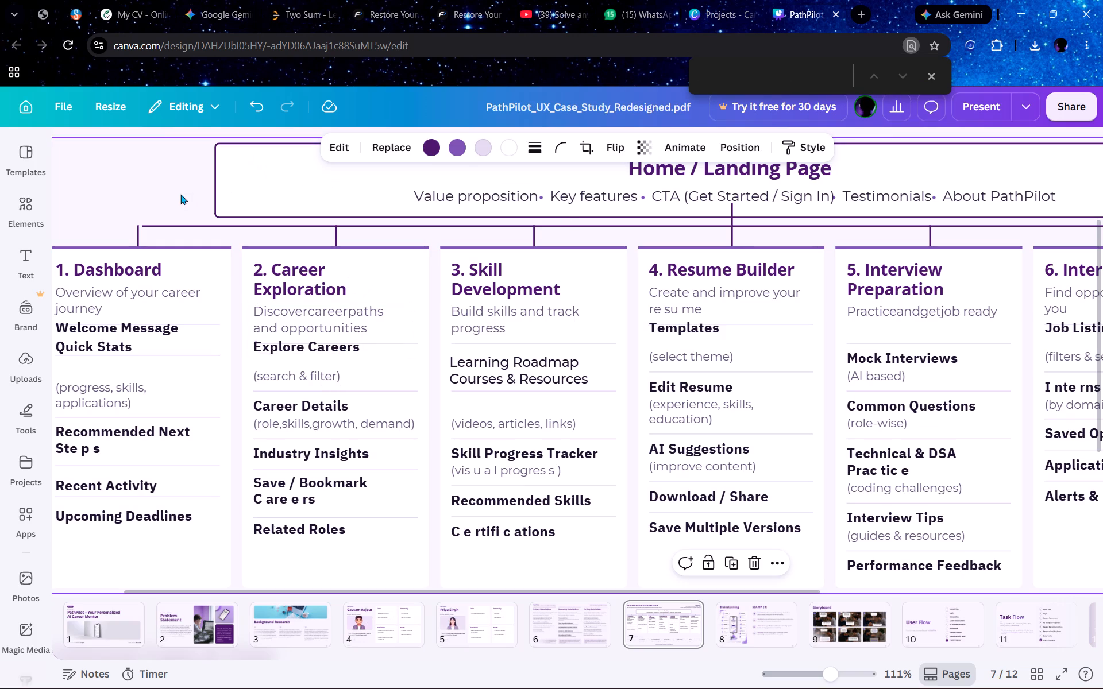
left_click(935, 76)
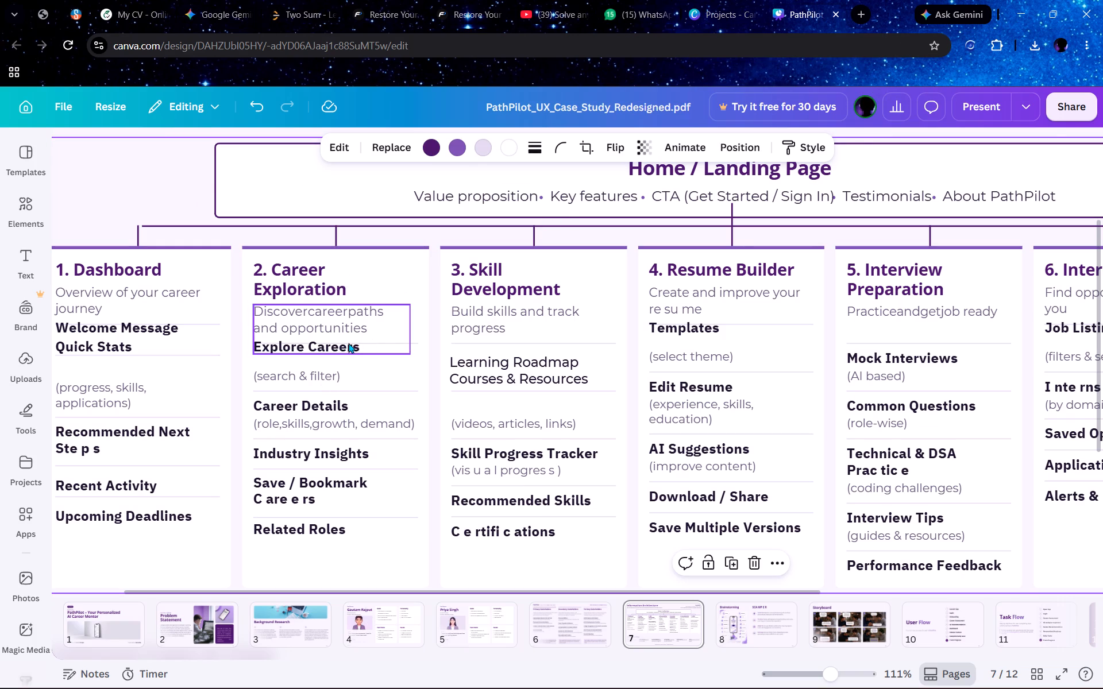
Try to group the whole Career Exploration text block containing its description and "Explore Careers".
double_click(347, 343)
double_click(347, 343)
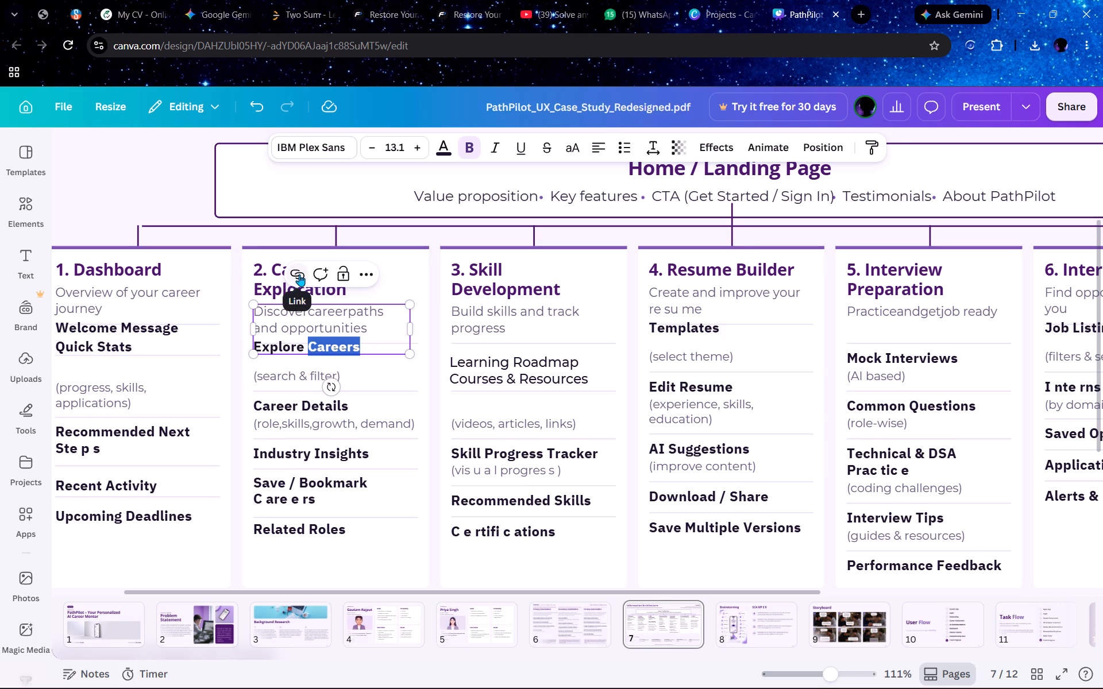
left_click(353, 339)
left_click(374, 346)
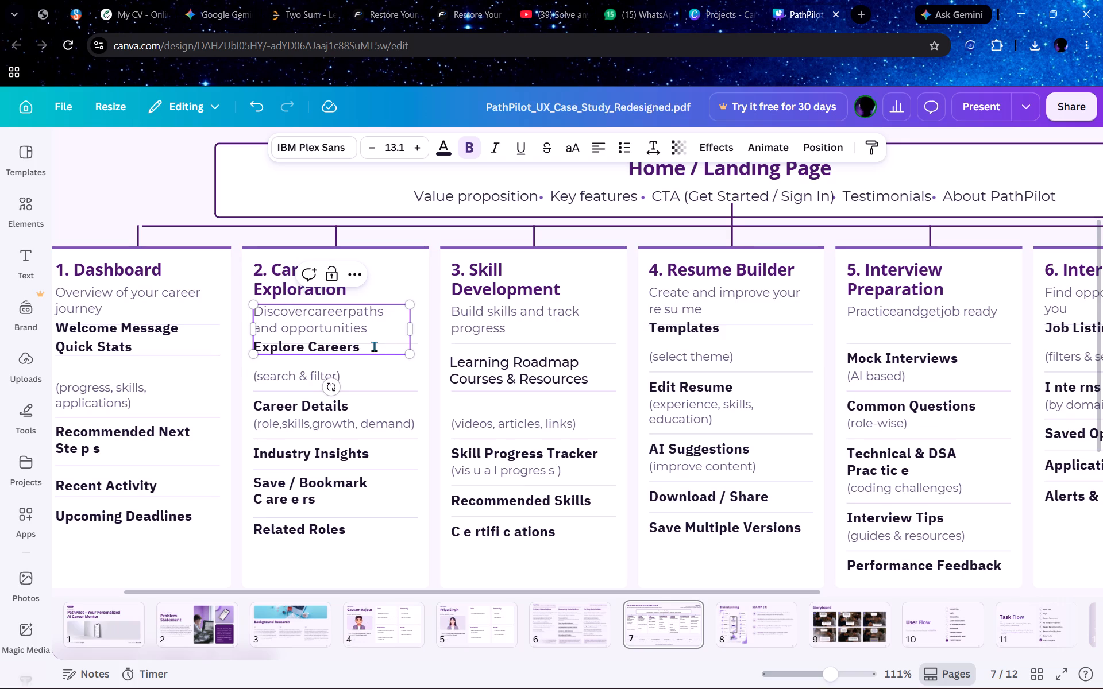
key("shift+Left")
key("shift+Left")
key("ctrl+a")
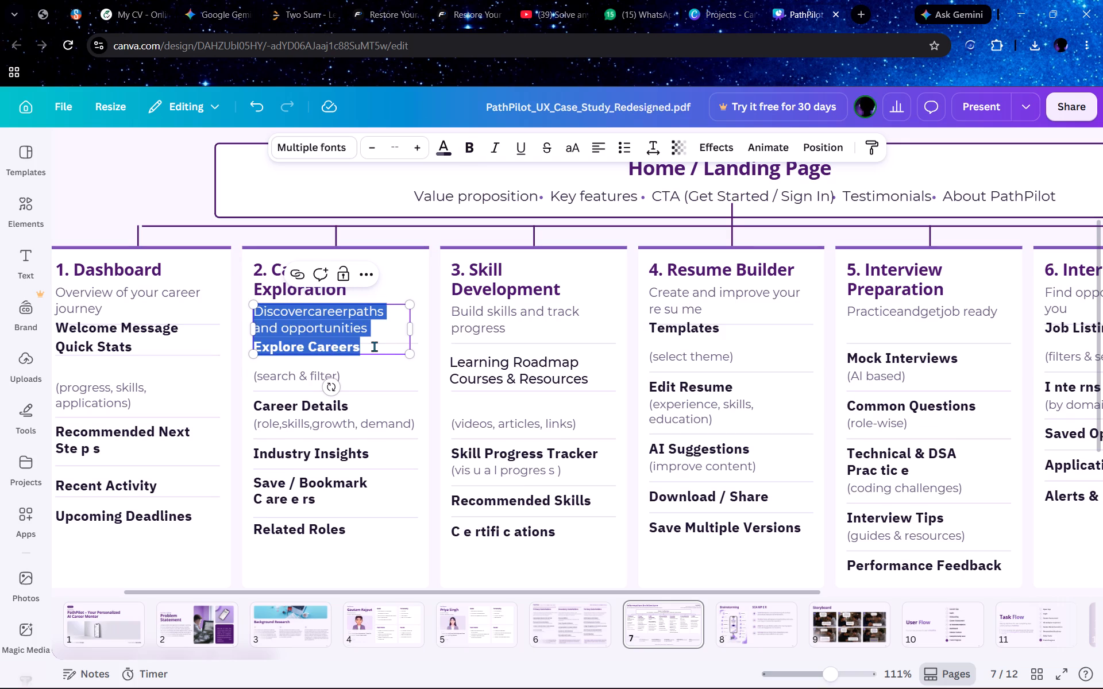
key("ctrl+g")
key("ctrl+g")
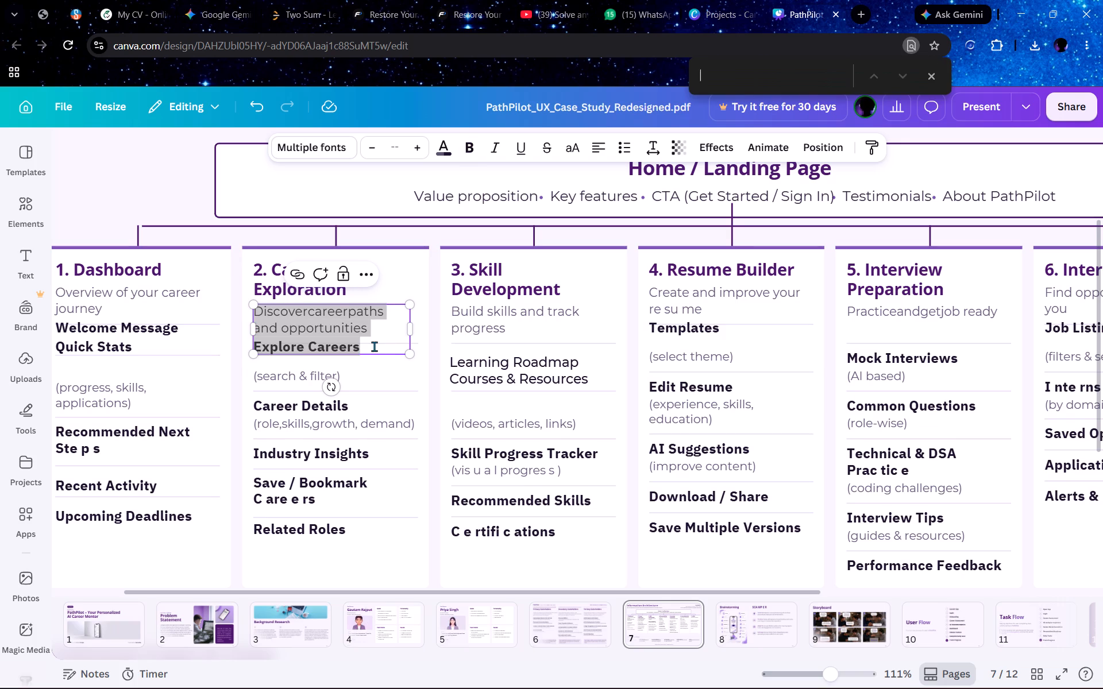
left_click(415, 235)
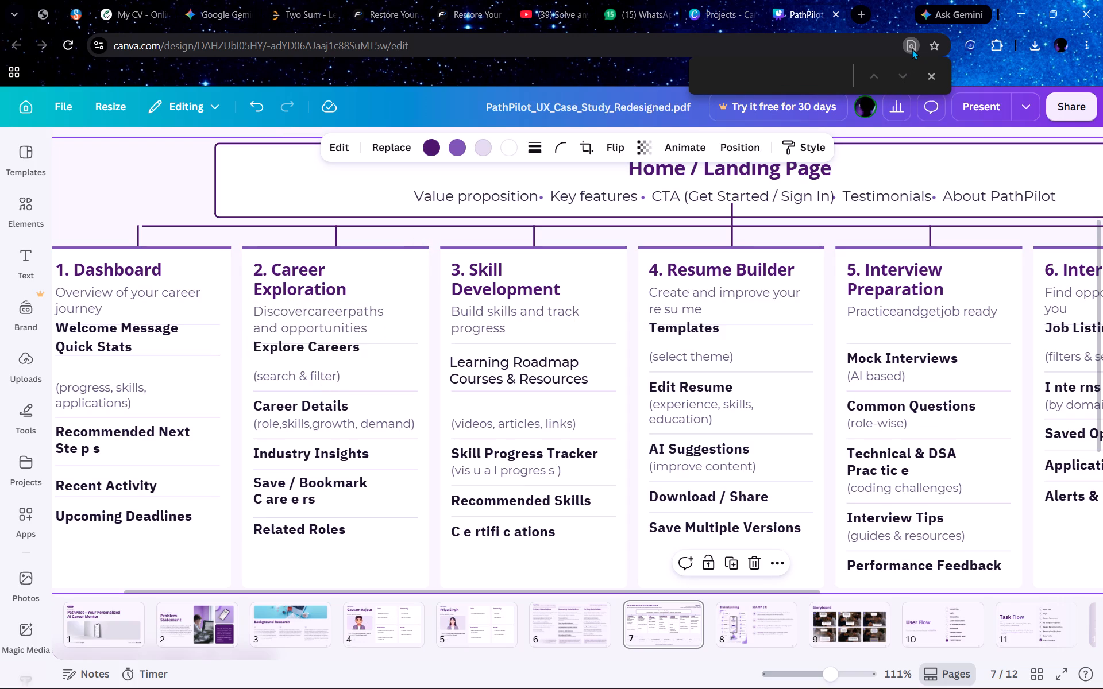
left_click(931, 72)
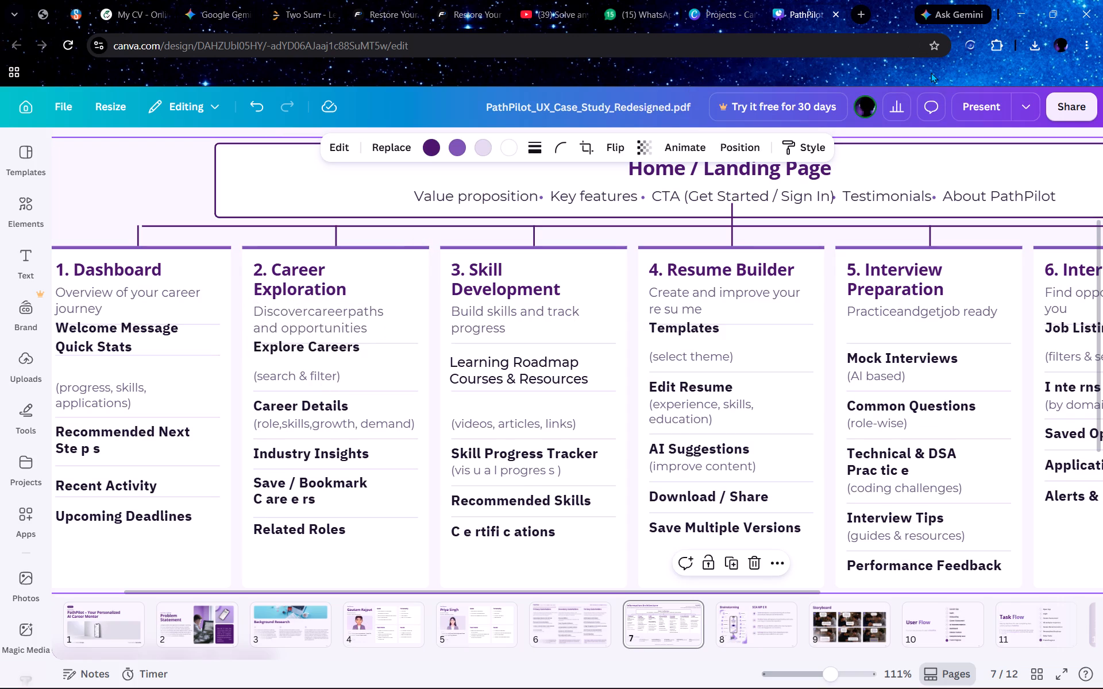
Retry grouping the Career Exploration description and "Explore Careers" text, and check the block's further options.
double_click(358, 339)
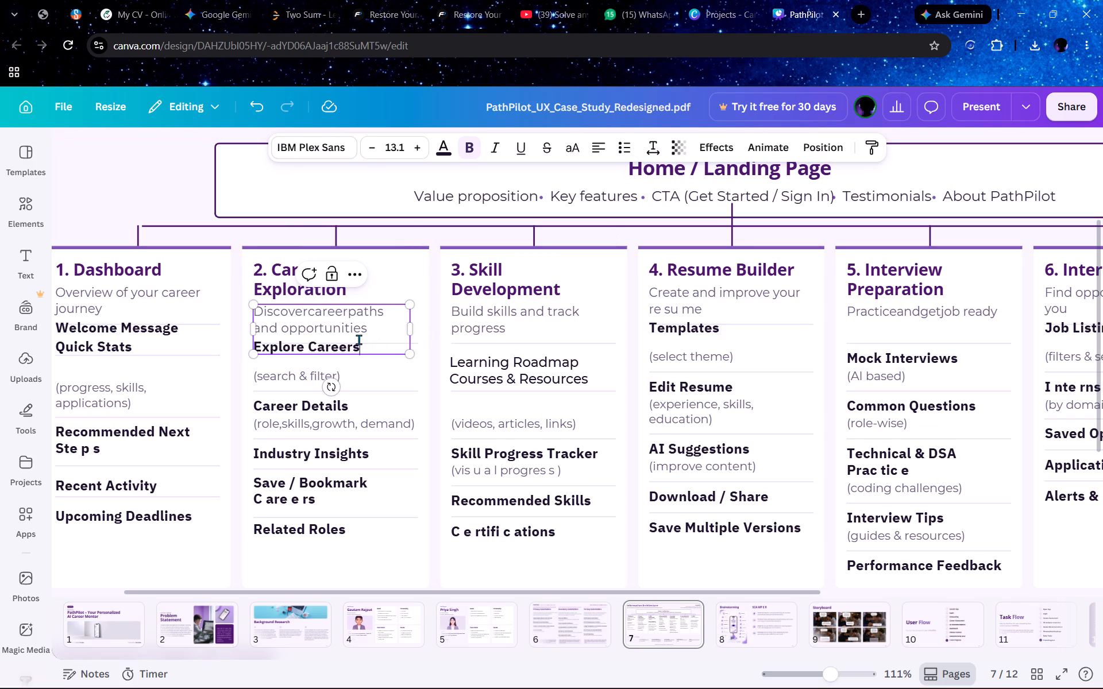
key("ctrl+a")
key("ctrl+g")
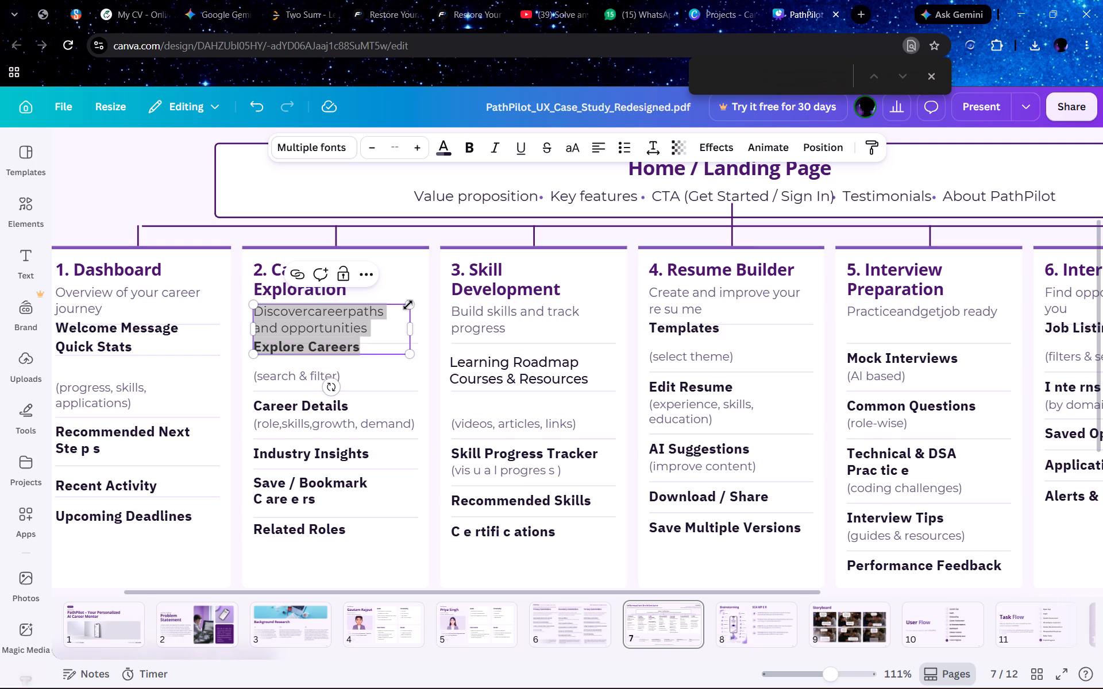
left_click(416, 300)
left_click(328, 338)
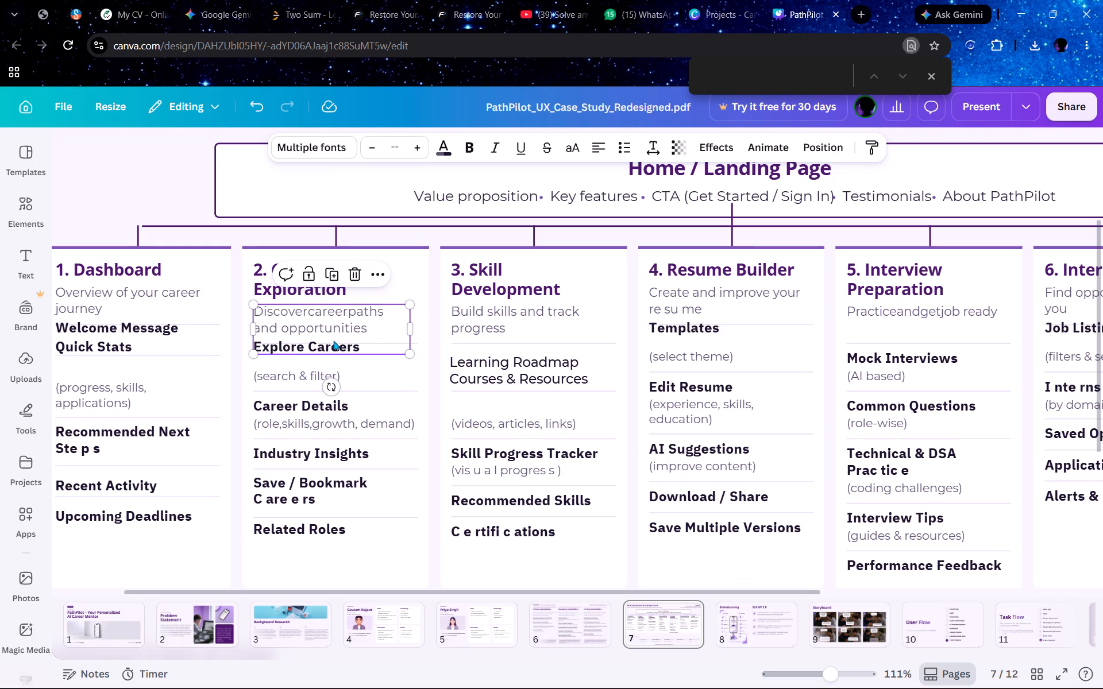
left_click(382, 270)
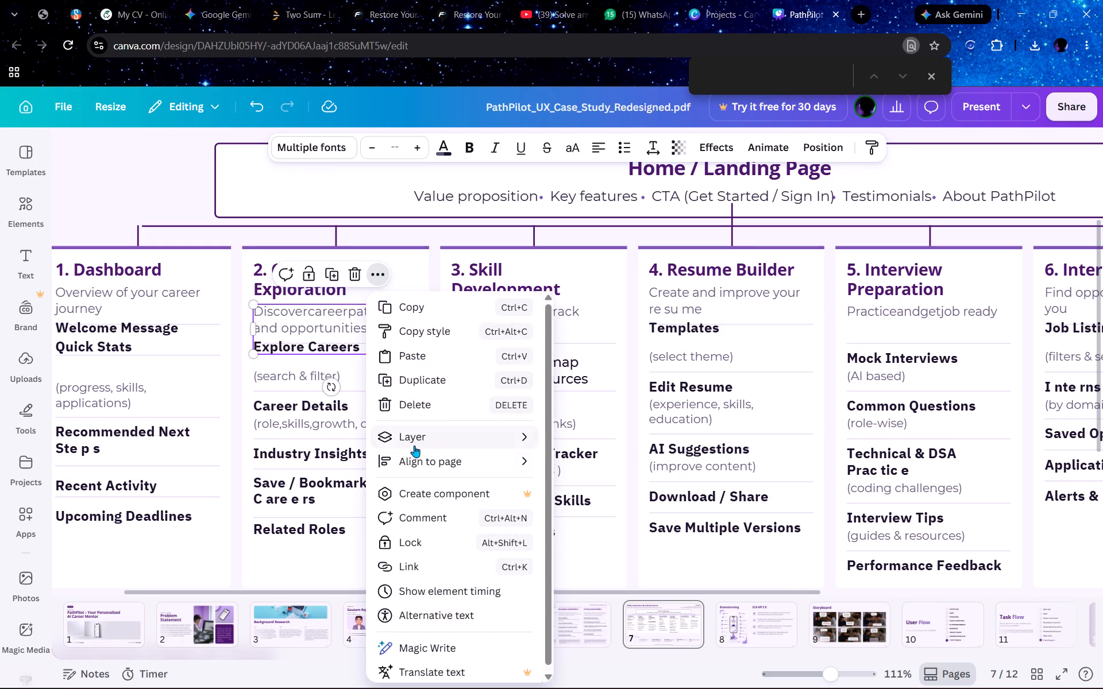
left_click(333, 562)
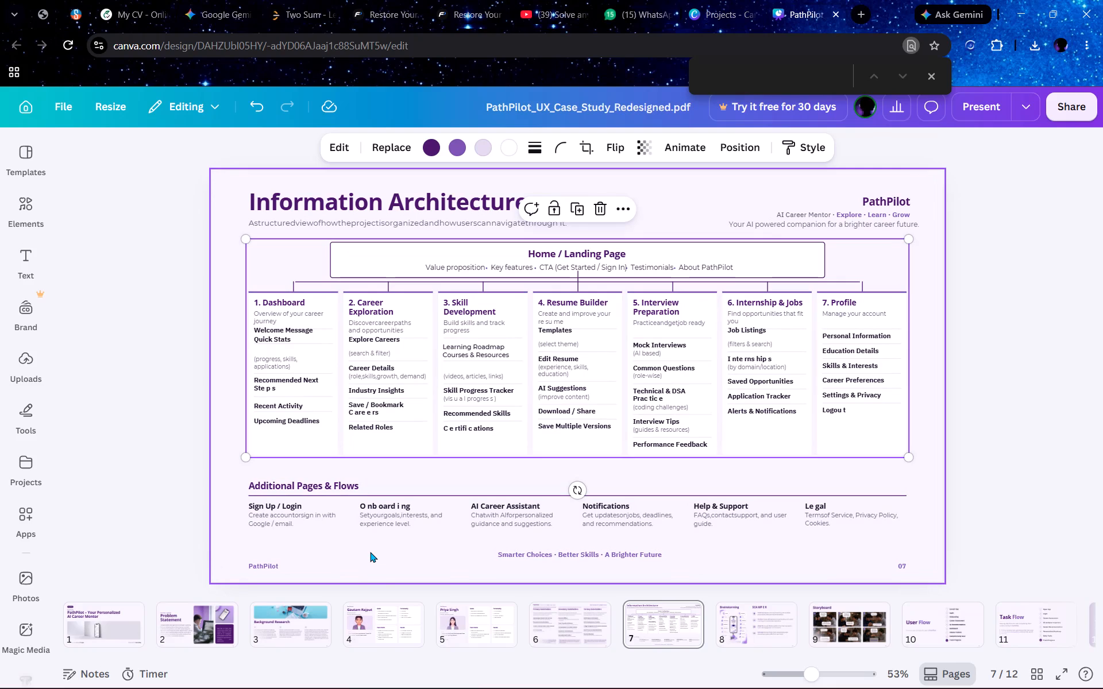
Remove the stray space in the last item of the Profile column so it reads "Logout".
double_click(844, 408)
left_click(846, 424)
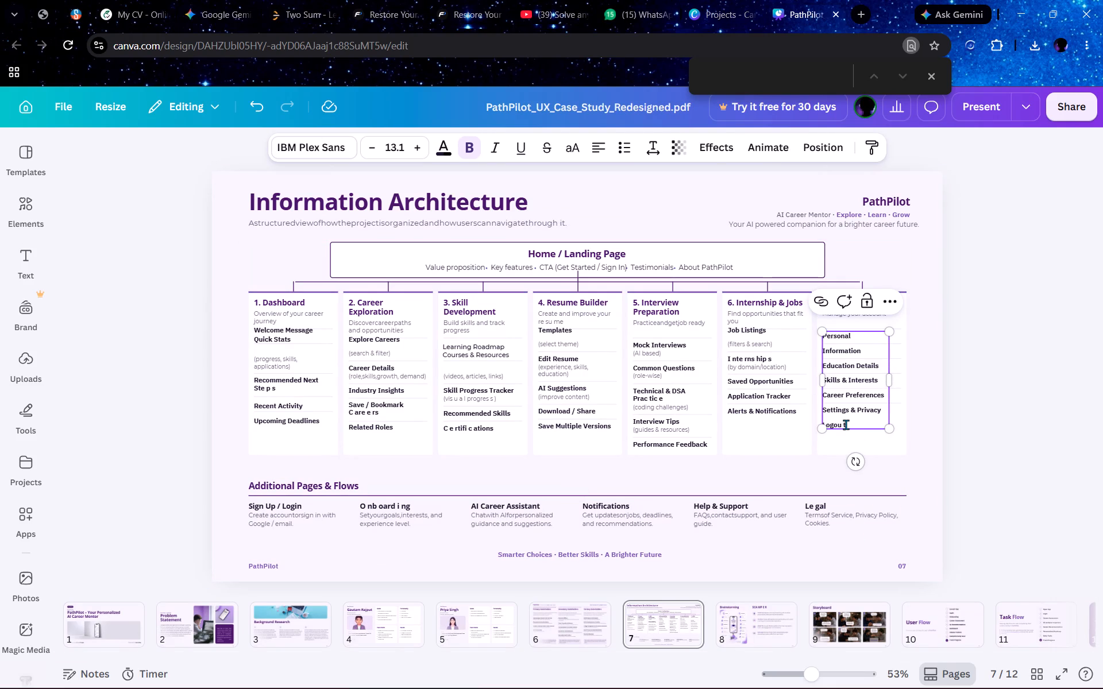
key("Left")
key("BackSpace")
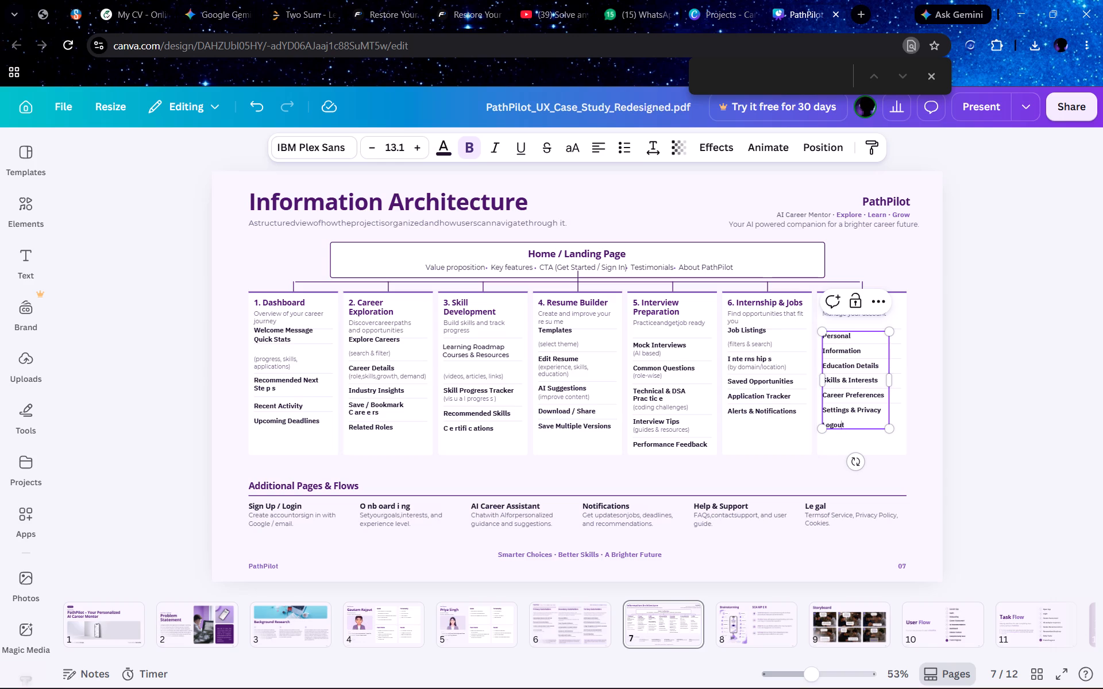
left_click(1002, 422)
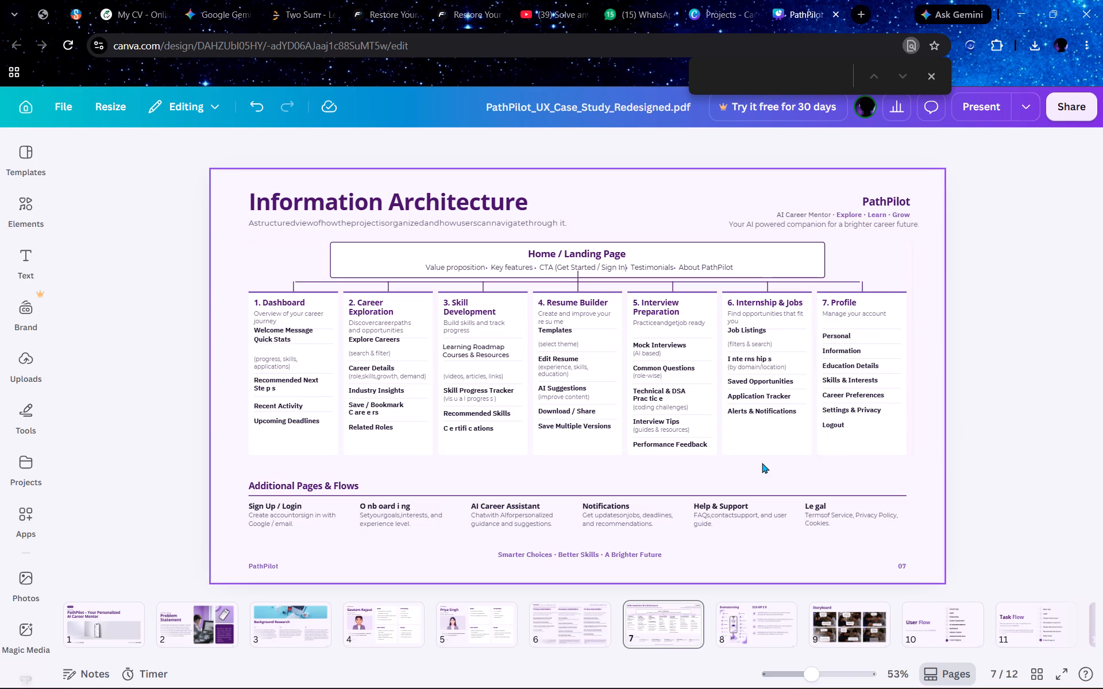
Delete the Task Flow page, page 11.
left_click(583, 633)
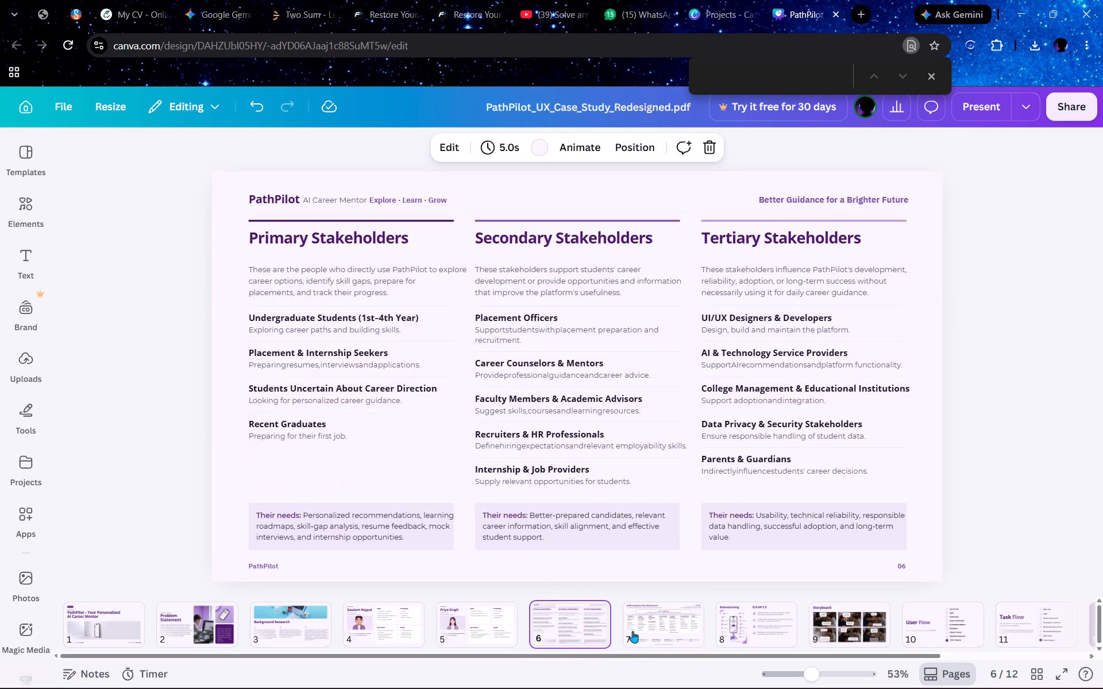
left_click(748, 633)
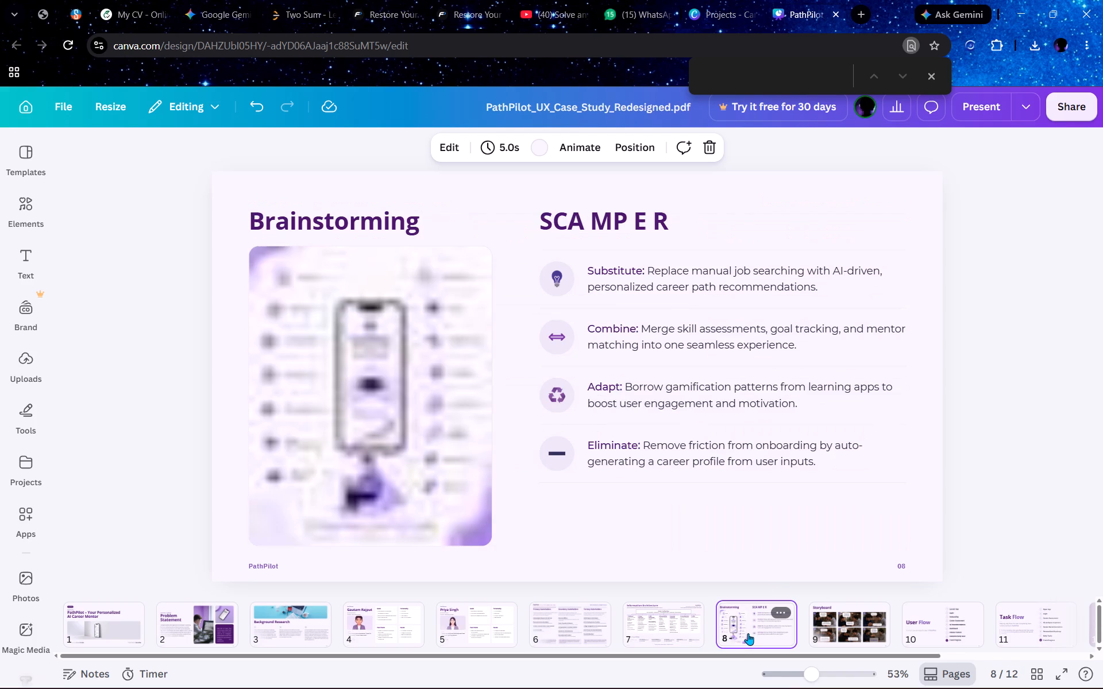
left_click(836, 624)
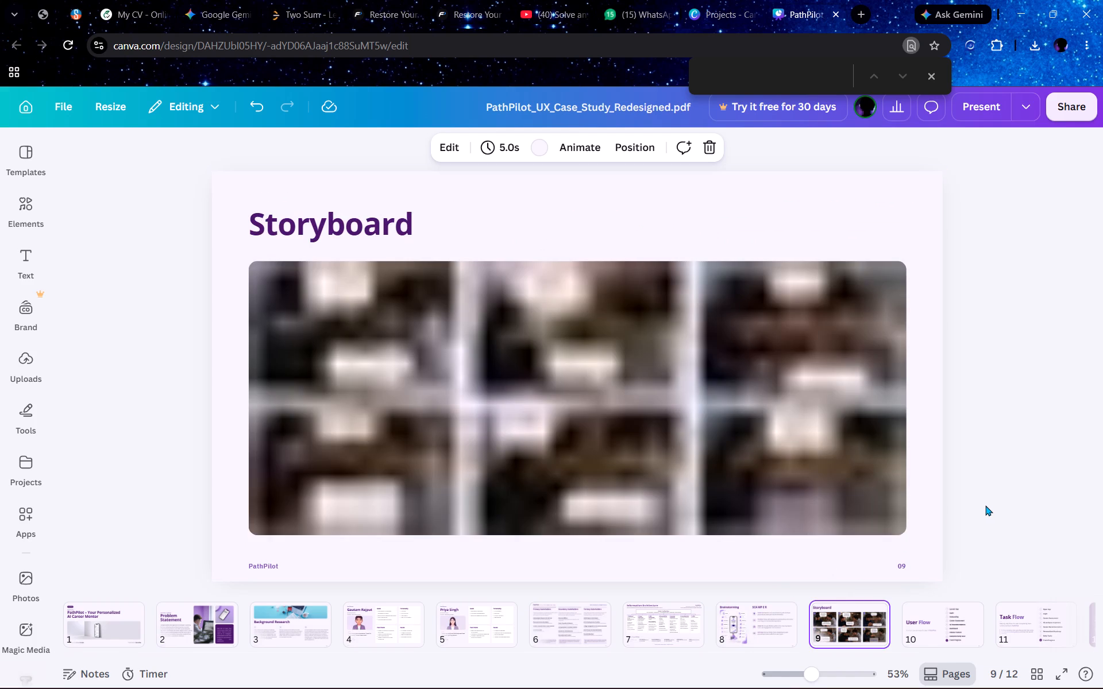
left_click(928, 625)
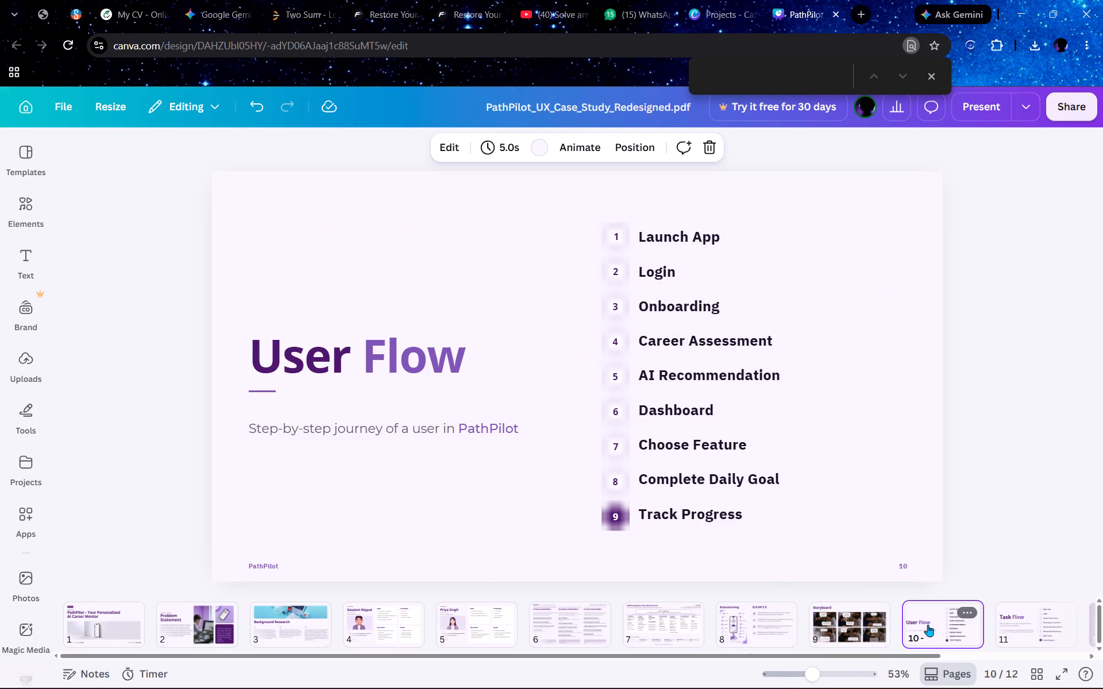
left_click(1002, 613)
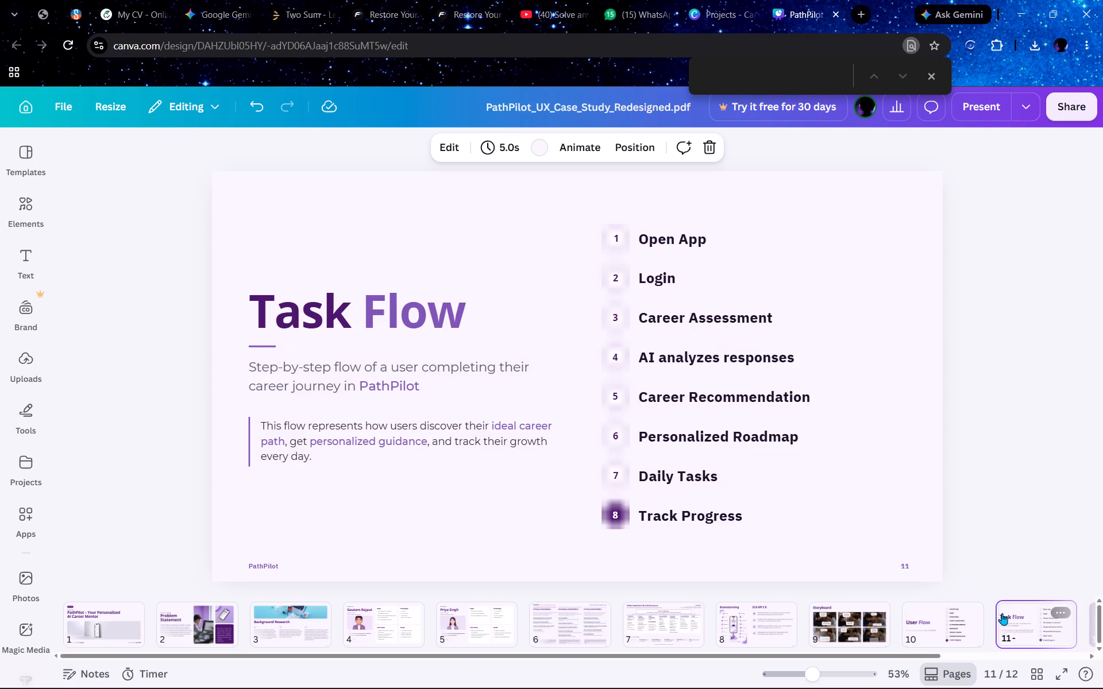
left_click(687, 437)
left_click(878, 485)
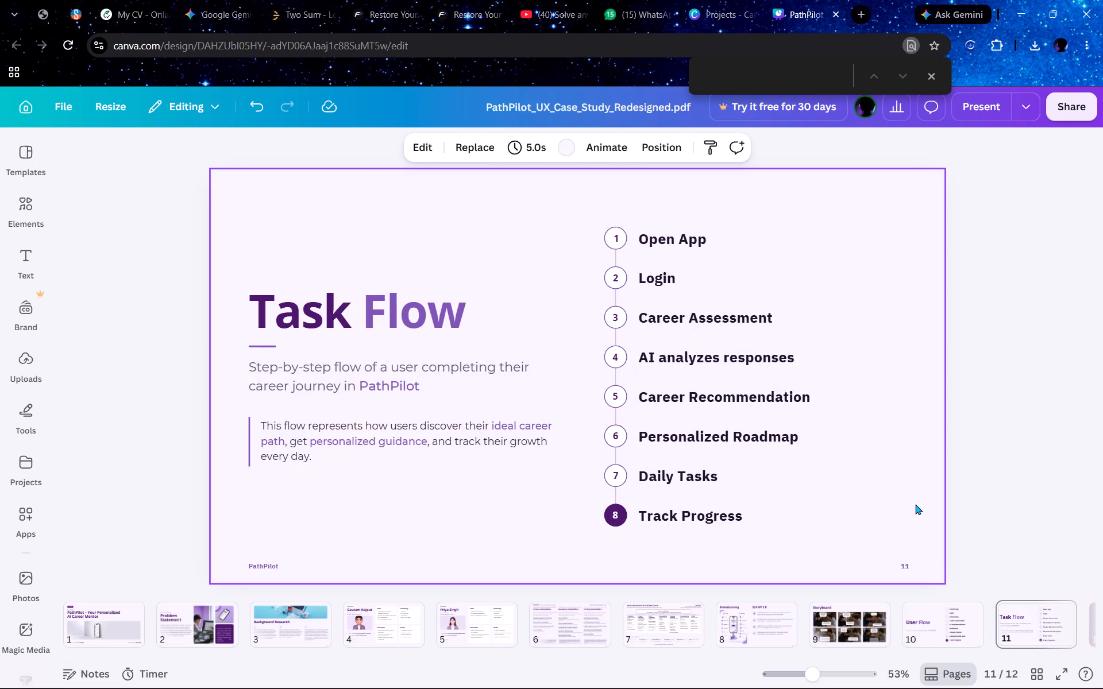
key("Delete")
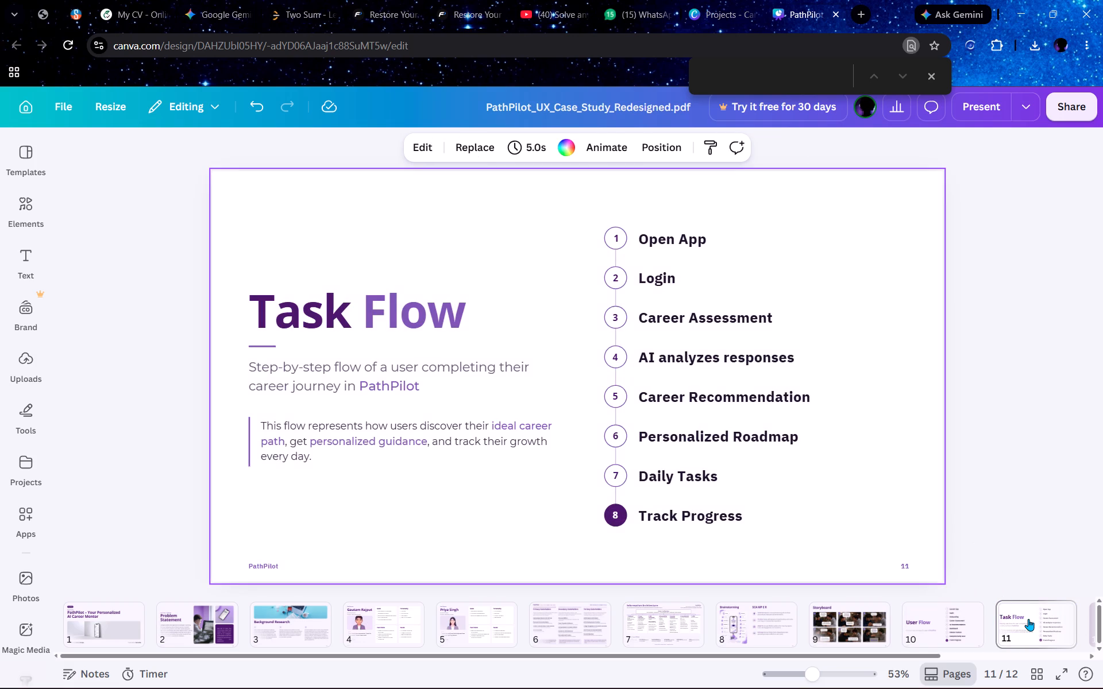
left_click(1028, 620)
key("Delete")
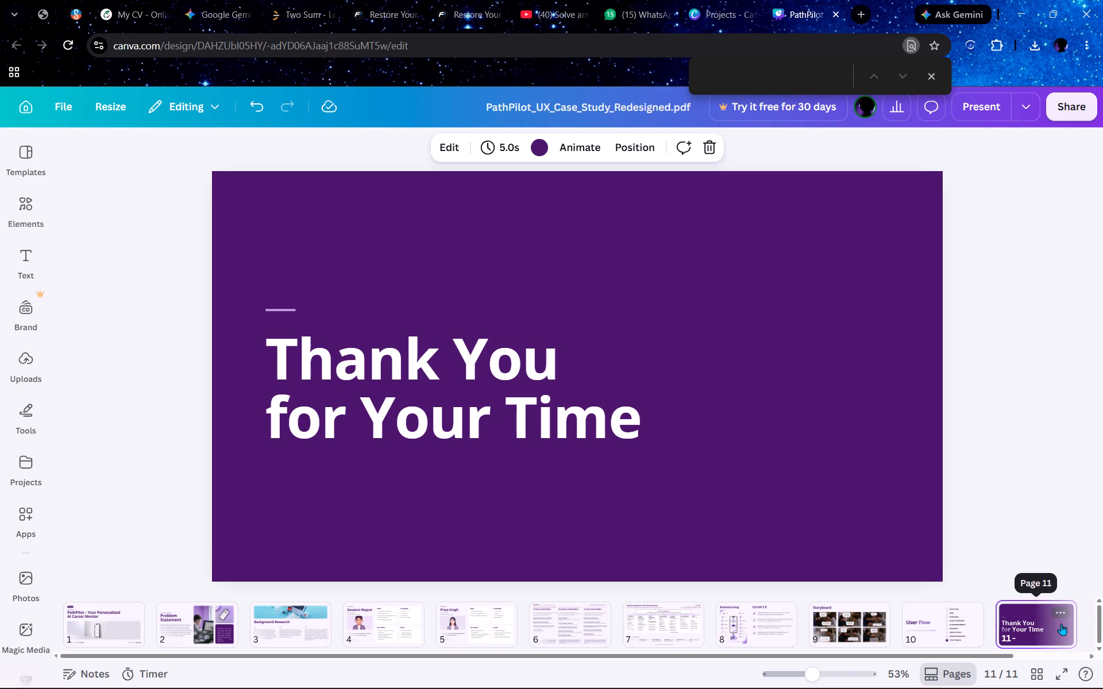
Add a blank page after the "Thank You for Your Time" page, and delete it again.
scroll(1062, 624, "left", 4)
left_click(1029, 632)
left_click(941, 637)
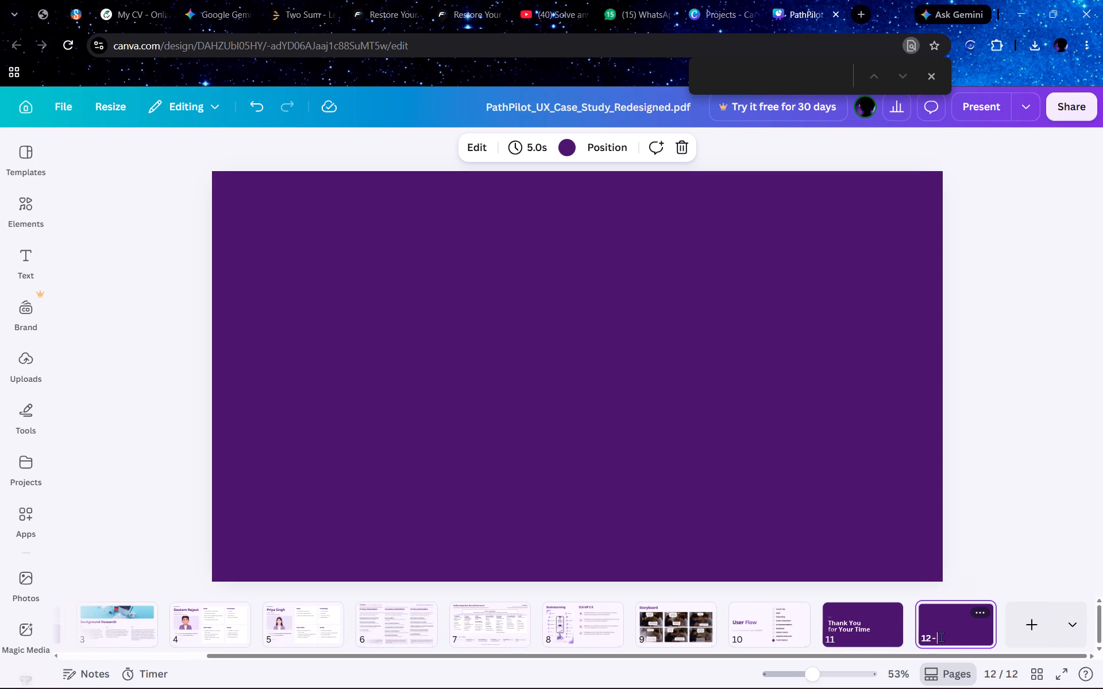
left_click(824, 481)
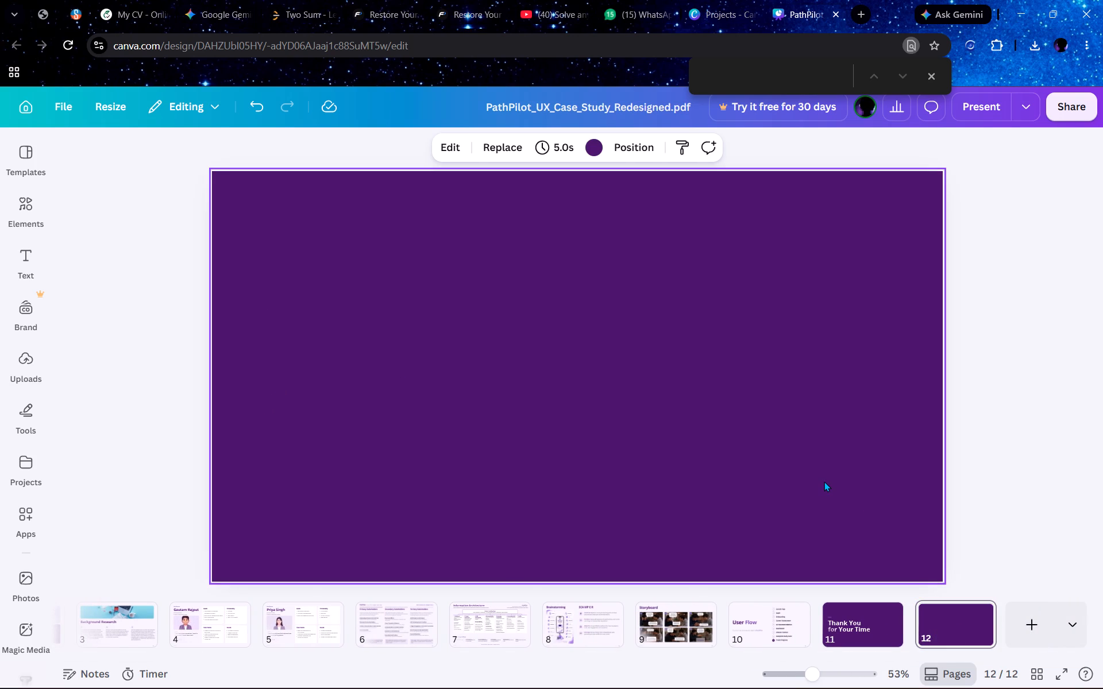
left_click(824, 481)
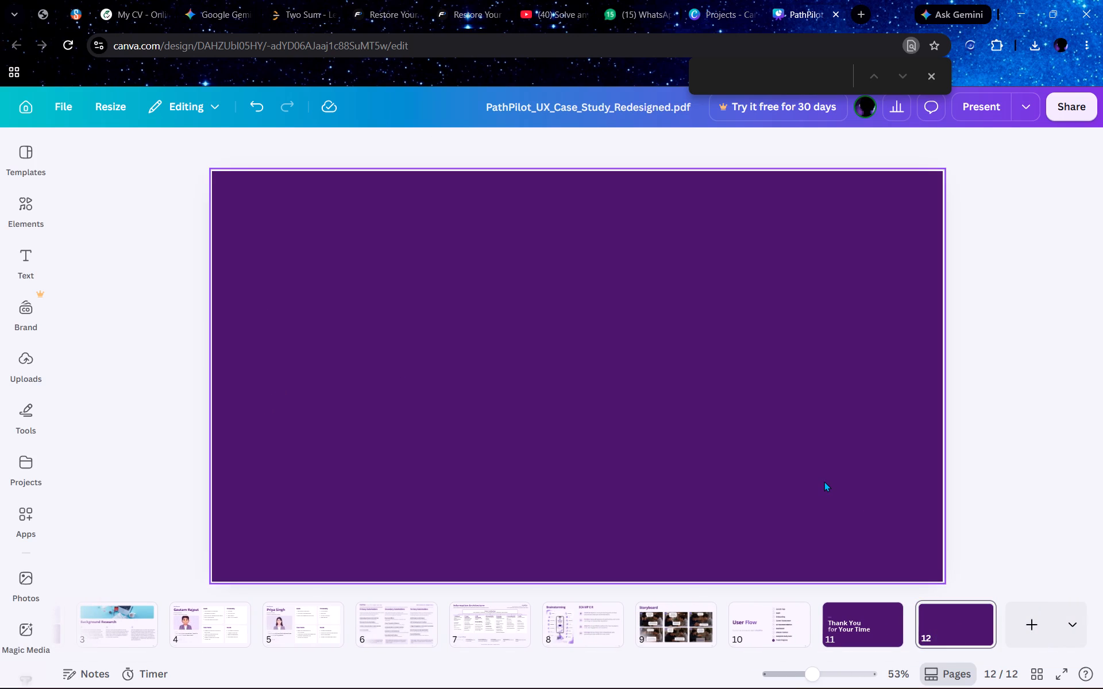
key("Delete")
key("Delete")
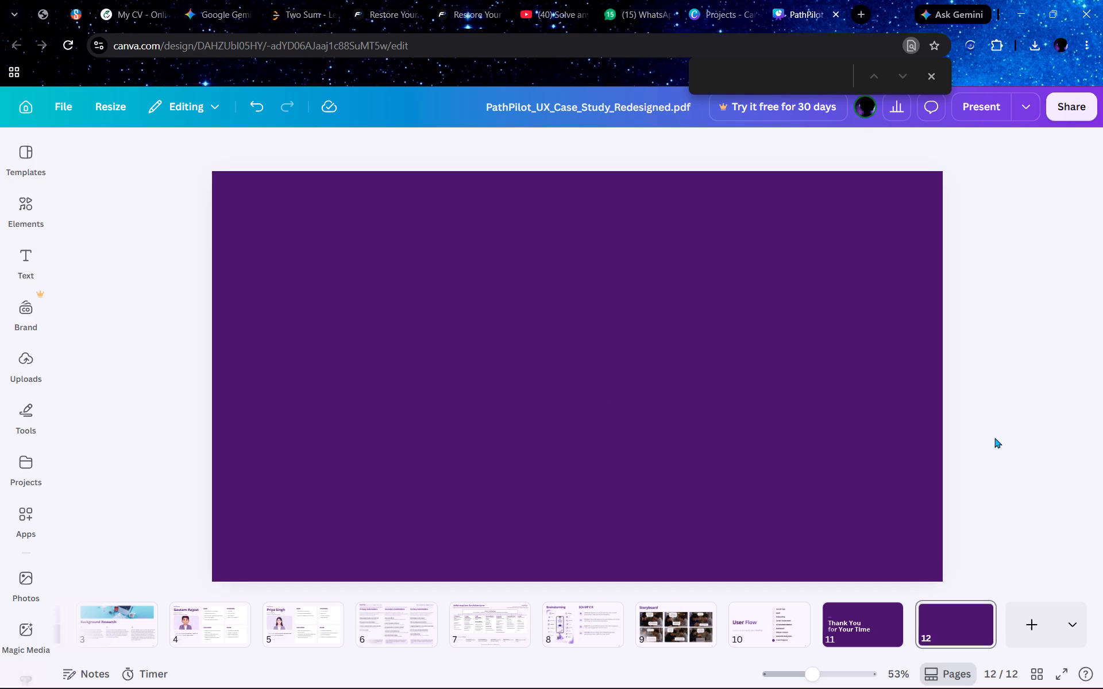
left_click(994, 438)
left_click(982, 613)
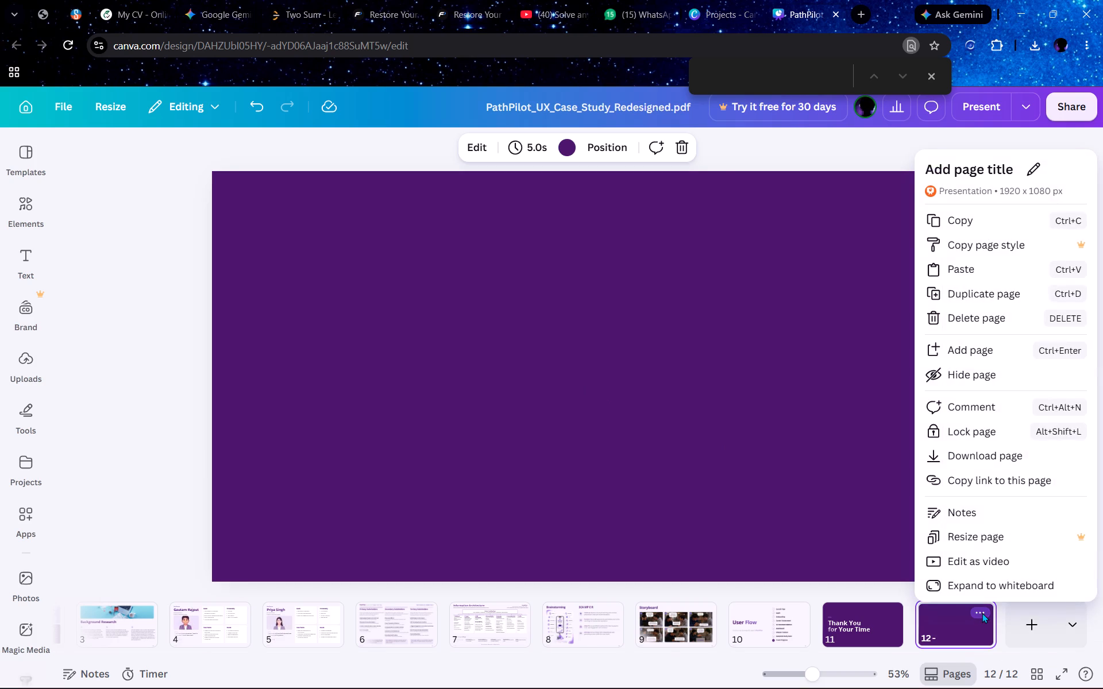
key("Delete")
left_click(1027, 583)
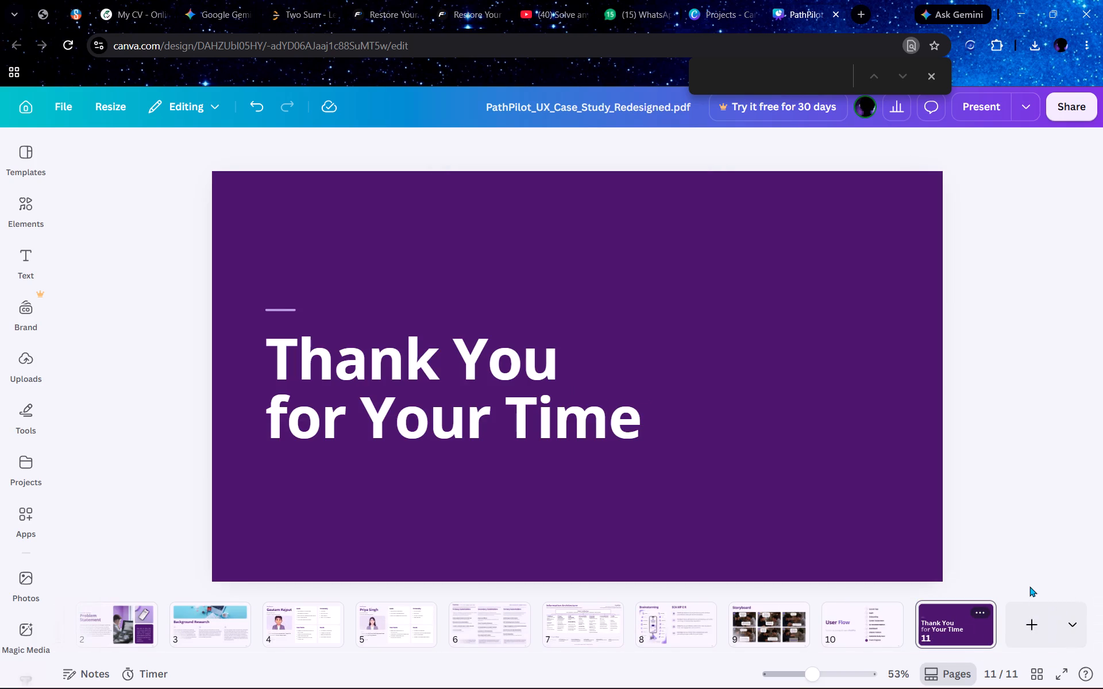
Add a blank page after the "Thank You for Your Time" page.
left_click(1039, 639)
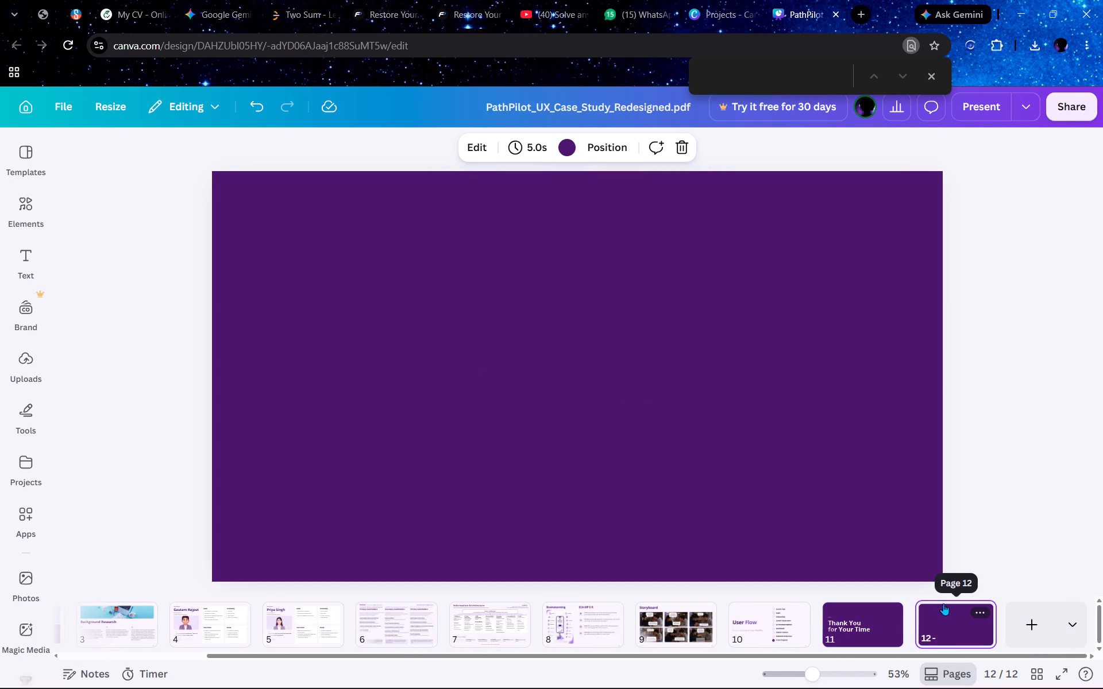
left_click(1065, 622)
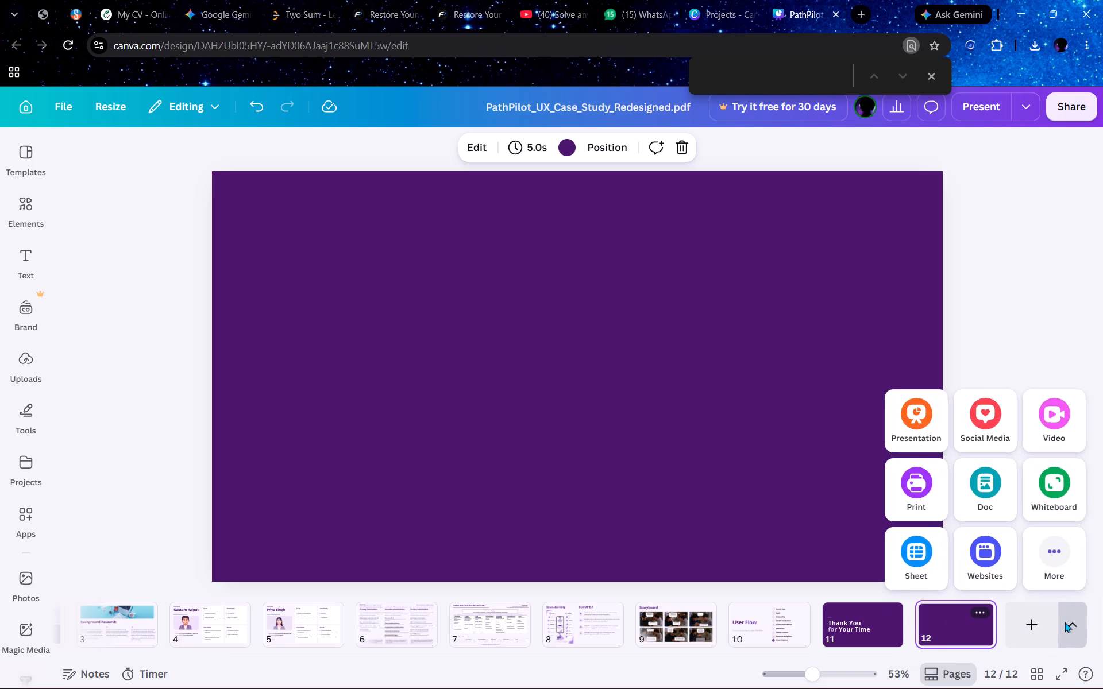
left_click(1065, 622)
left_click(997, 572)
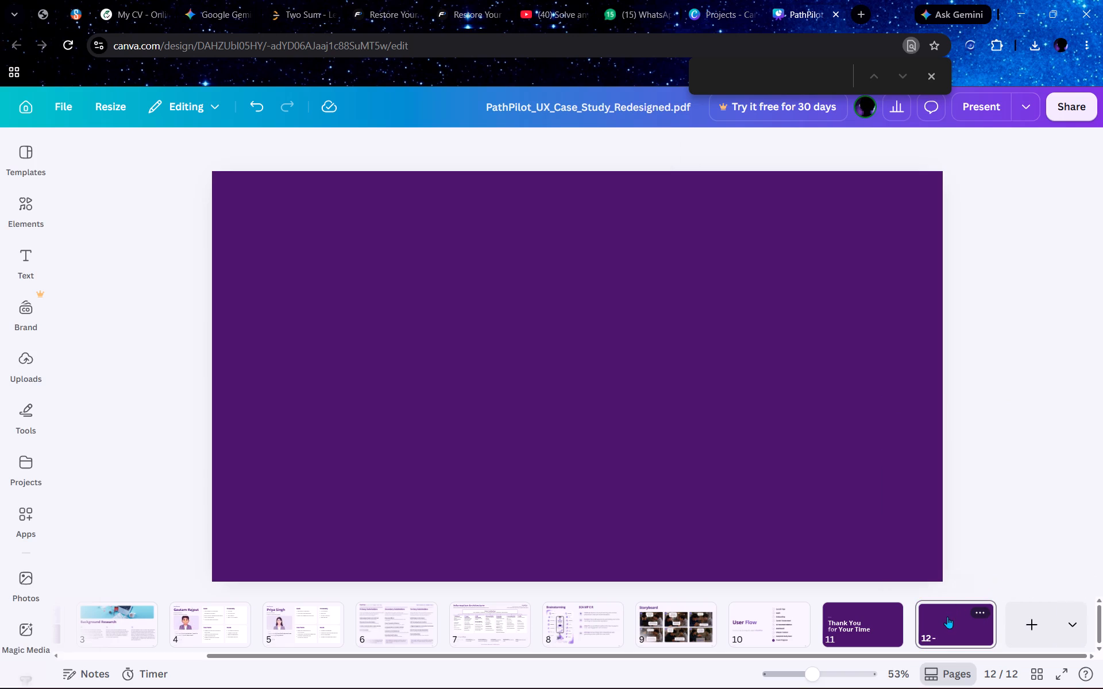
Switch to File Explorer and copy the PathPilot_Flow_Preview_2 image from the Downloads folder.
key("alt+Tab")
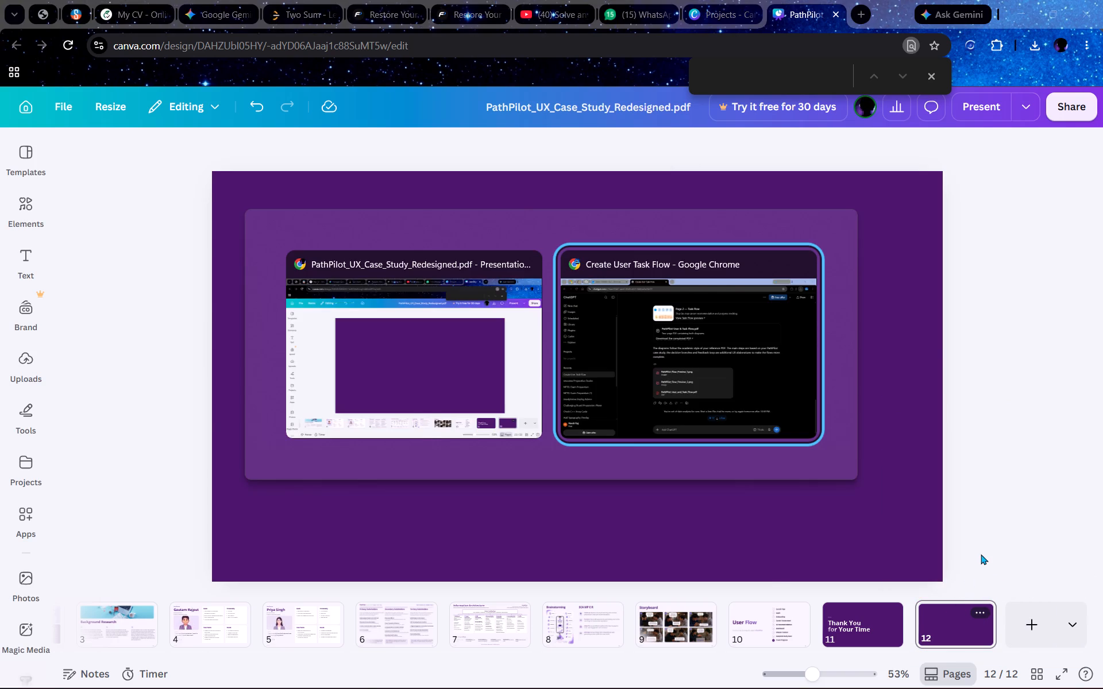
key("super+d")
key("super+e")
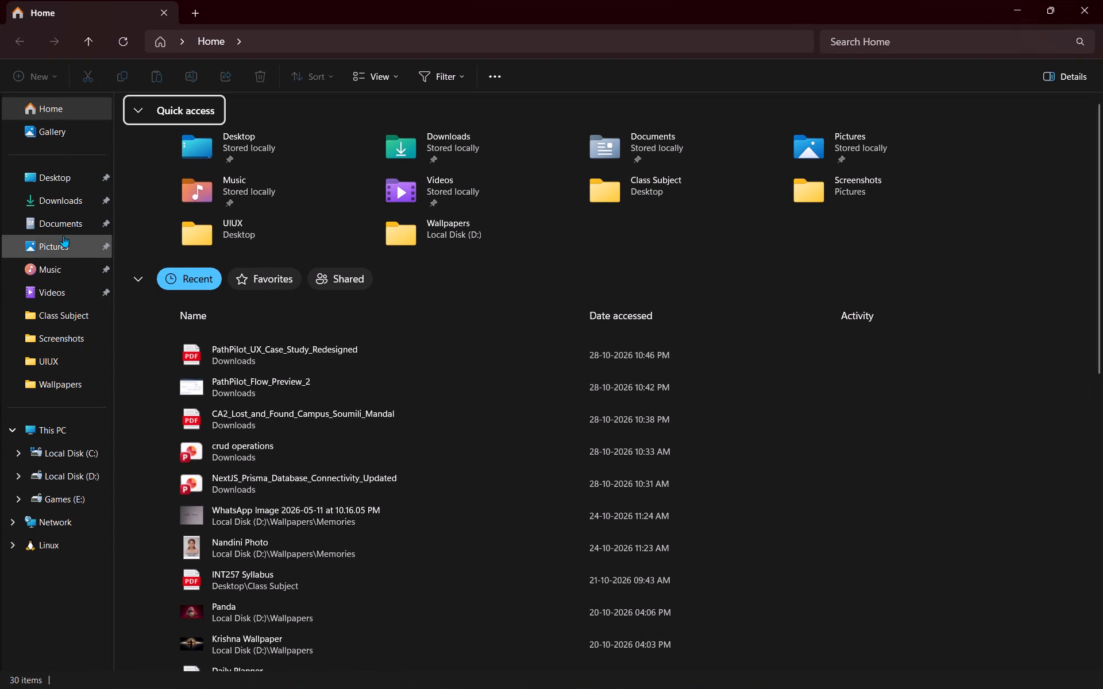
left_click(72, 202)
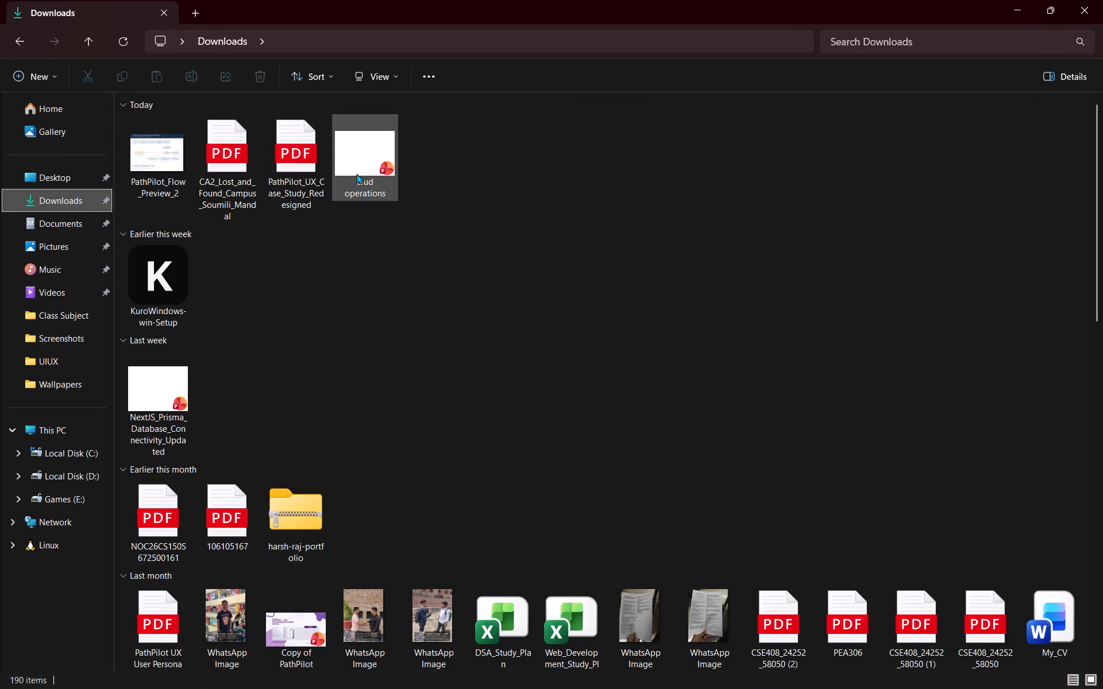
left_click(162, 153)
key("ctrl+c")
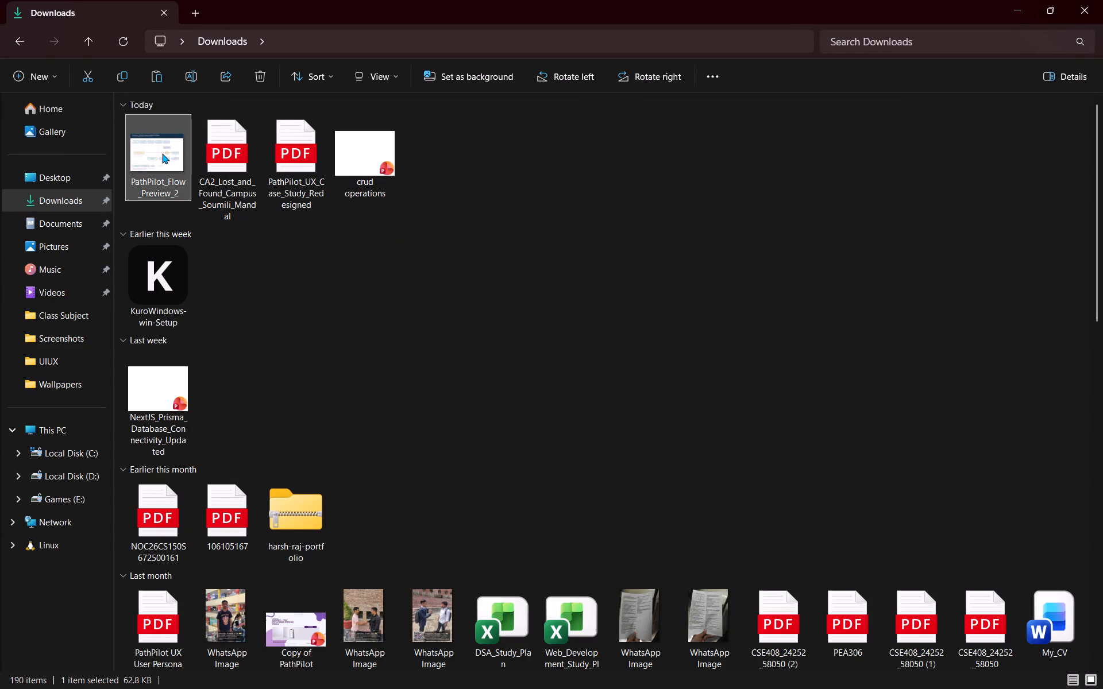
Switch back to the Canva design, paste the task flow image onto blank page 12 and enlarge it to full page height.
key("alt+Tab")
key("alt+Tab")
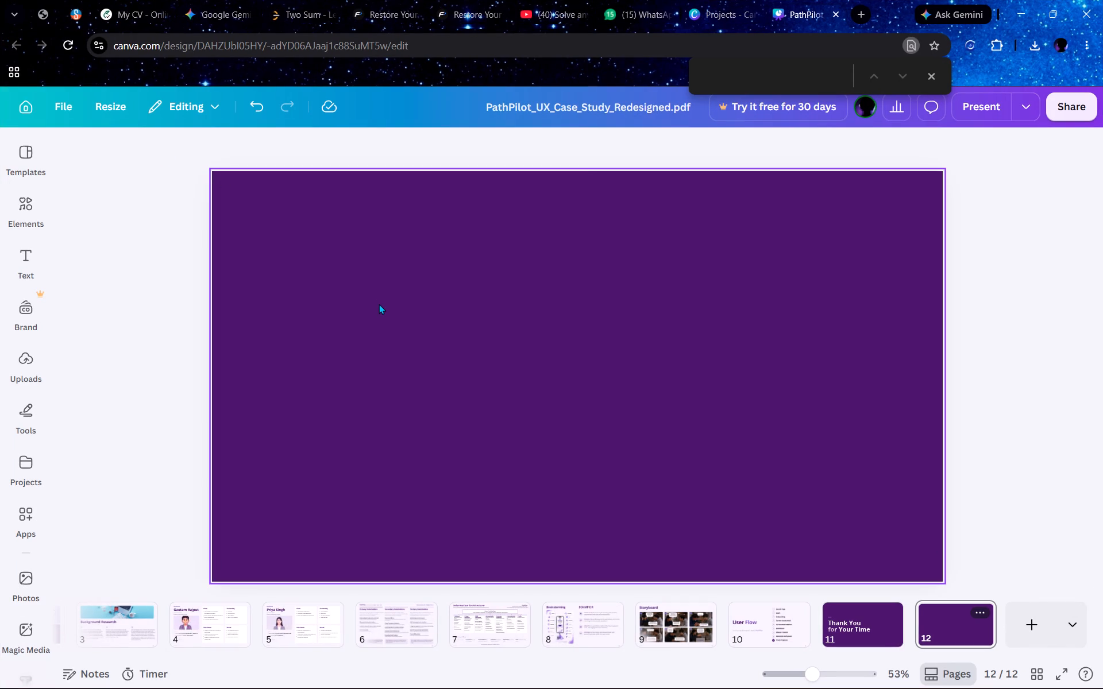
left_click(379, 304)
key("ctrl+v")
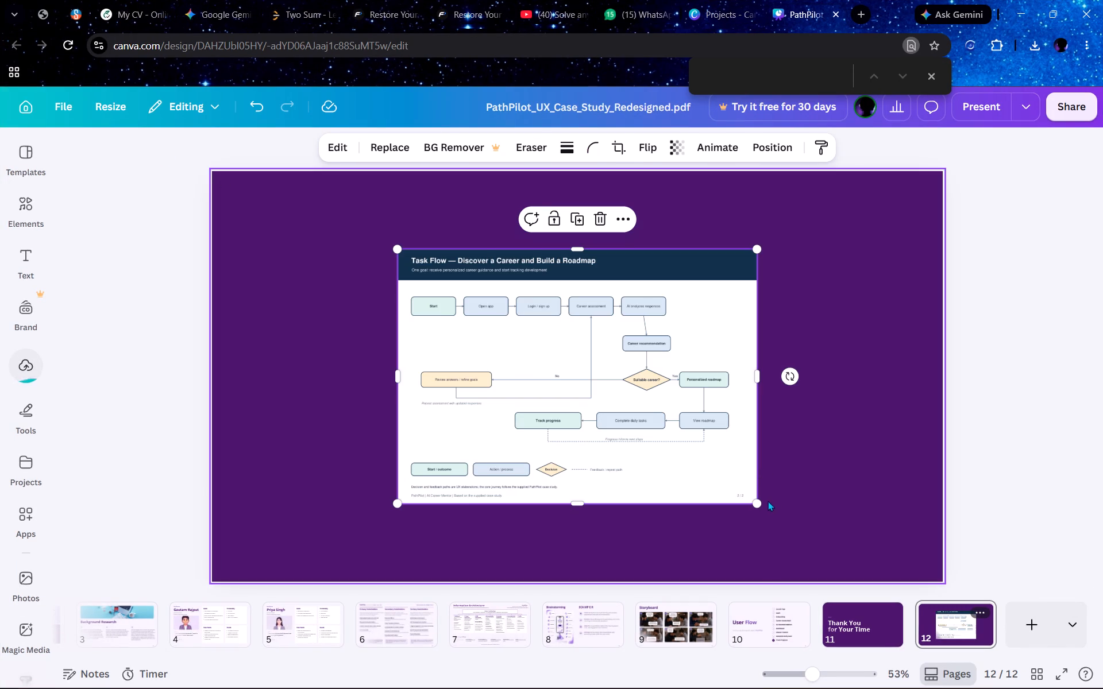
left_click_drag(753, 502, 876, 561)
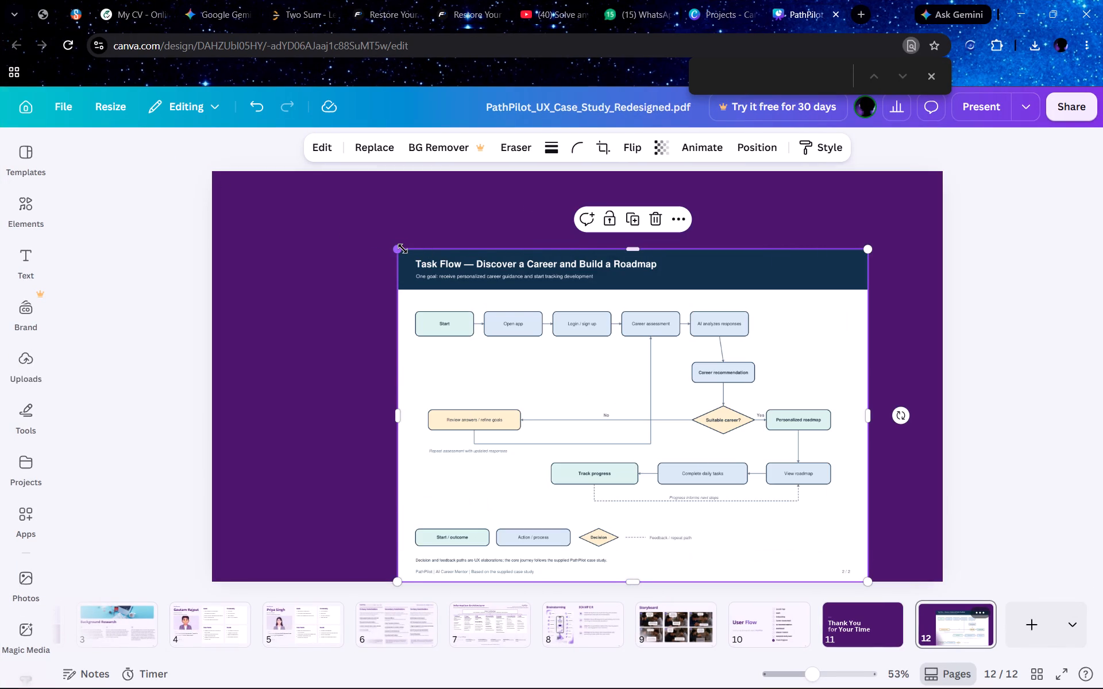
left_click_drag(399, 249, 273, 194)
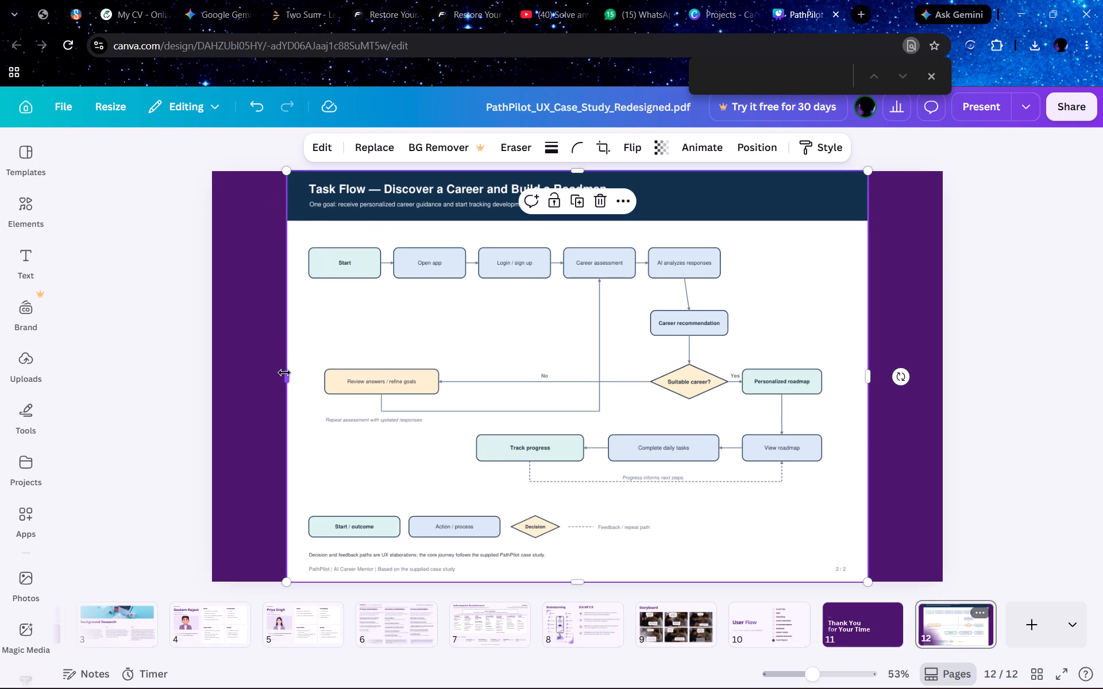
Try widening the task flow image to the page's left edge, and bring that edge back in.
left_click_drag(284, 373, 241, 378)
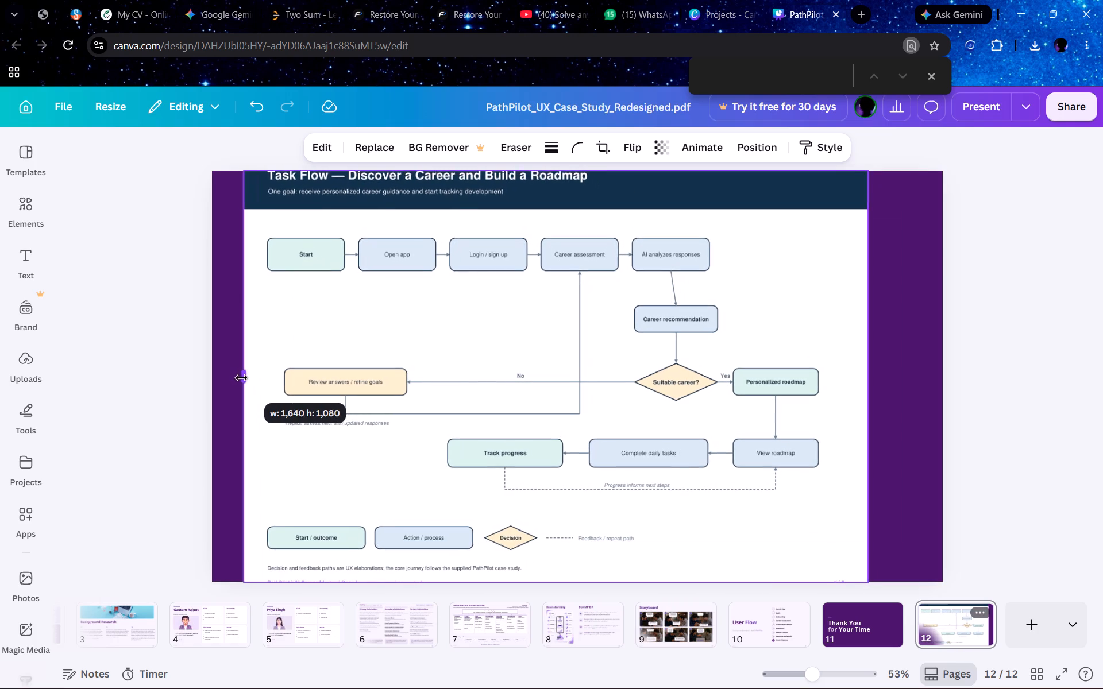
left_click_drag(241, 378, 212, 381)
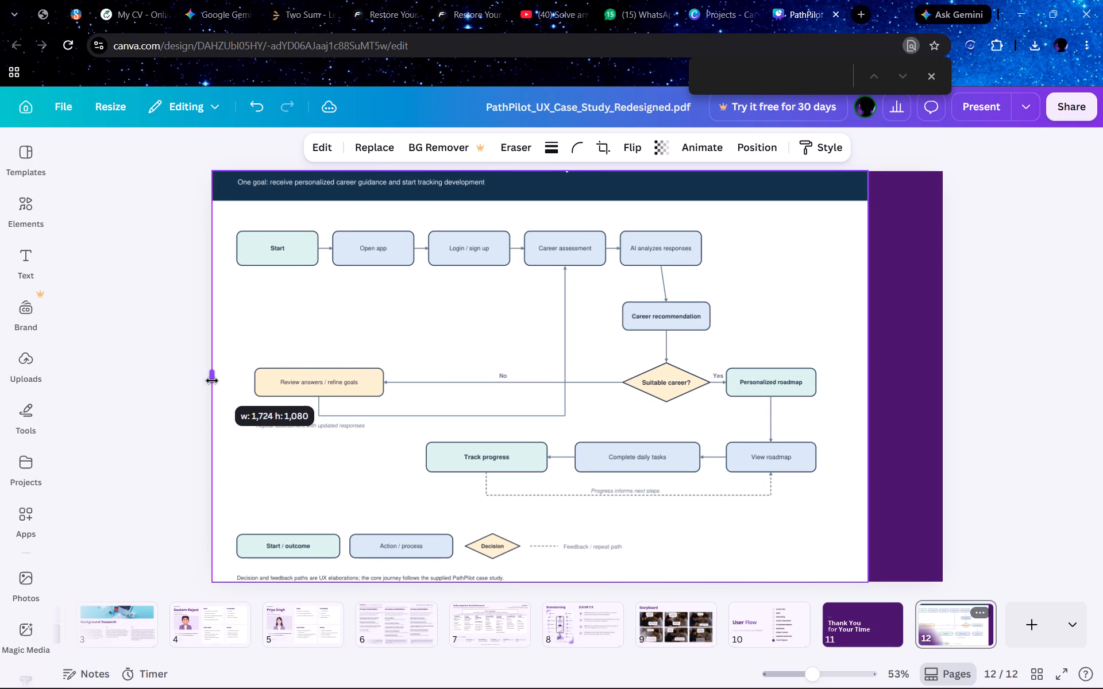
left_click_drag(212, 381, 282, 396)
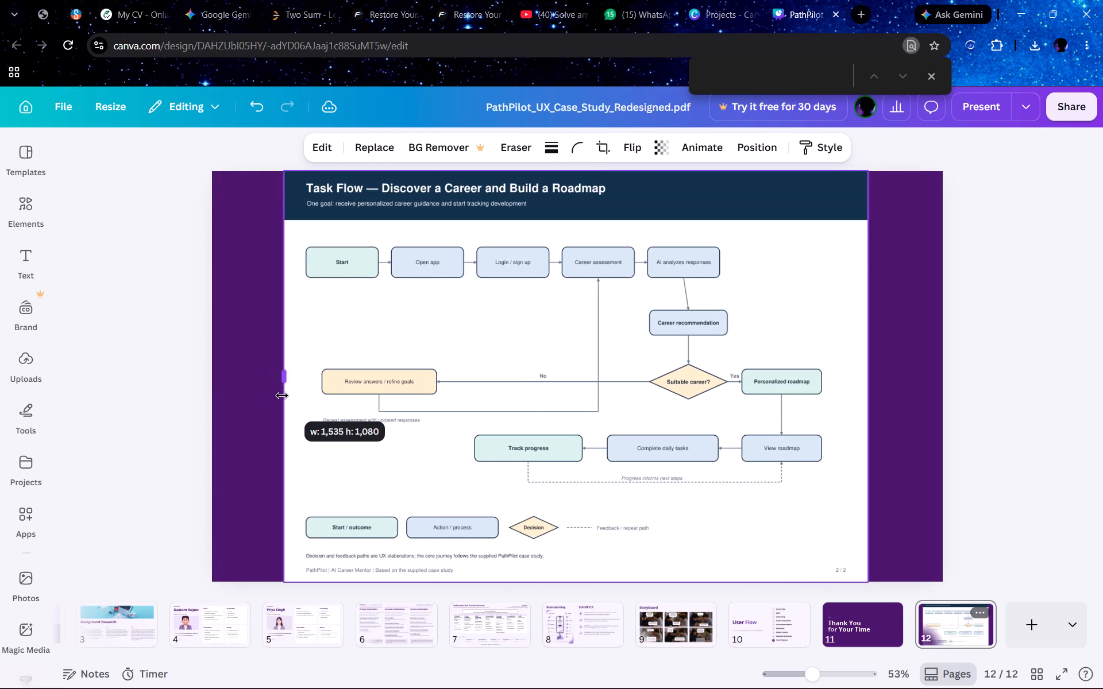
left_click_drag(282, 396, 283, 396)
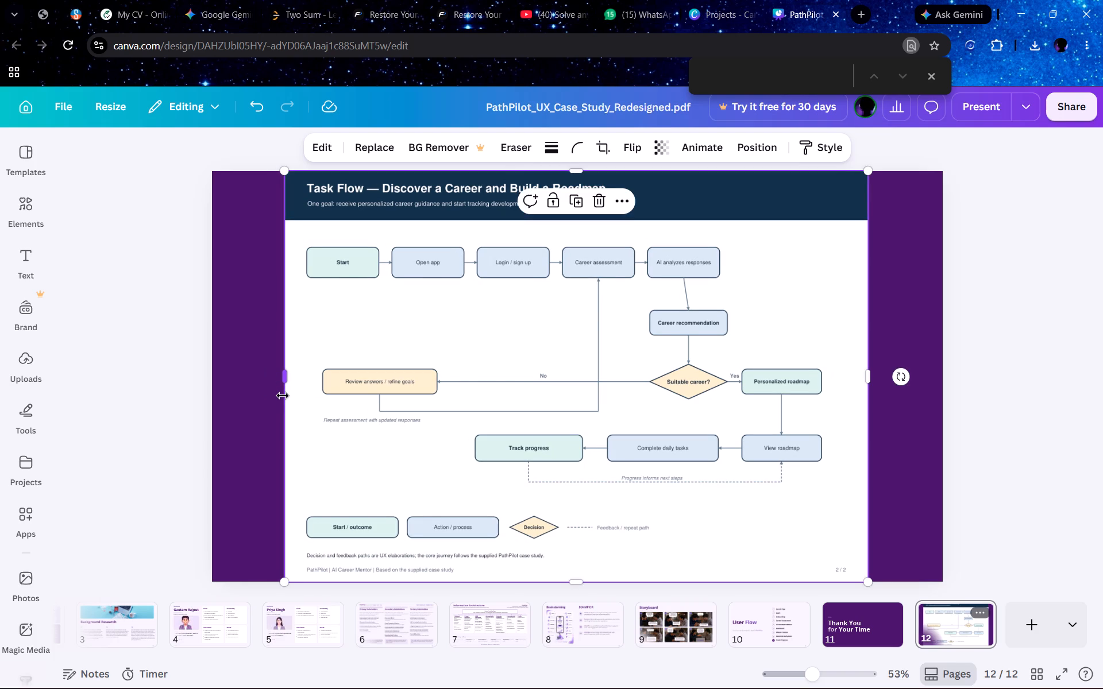
Centre the task flow image horizontally on page 12.
left_click(558, 351)
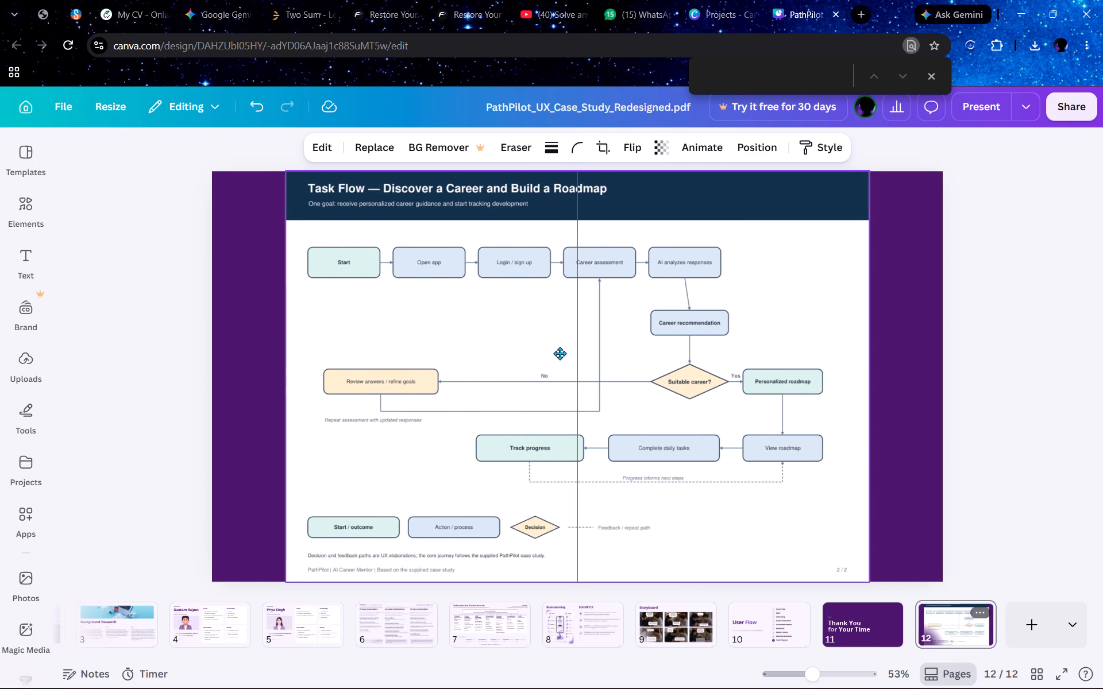
left_click(1006, 431)
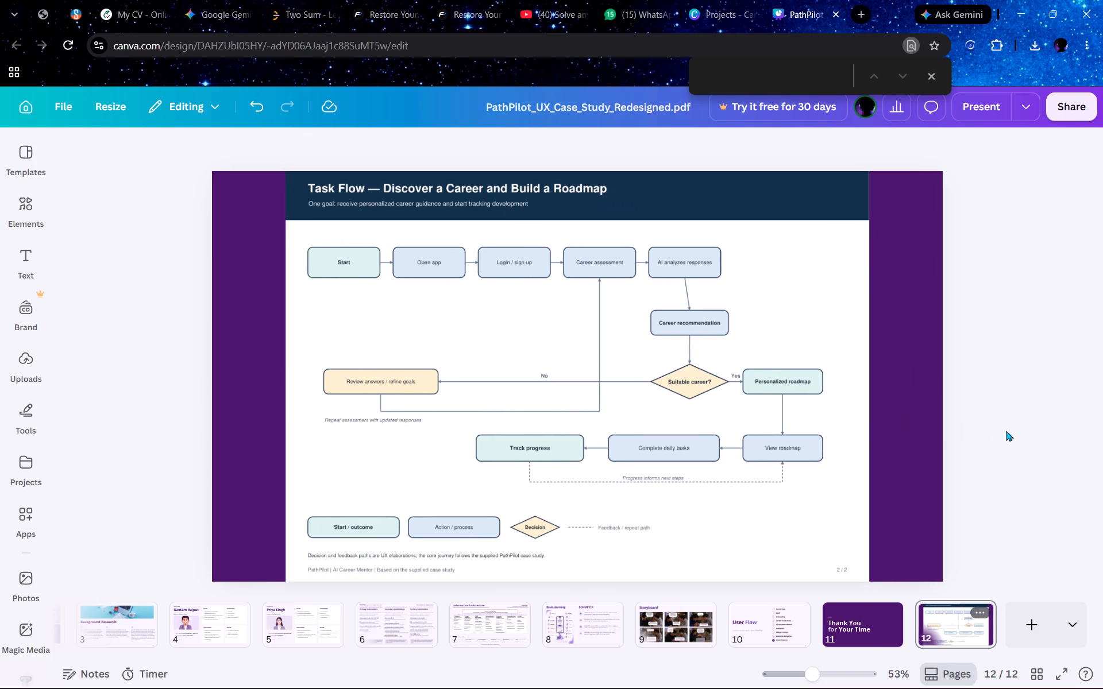
left_click(757, 410)
left_click(1100, 388)
Extend the right side of the task flow image slightly outward.
left_click(839, 366)
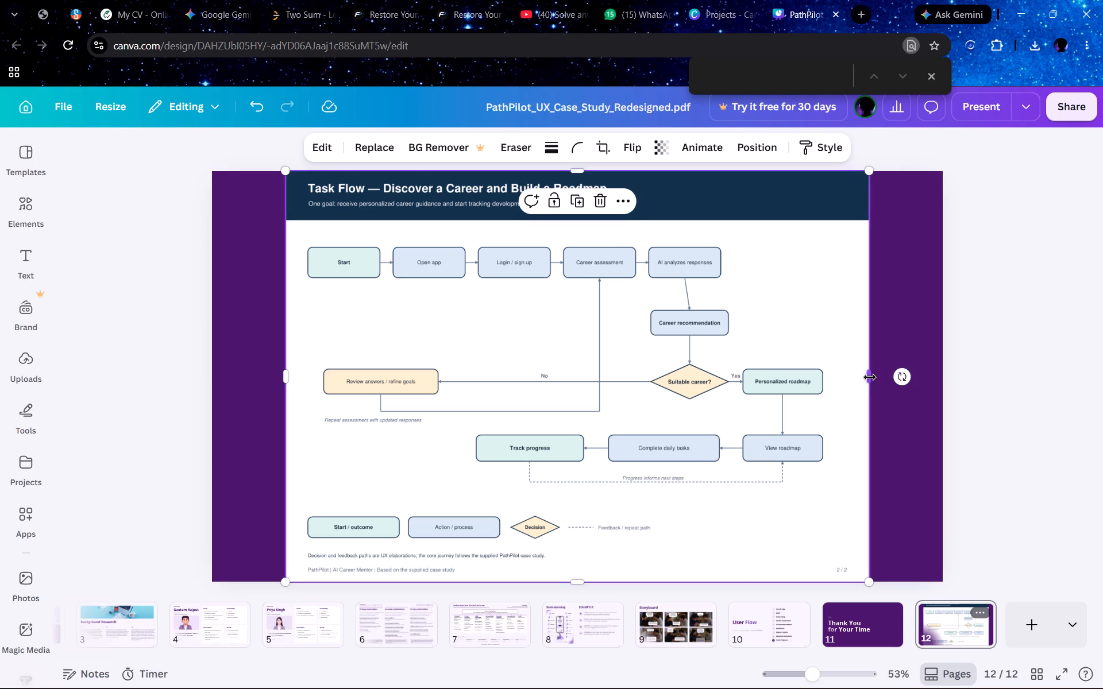
left_click(762, 376)
left_click(762, 376)
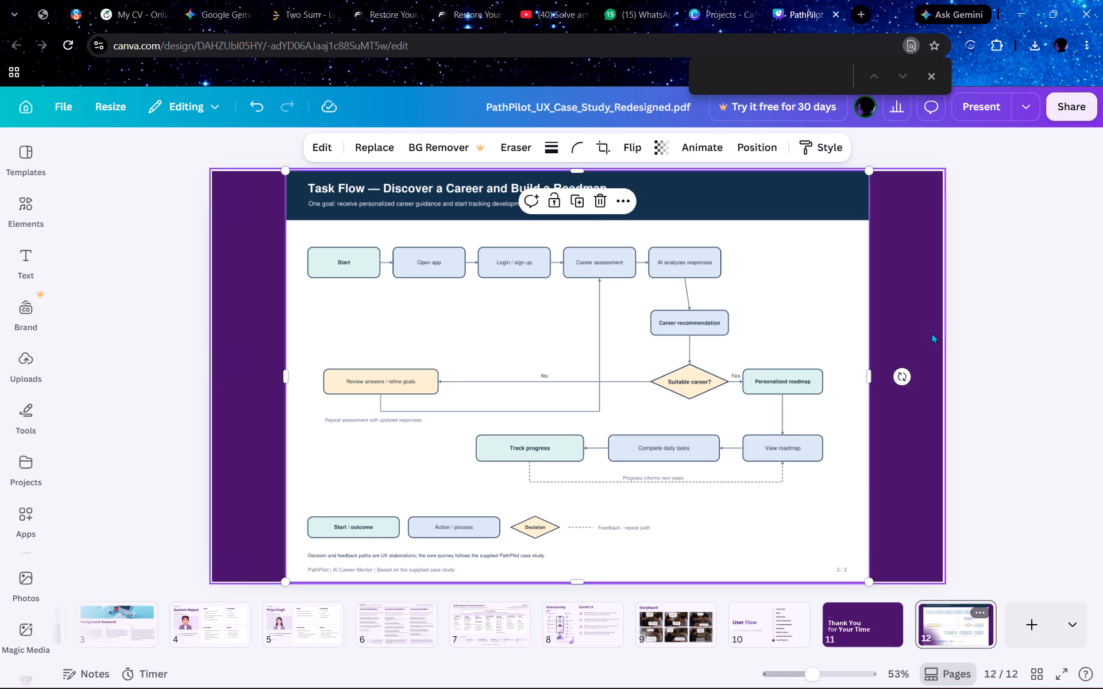
left_click(868, 379)
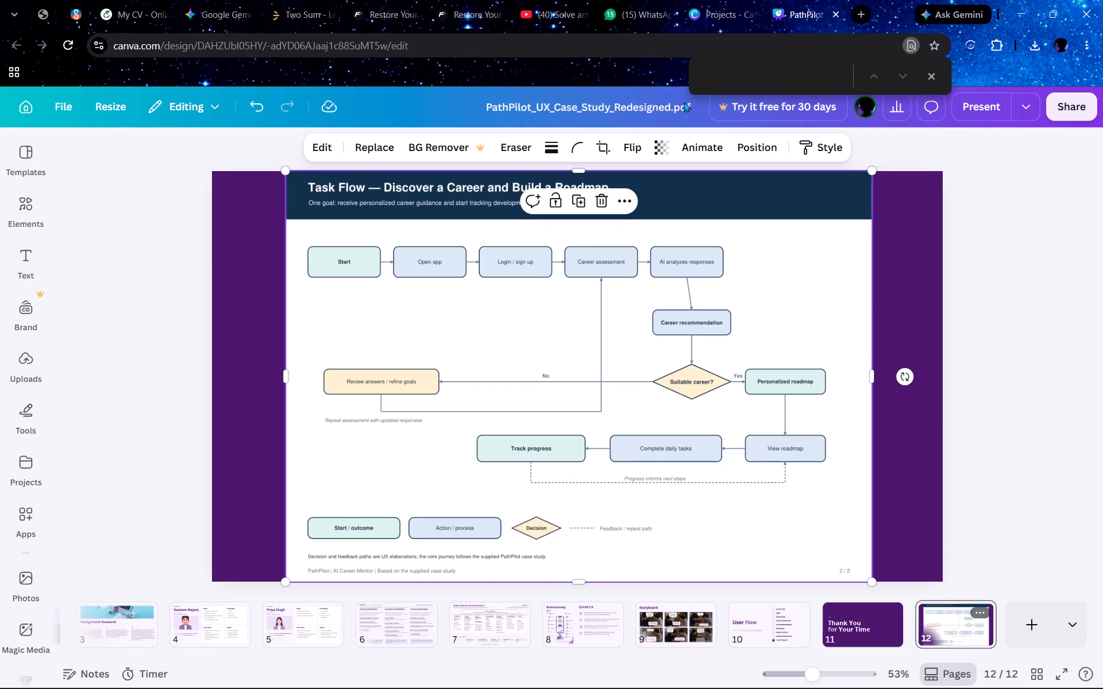
Close the browser's find-in-page bar.
left_click(932, 75)
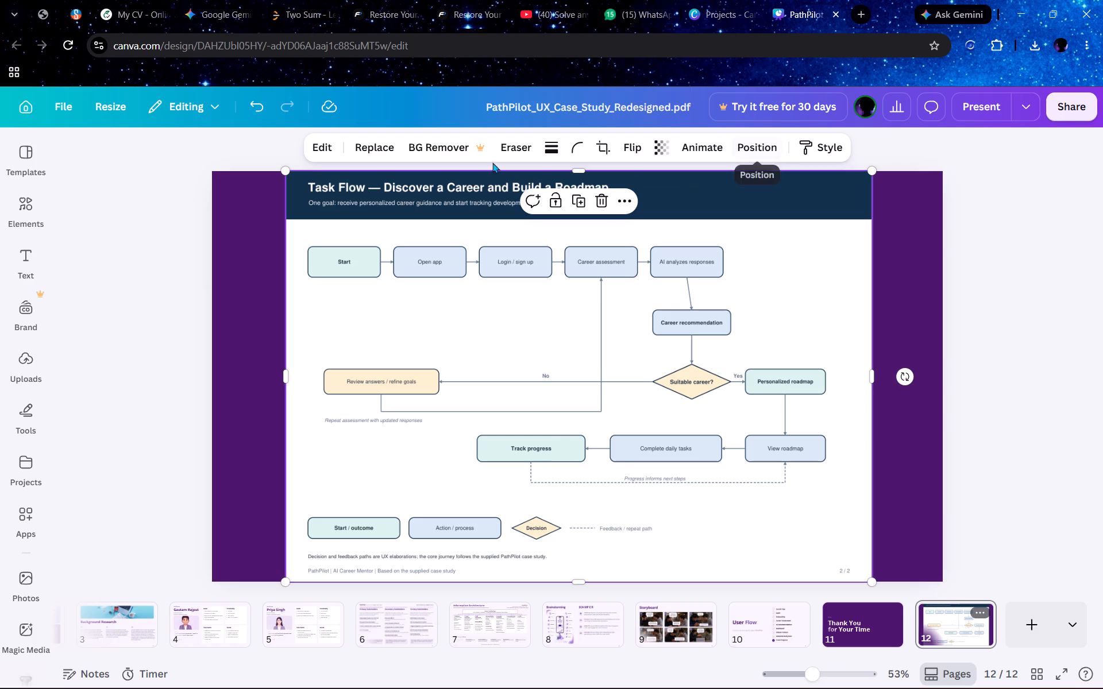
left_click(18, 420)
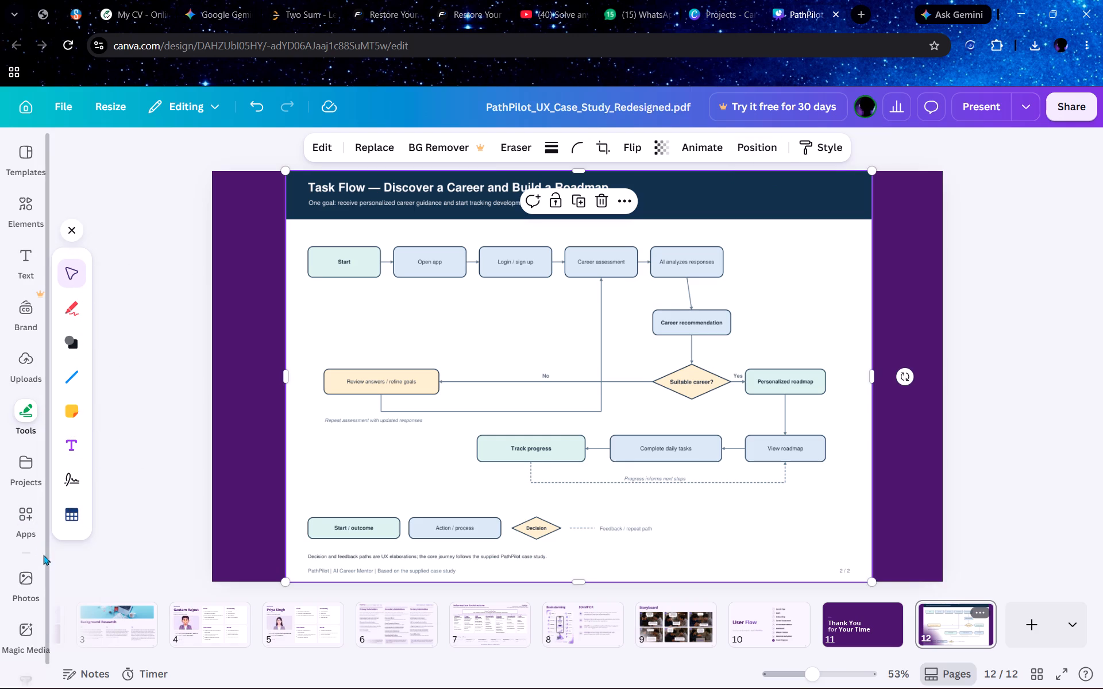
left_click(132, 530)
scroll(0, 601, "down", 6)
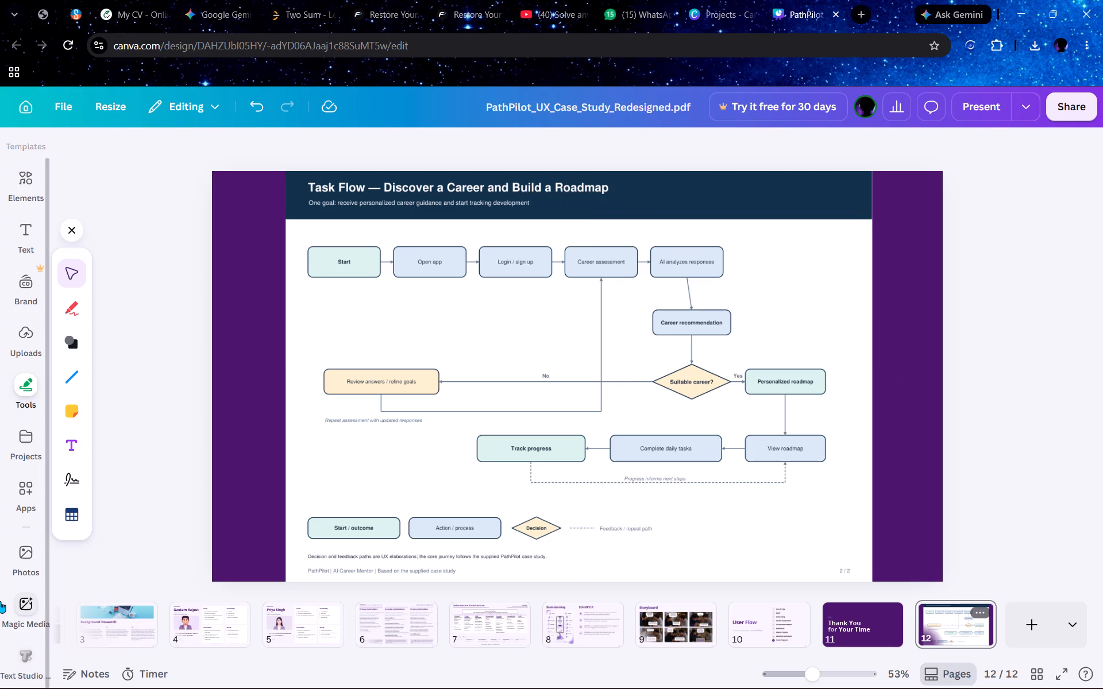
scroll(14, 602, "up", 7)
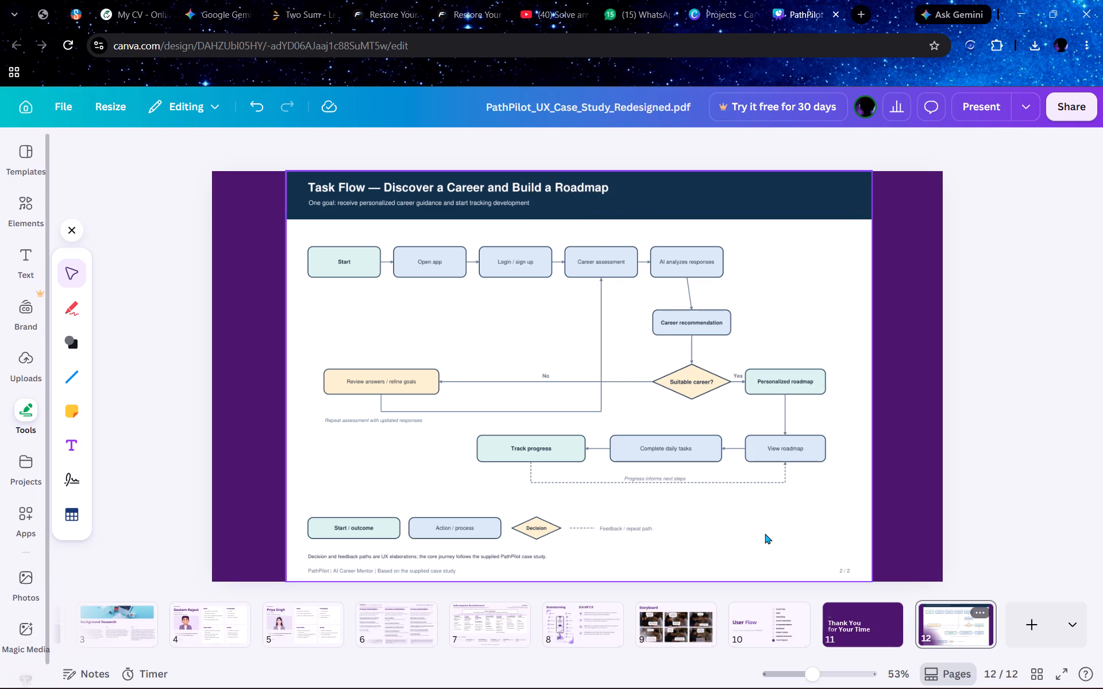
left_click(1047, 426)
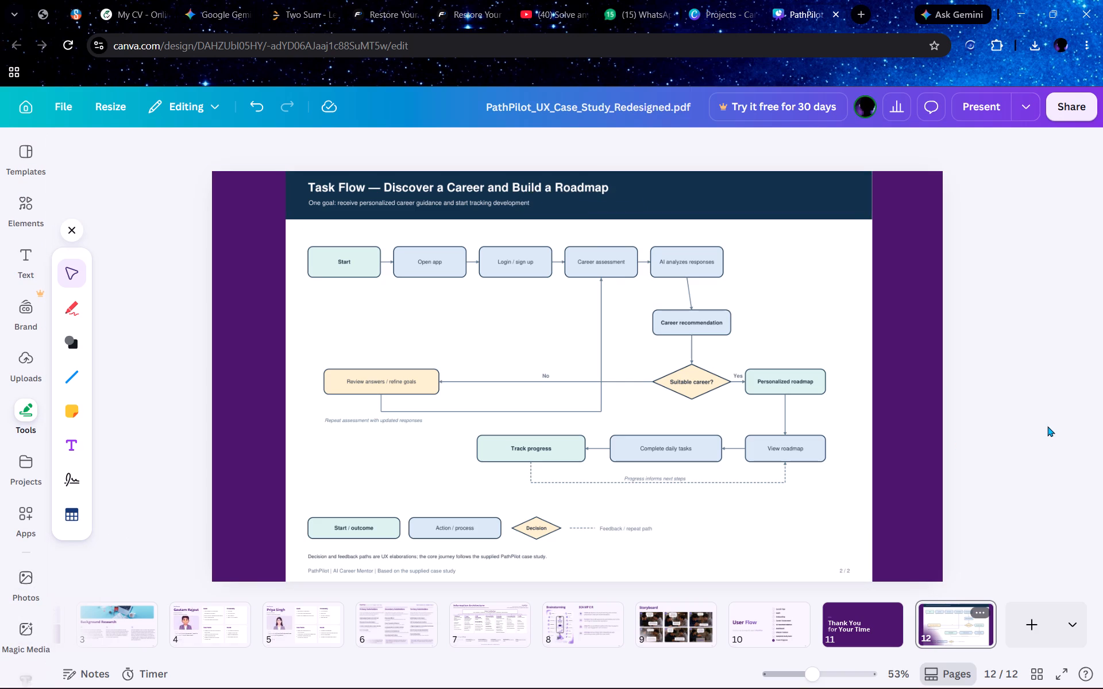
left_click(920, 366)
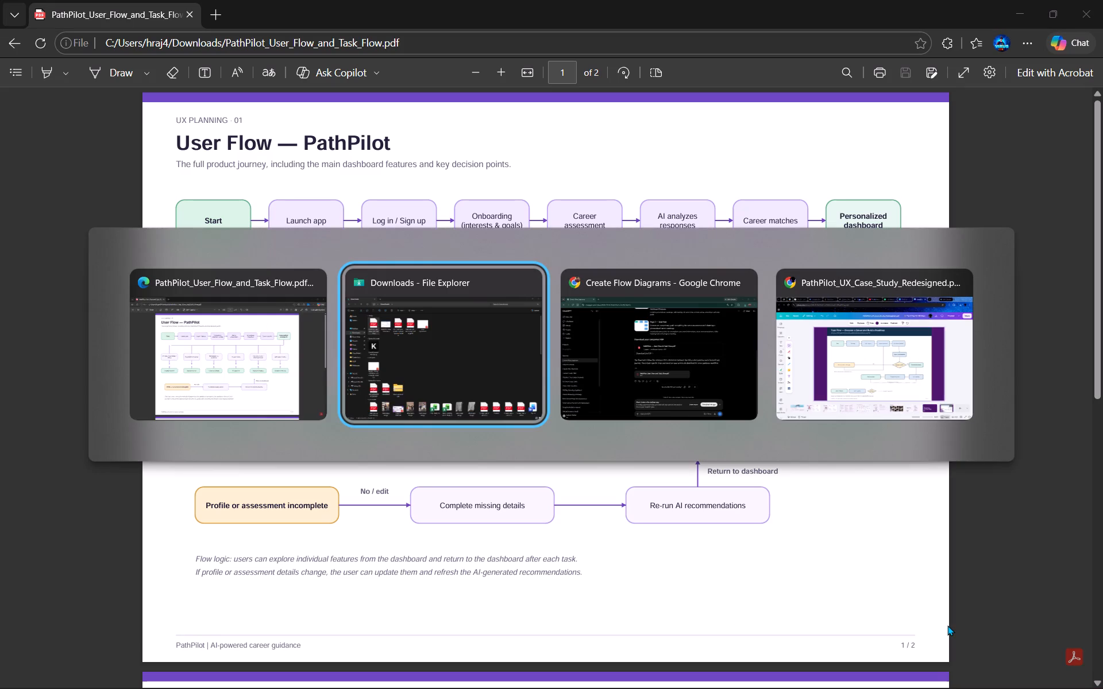
key("alt+Tab")
key("alt+Tab")
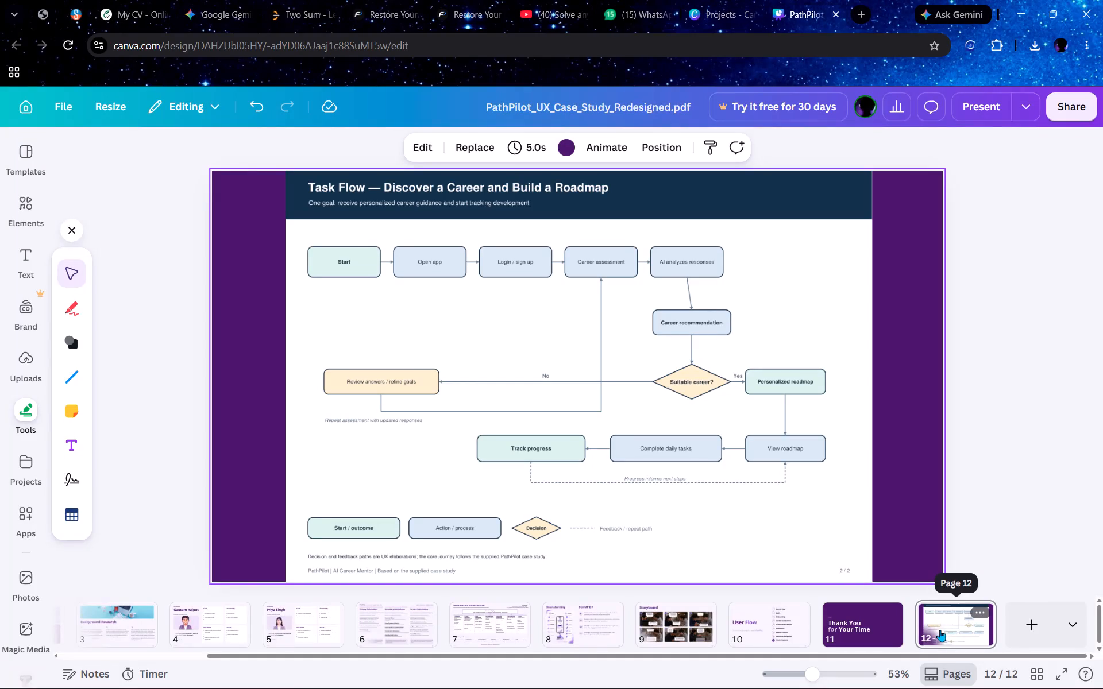
left_click(948, 622)
left_click(707, 476)
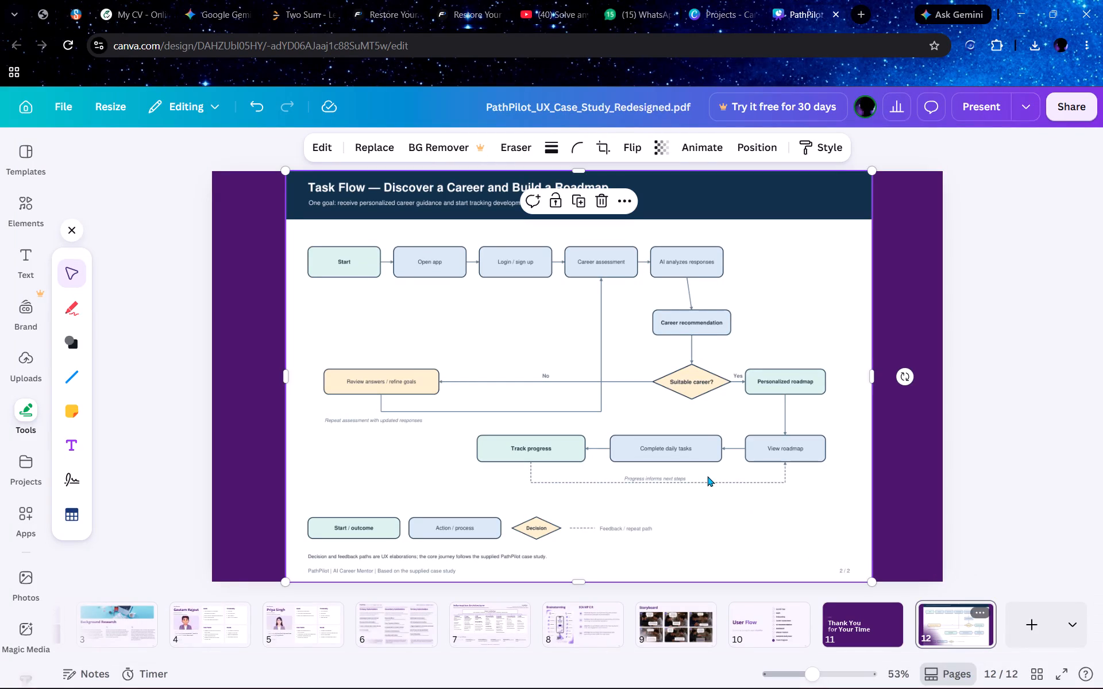
key("Delete")
key("ctrl+v")
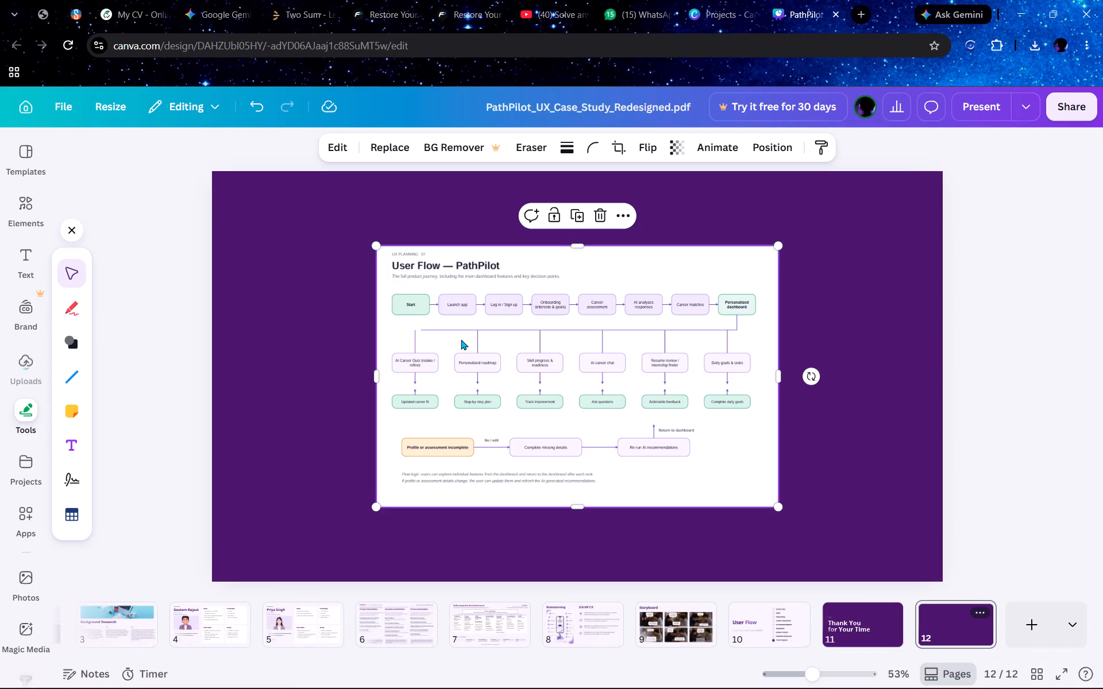
Align the User Flow image with page 12's top-left corner and enlarge it proportionally to the full page height.
left_click_drag(519, 352, 376, 291)
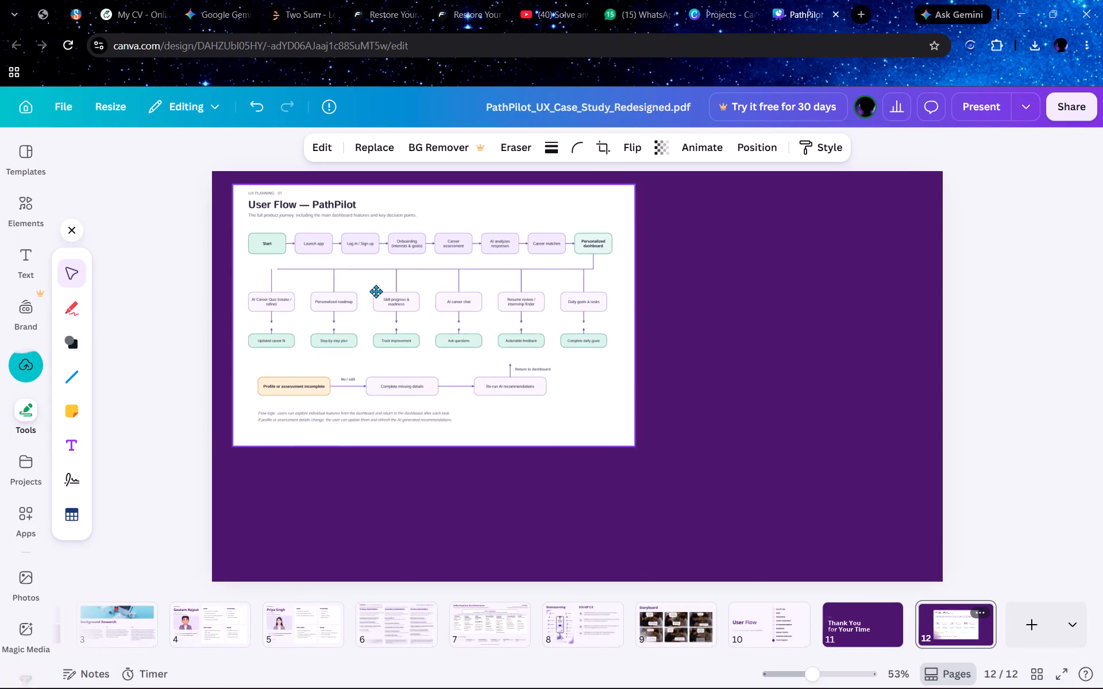
left_click_drag(376, 291, 358, 281)
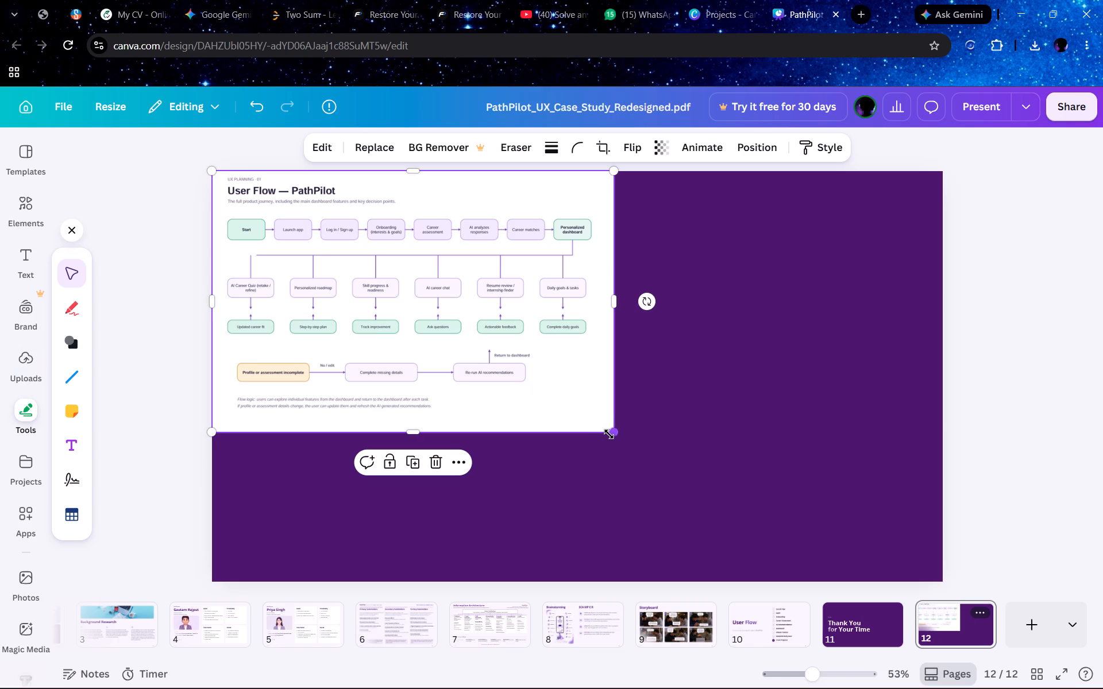
left_click_drag(612, 434, 866, 529)
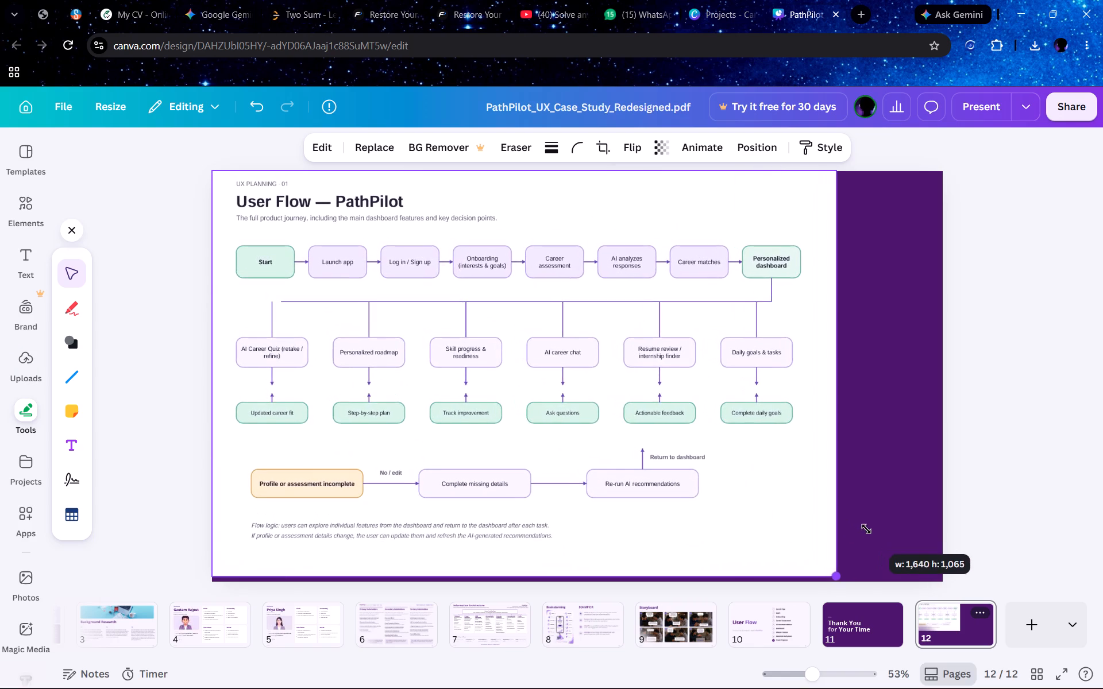
left_click_drag(866, 529, 874, 535)
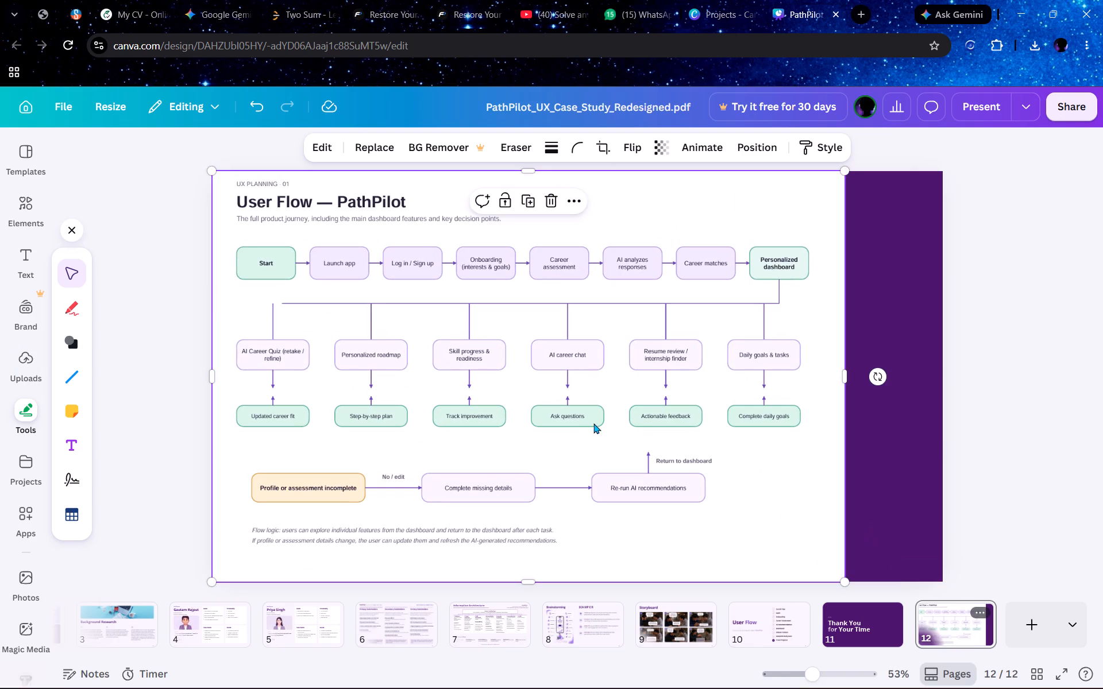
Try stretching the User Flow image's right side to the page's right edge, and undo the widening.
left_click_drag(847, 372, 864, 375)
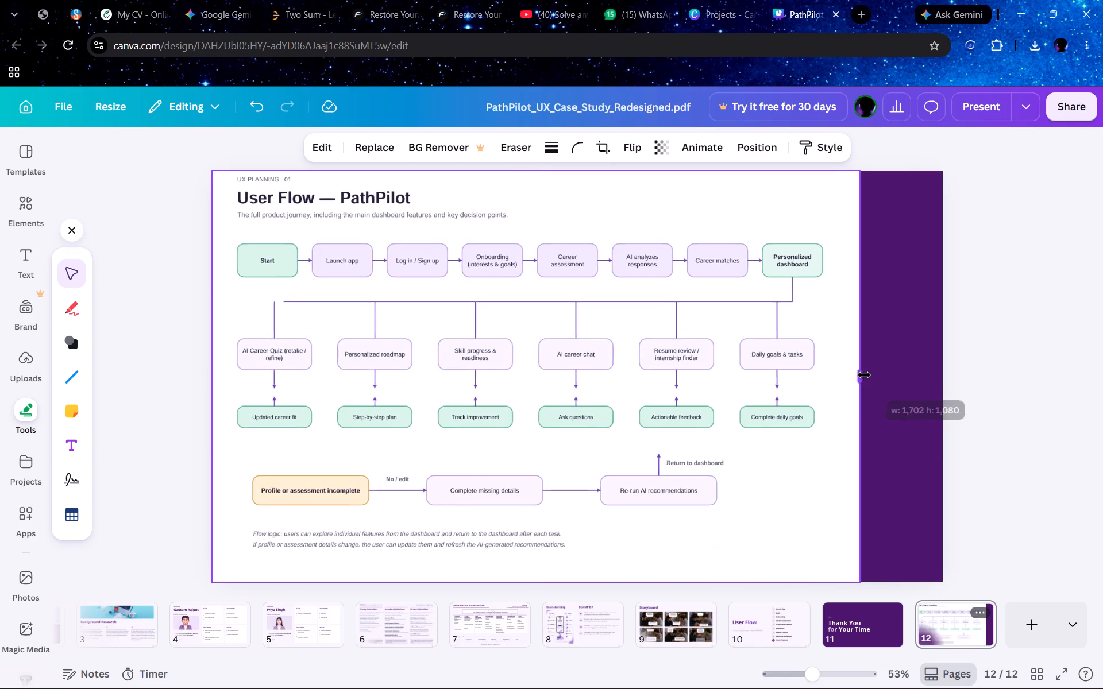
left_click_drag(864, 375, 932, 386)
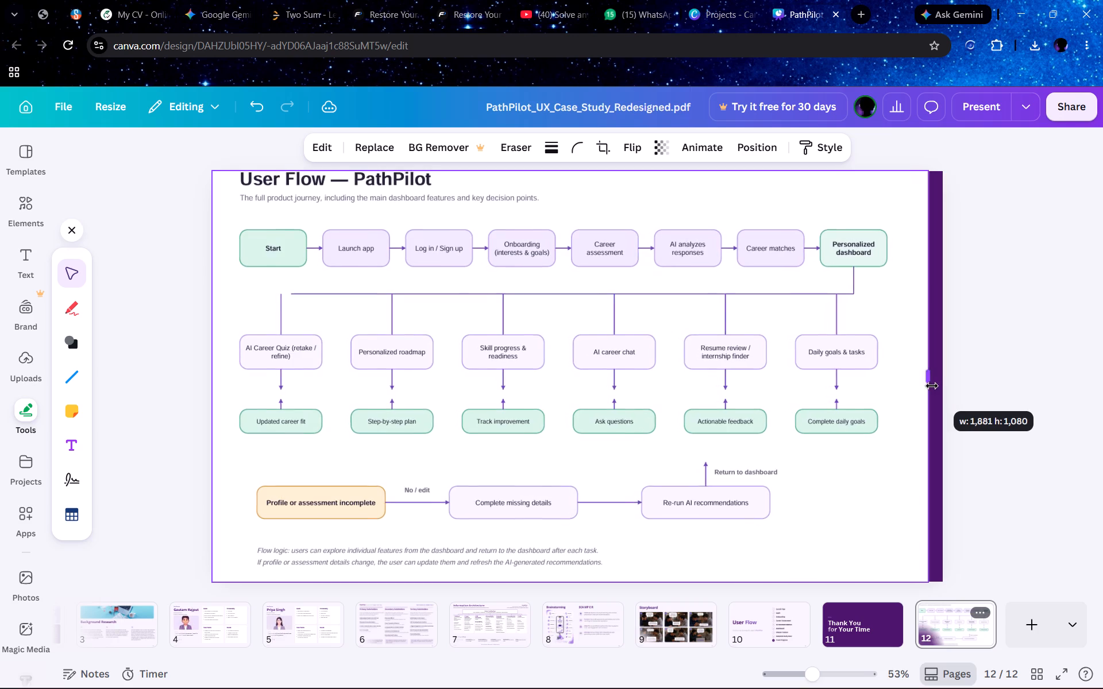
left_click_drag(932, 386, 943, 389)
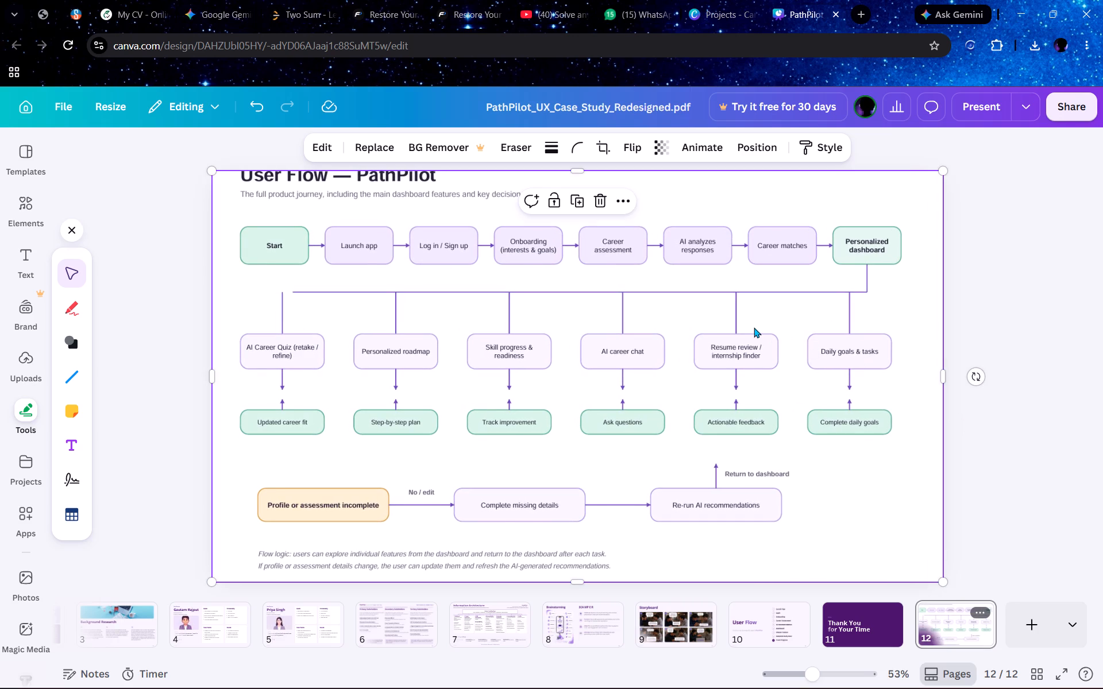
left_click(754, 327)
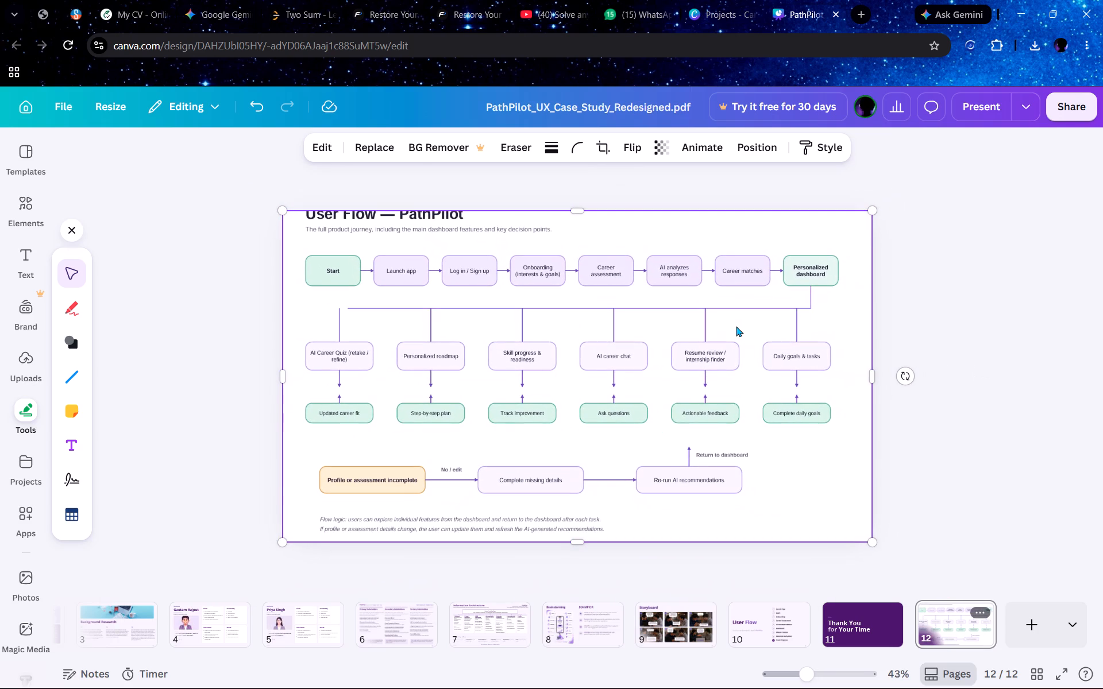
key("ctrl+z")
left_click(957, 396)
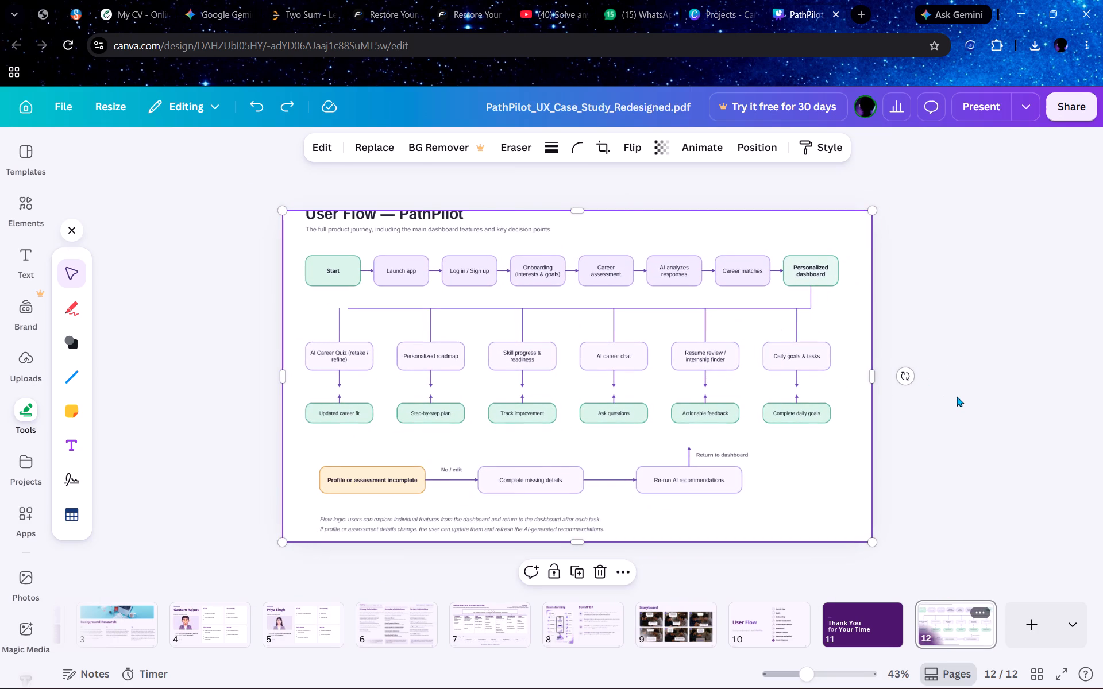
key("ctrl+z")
Enlarge the User Flow image proportionally to about 1,739 by 1,130 and realign it with the page's top-left corner.
left_click(743, 386)
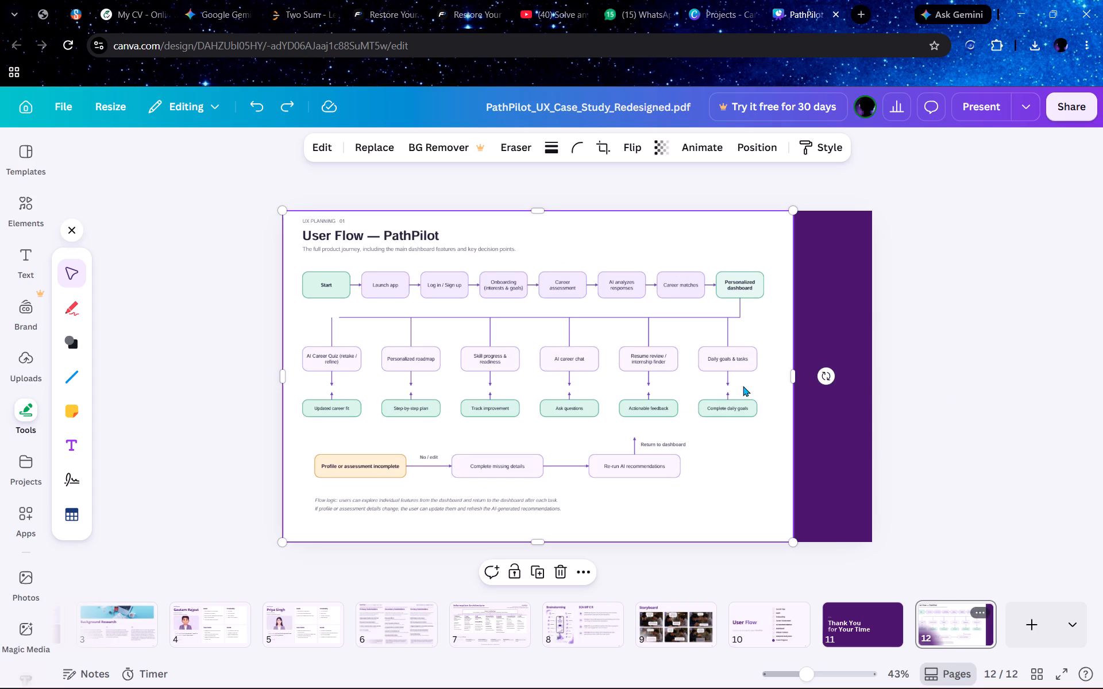
left_click_drag(688, 384, 711, 394)
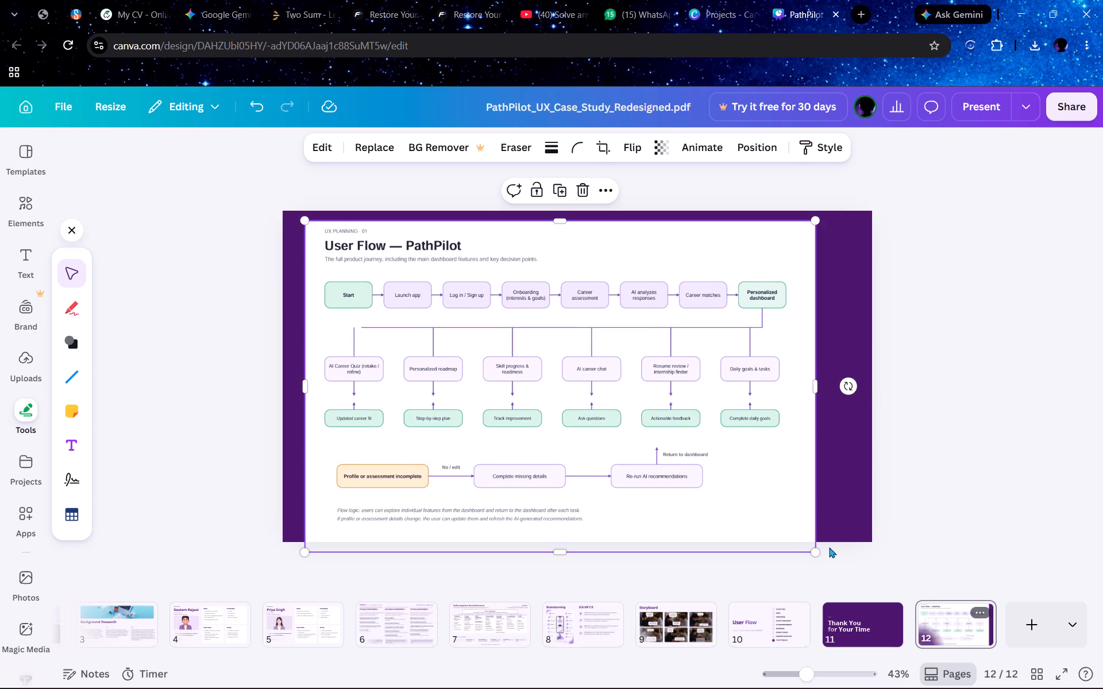
left_click_drag(815, 549, 844, 558)
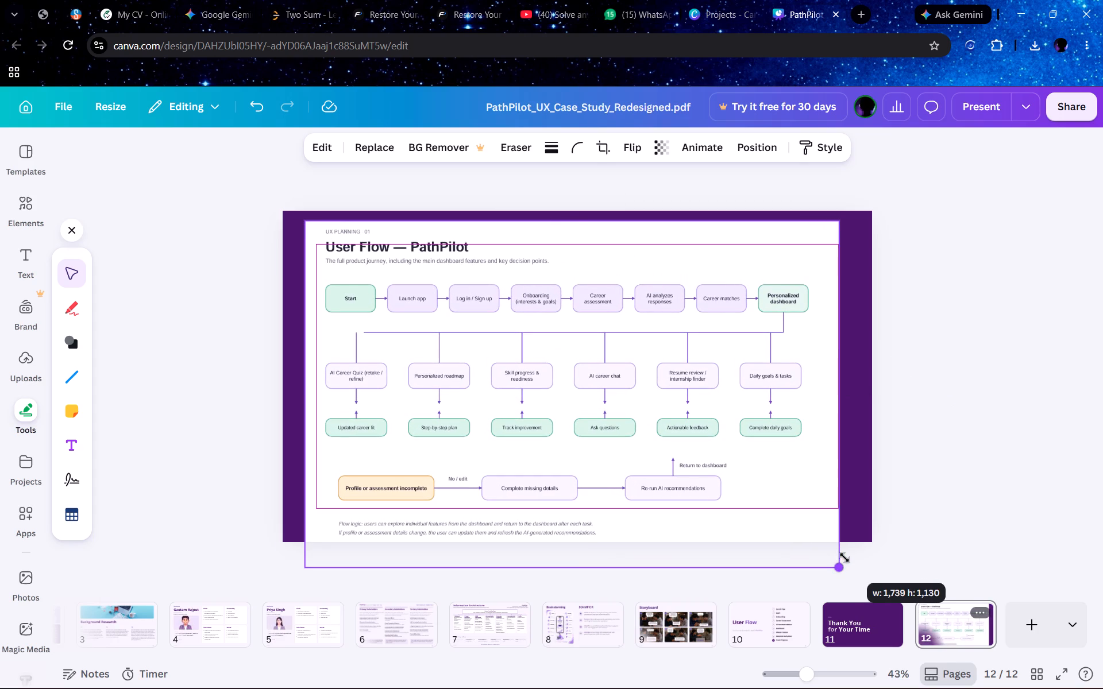
left_click_drag(844, 558, 846, 558)
left_click_drag(741, 458, 712, 448)
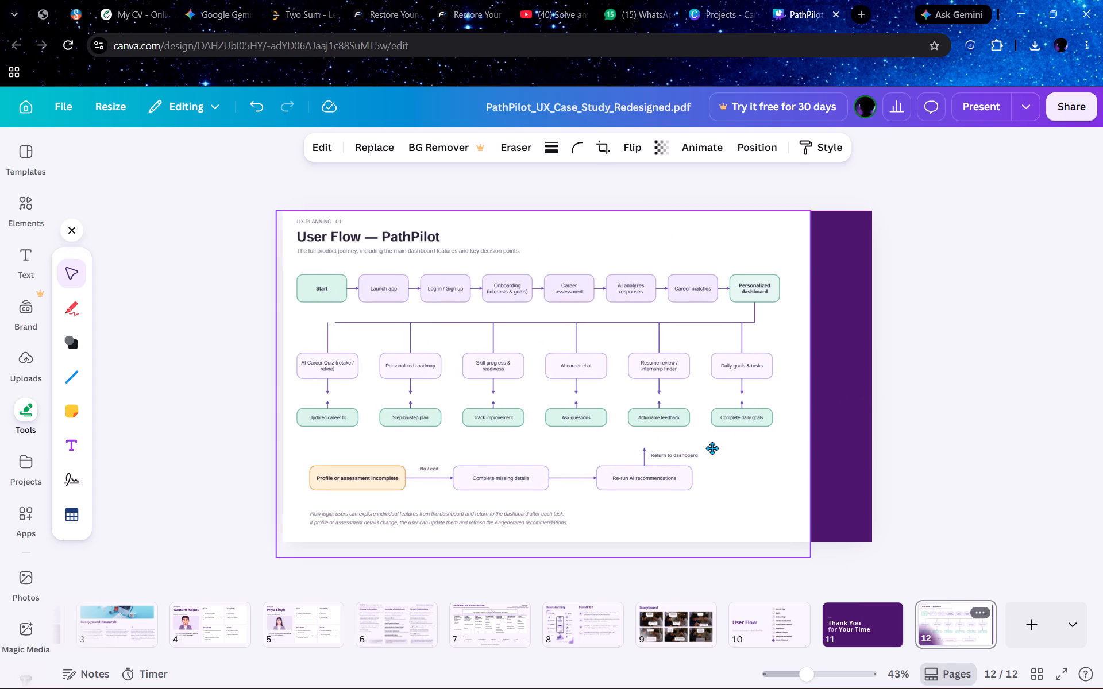
left_click_drag(712, 448, 723, 447)
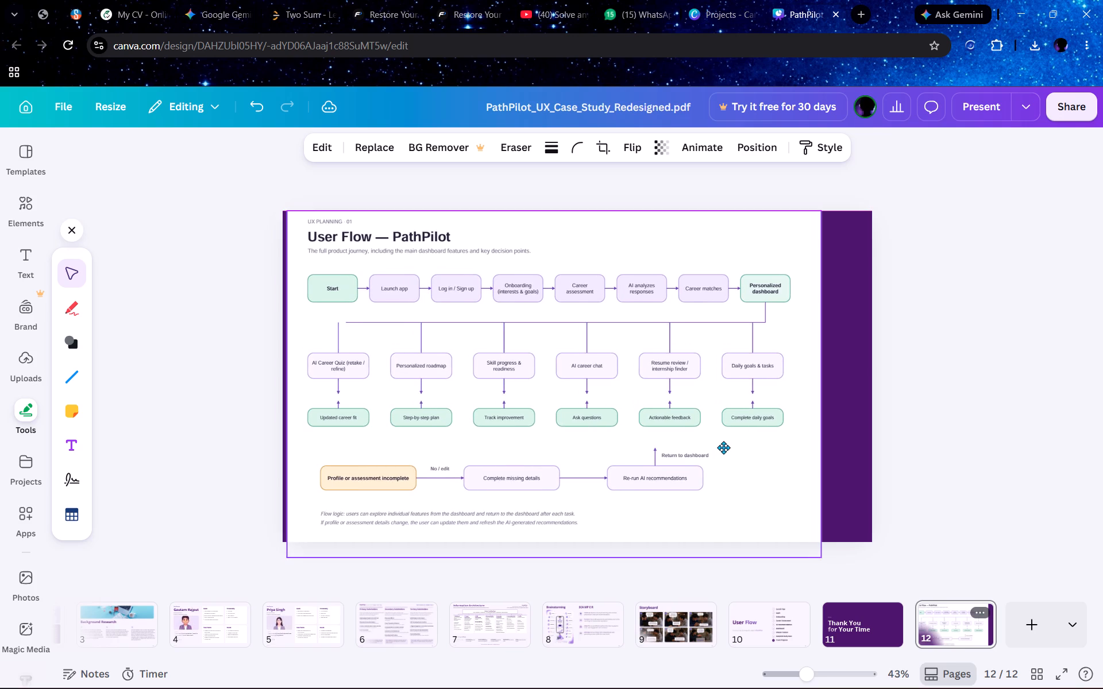
left_click_drag(723, 447, 715, 447)
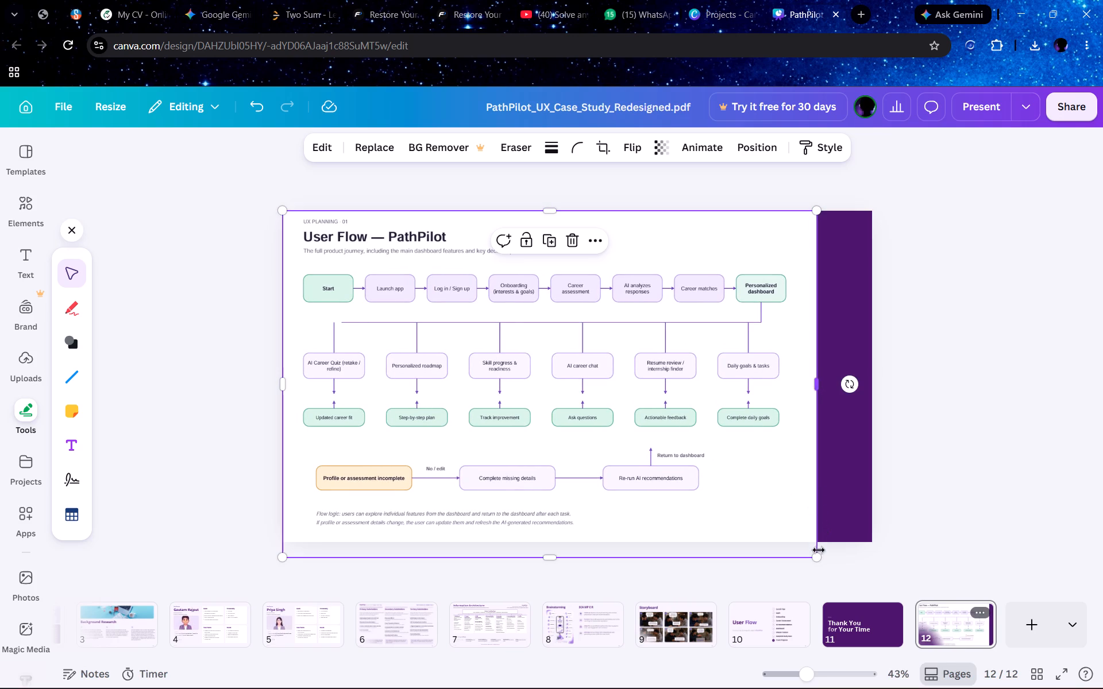
Enlarge the User Flow image on page 12 proportionally to a height of about 1,177 and shift it past the page's top-left corner.
left_click_drag(822, 558, 854, 553)
left_click_drag(728, 433, 751, 424)
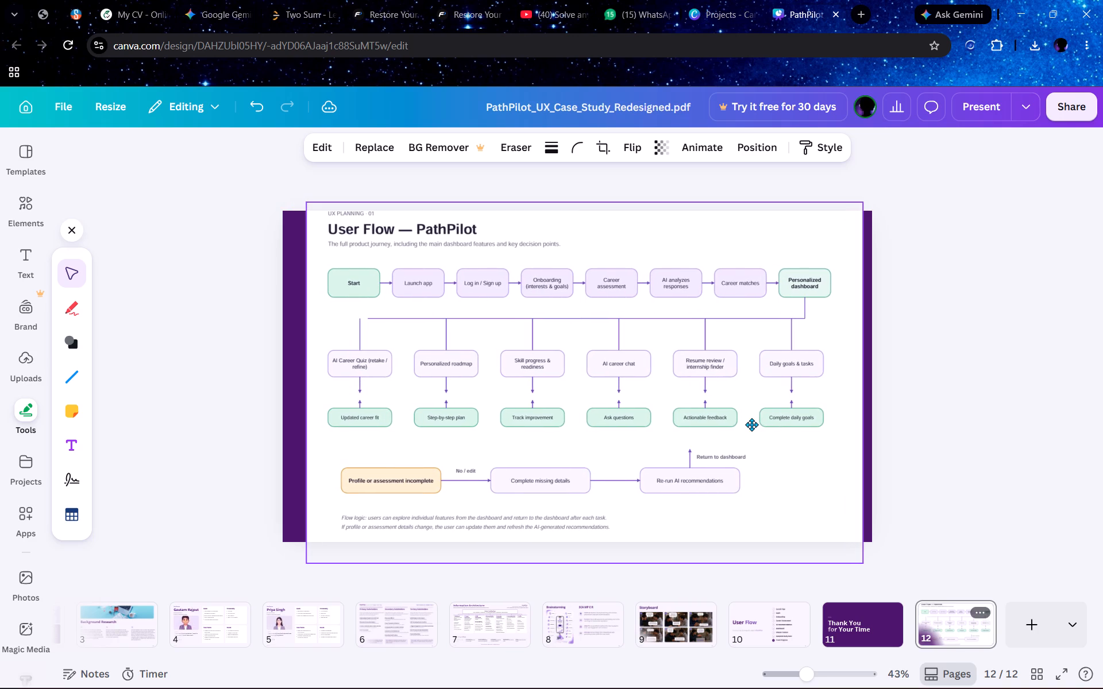
left_click_drag(751, 424, 740, 419)
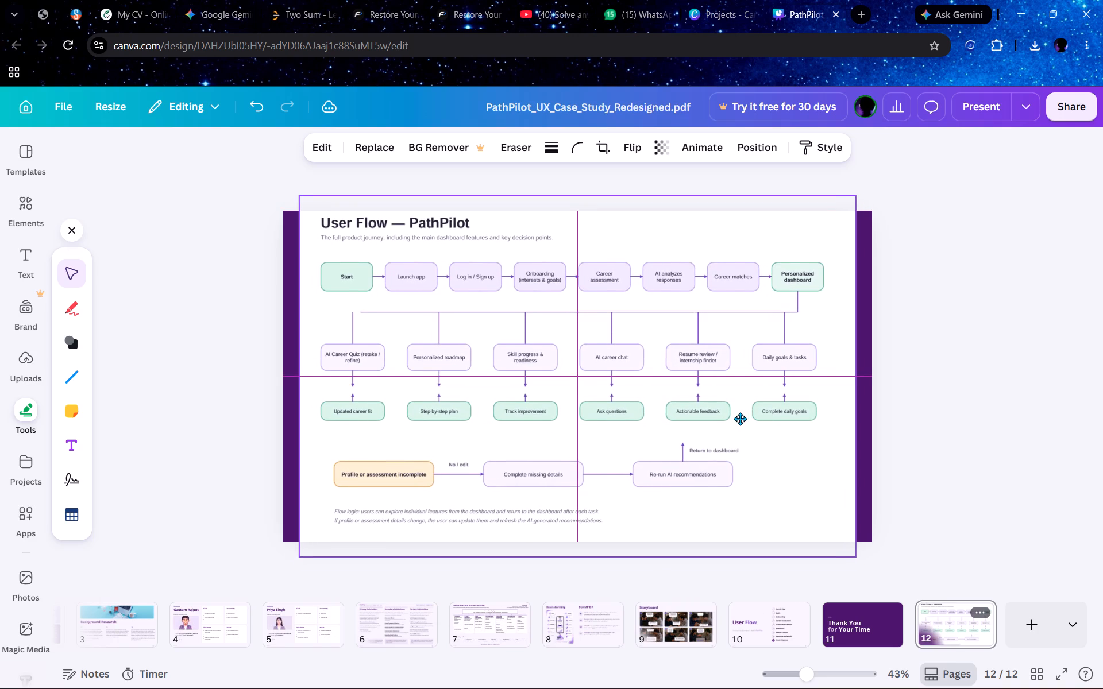
left_click_drag(740, 419, 717, 417)
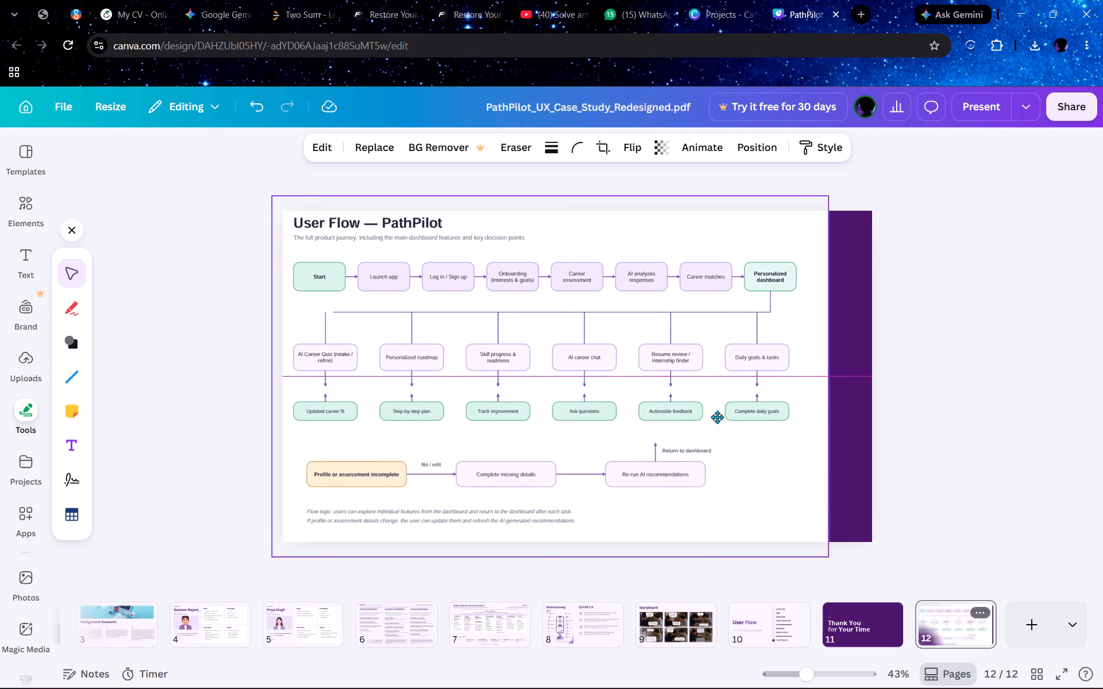
left_click_drag(717, 417, 715, 417)
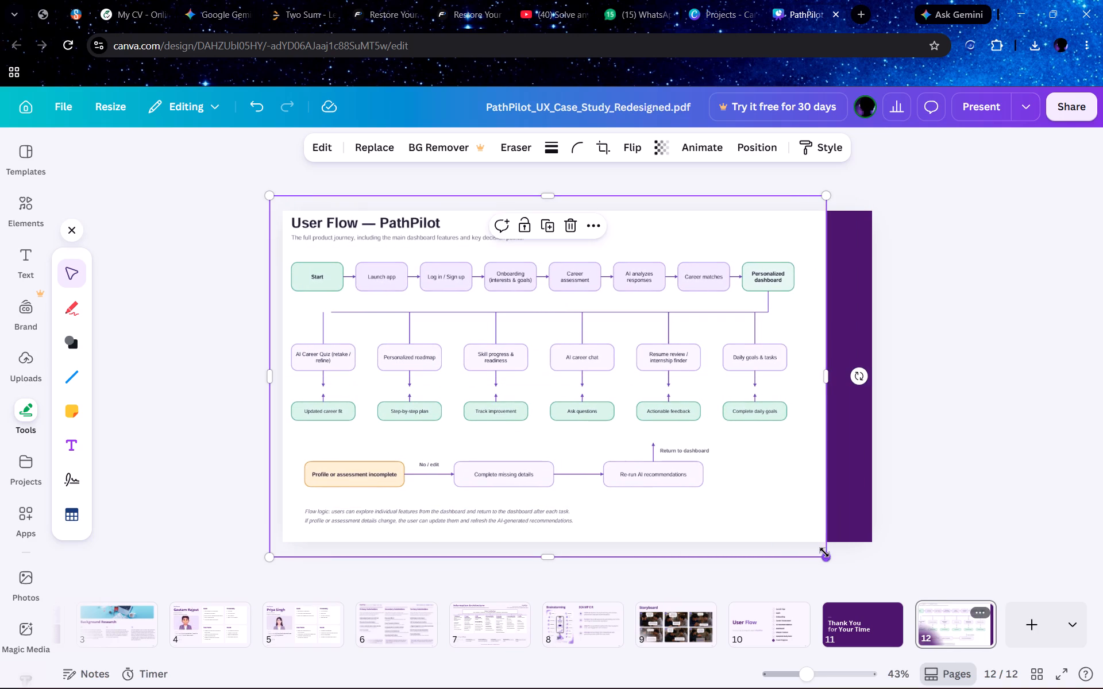
Reposition the User Flow image slightly lower and widen it from its right side to about 1,915 by 1,177.
left_click_drag(826, 376, 836, 376)
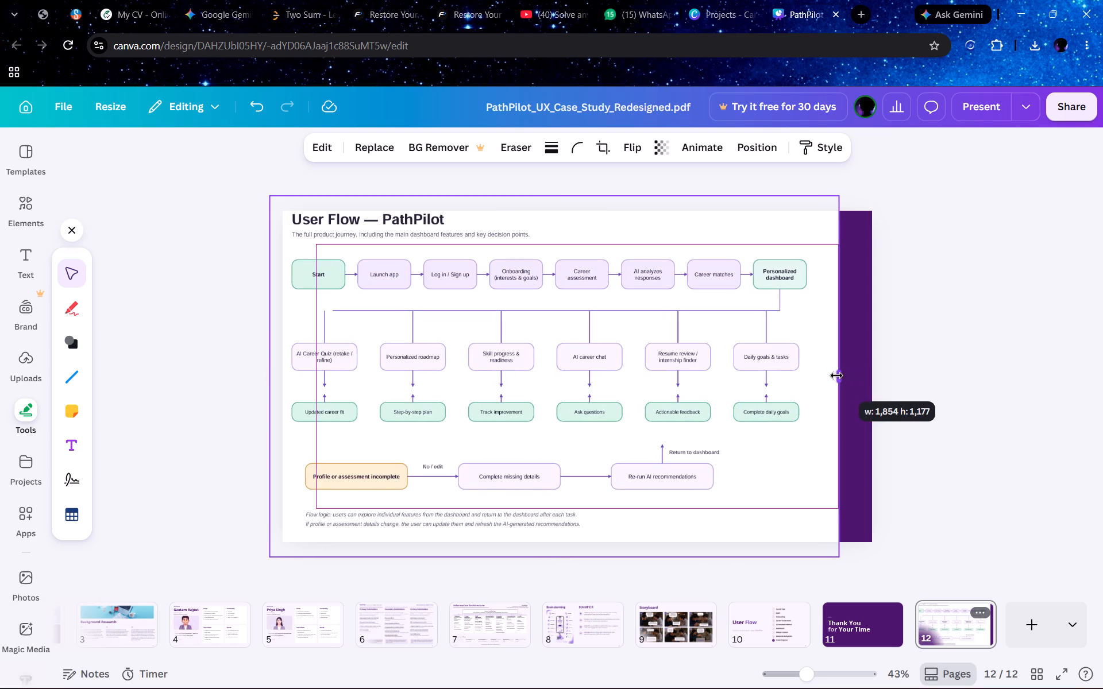
left_click_drag(836, 376, 844, 376)
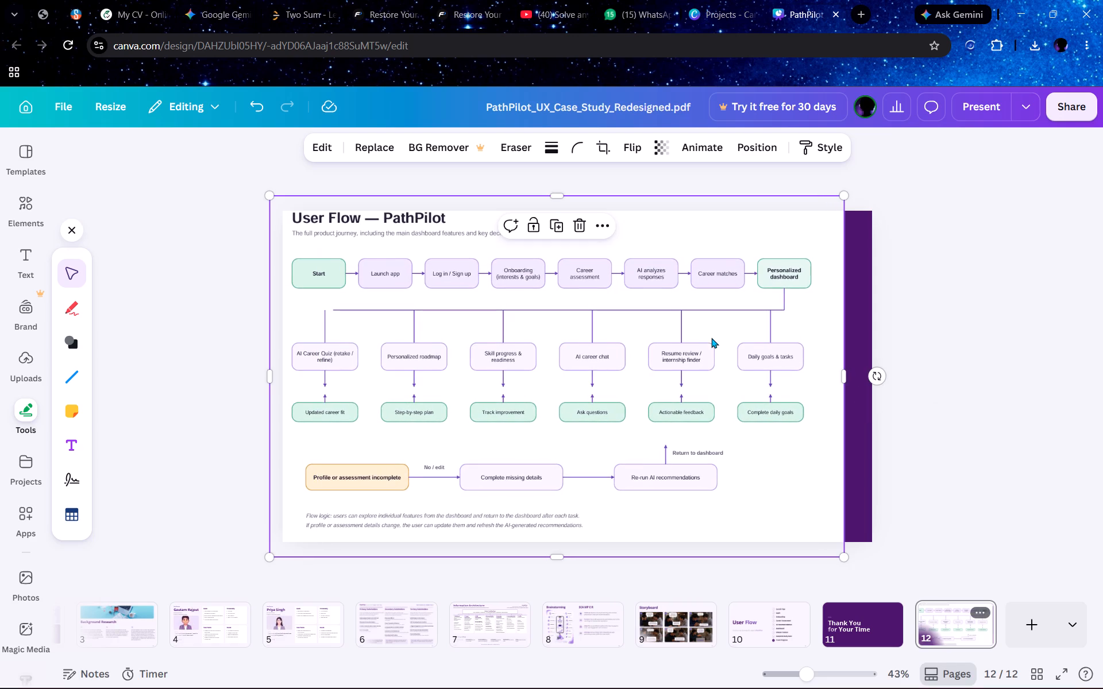
left_click_drag(711, 338, 714, 347)
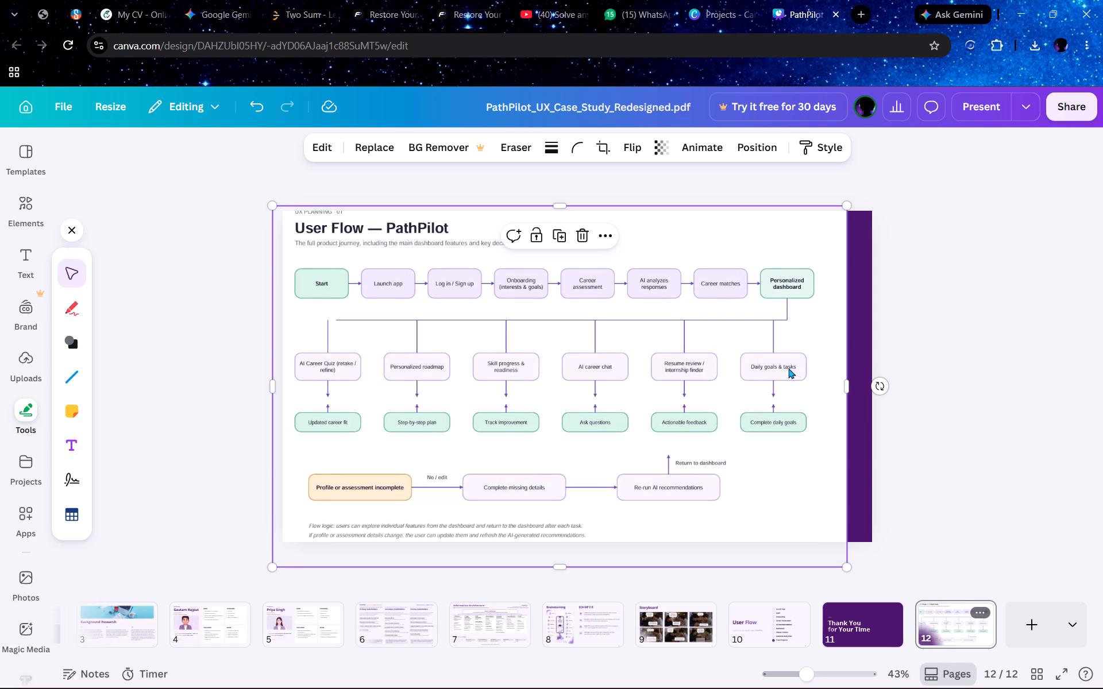
left_click_drag(846, 385, 872, 385)
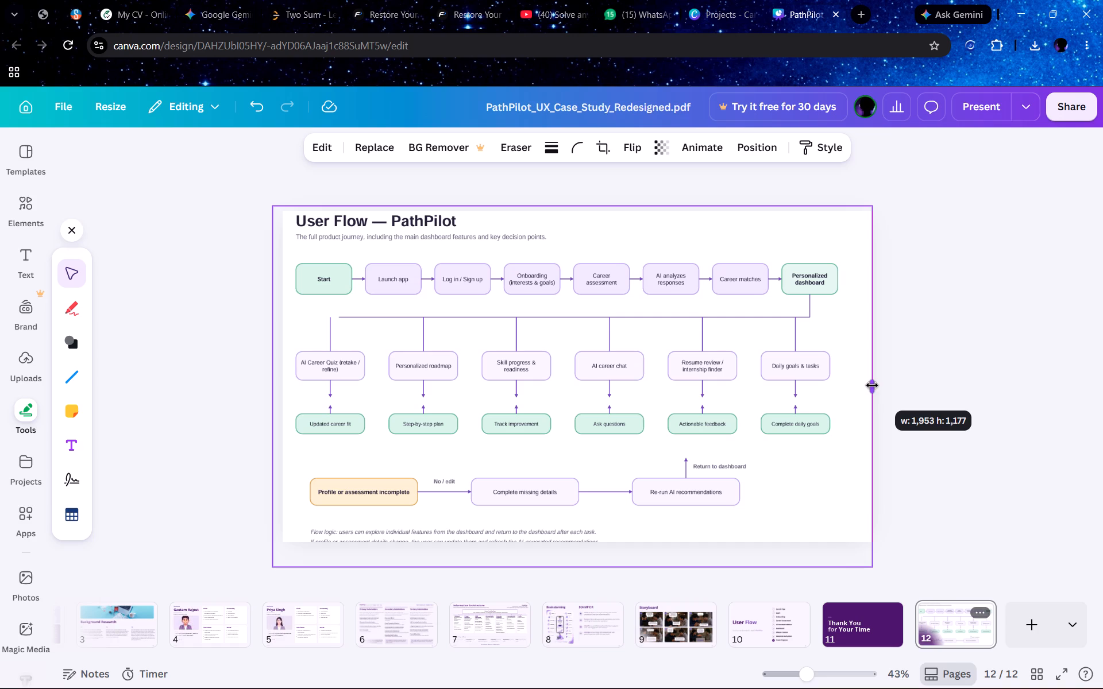
left_click_drag(872, 385, 836, 376)
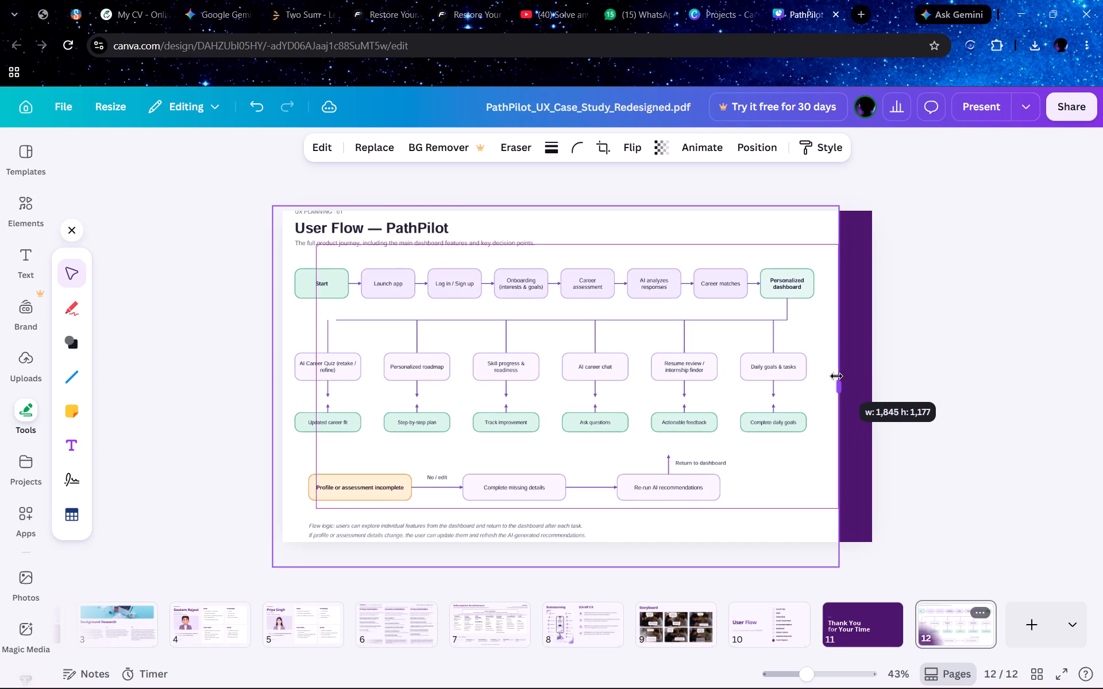
left_click_drag(836, 376, 785, 349)
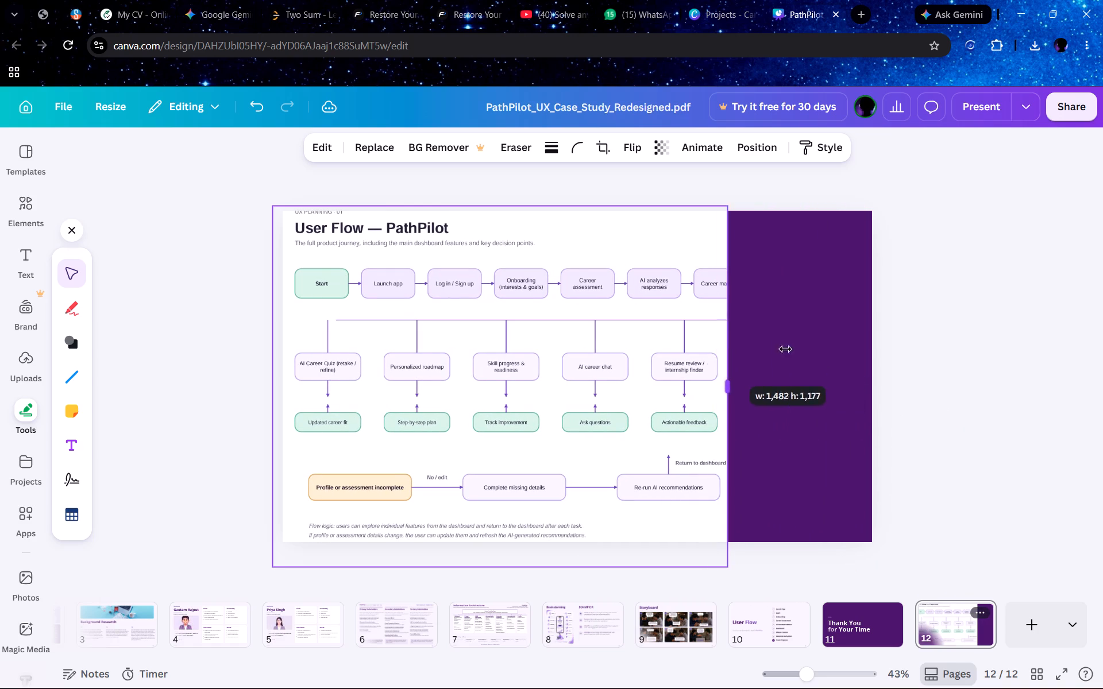
left_click_drag(785, 349, 861, 361)
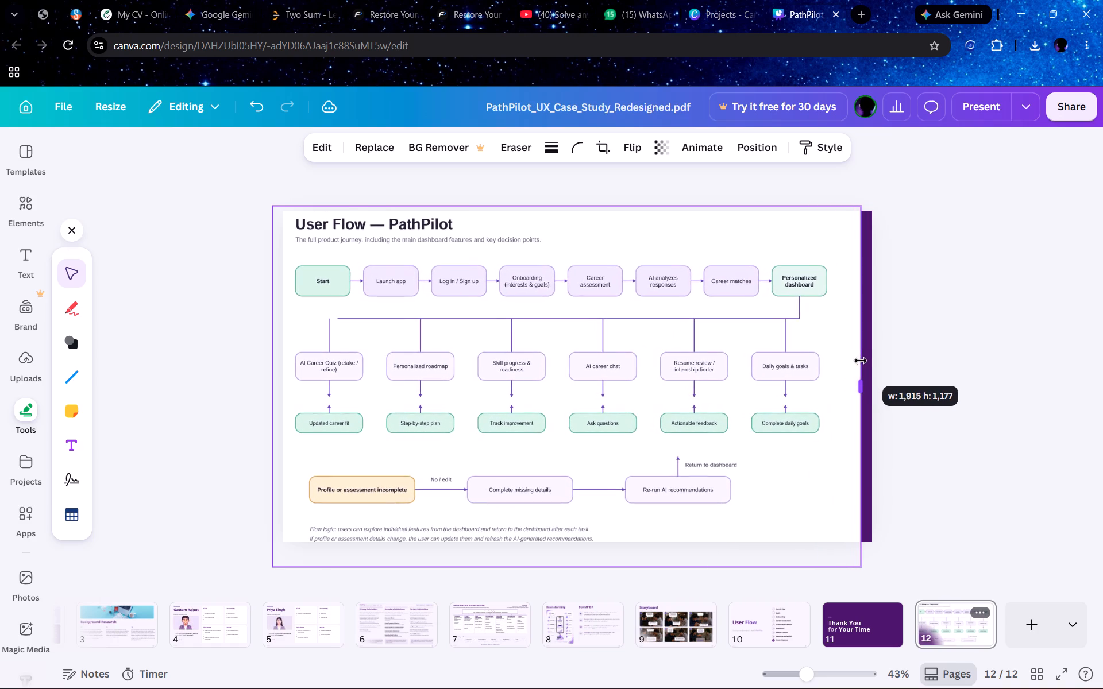
left_click_drag(861, 361, 859, 358)
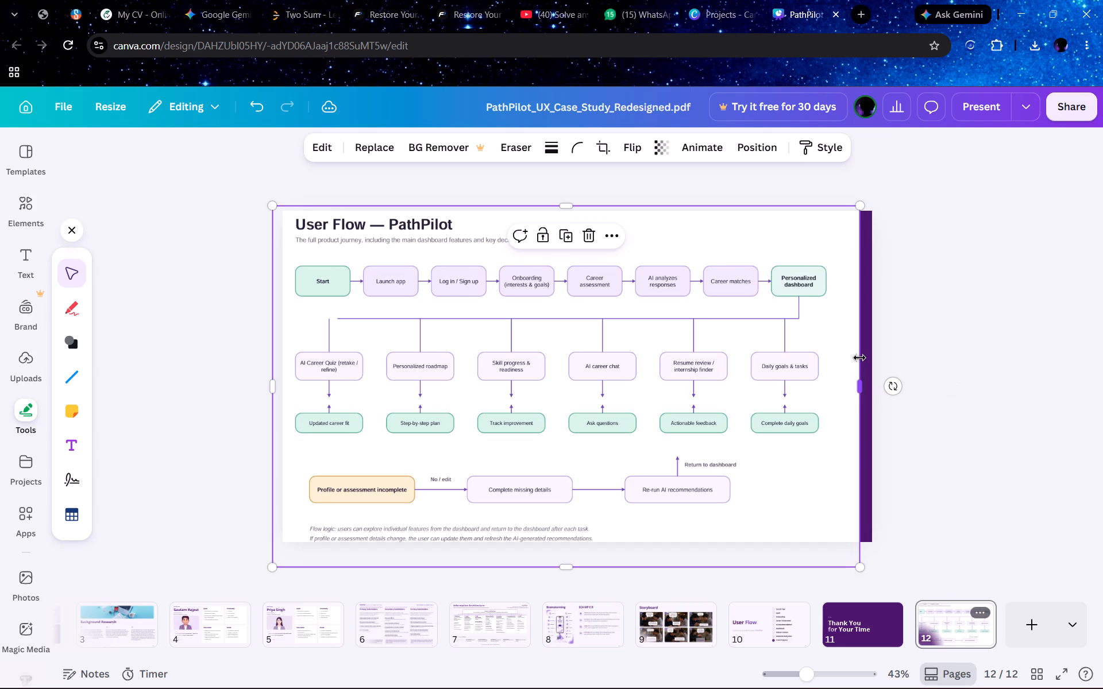
Shift the User Flow image and extend its right side slightly so that it covers all of page 12.
left_click_drag(834, 375, 838, 370)
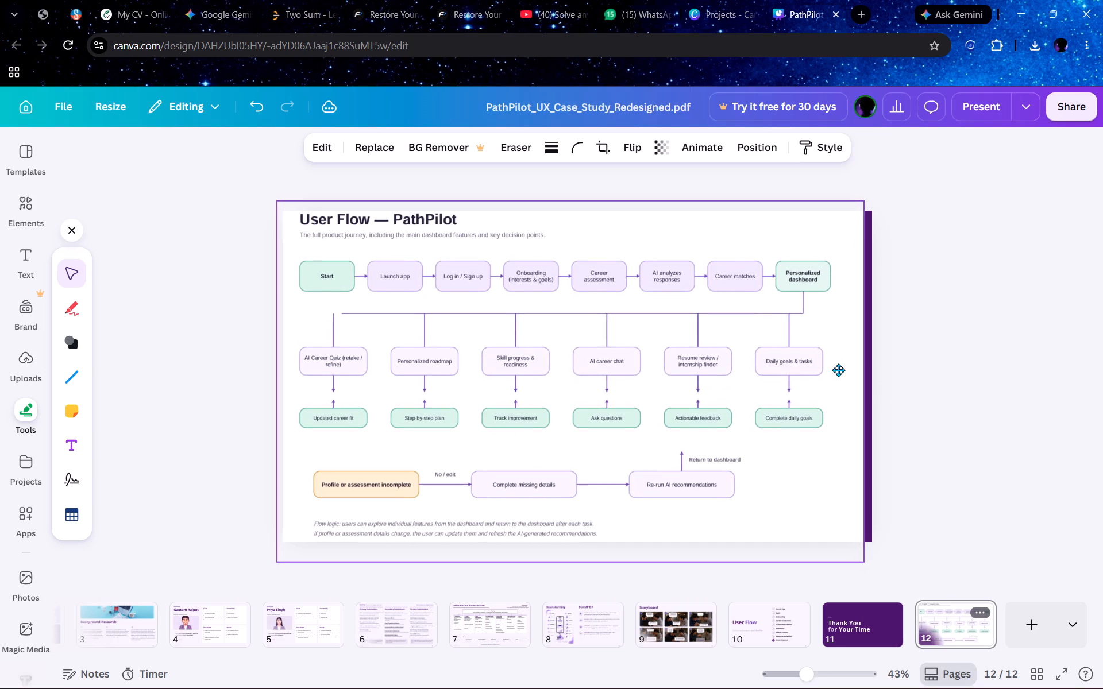
left_click_drag(838, 370, 846, 370)
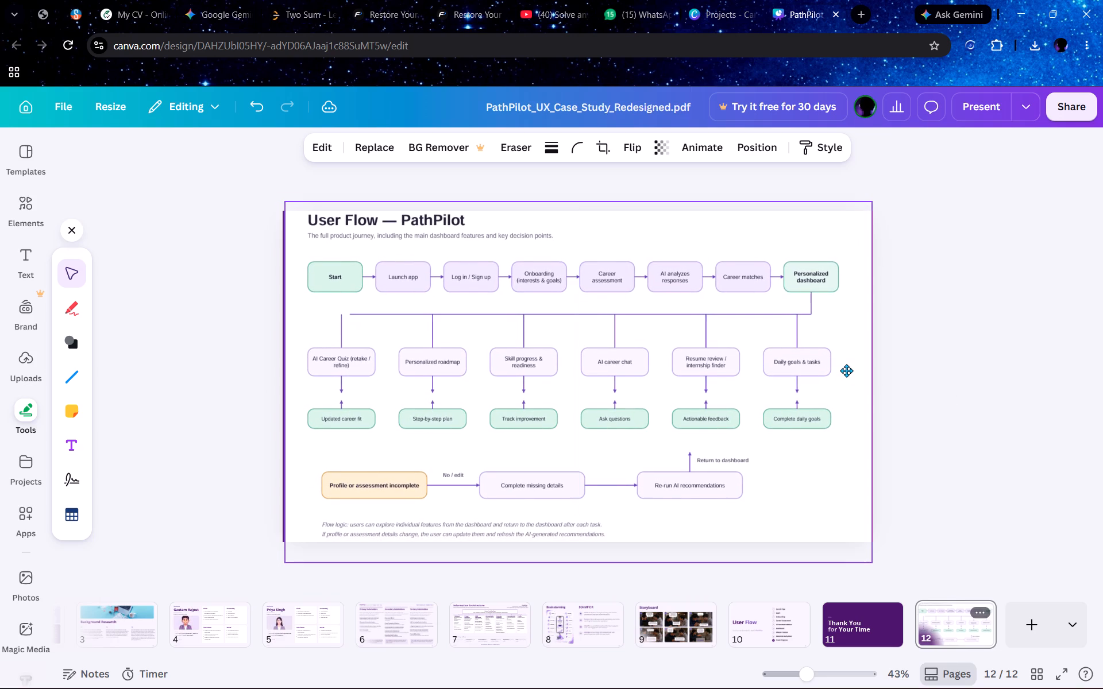
left_click_drag(846, 370, 846, 370)
left_click_drag(873, 381, 879, 380)
left_click(820, 371)
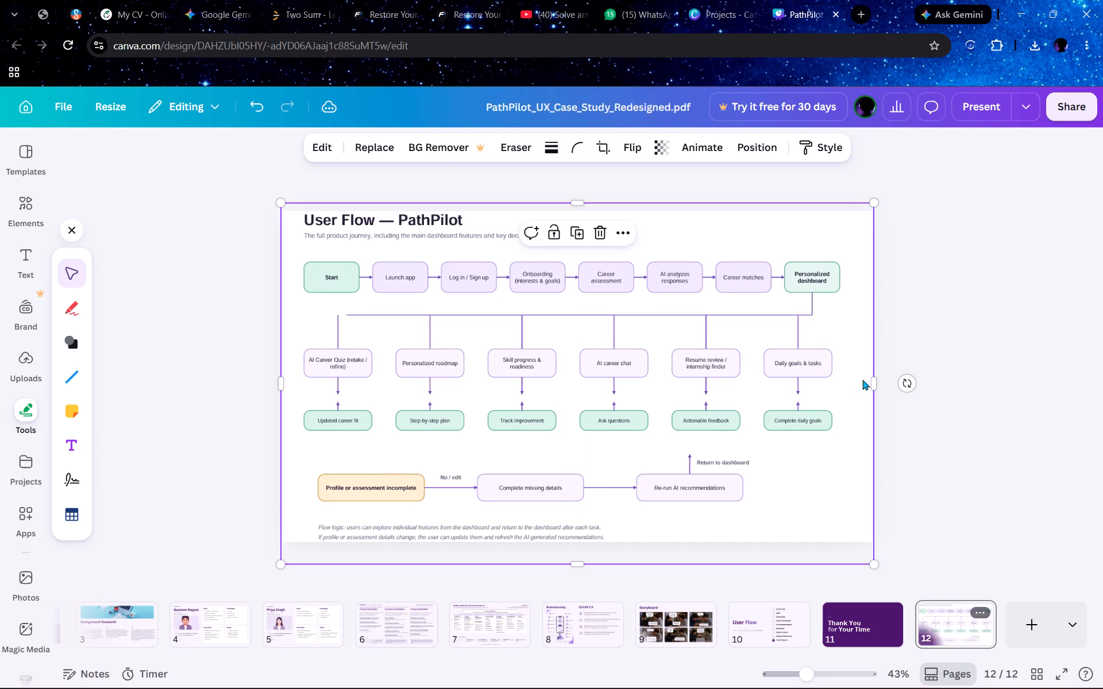
left_click(985, 428)
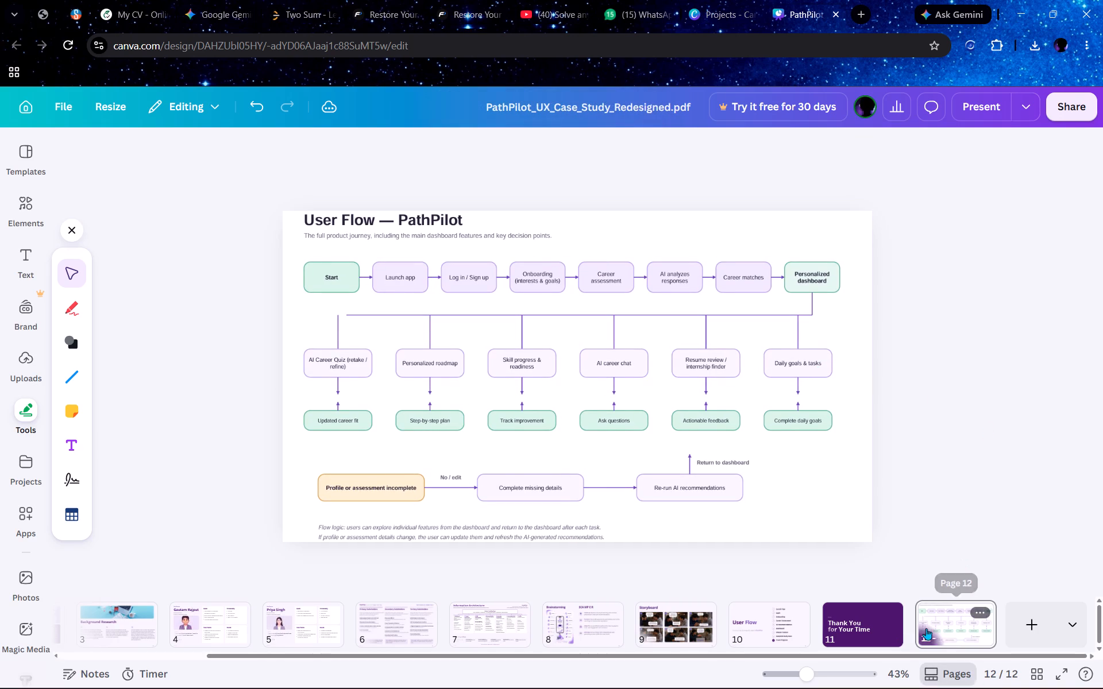
Move the User Flow diagram page to position 10, directly after the Storyboard page.
left_click_drag(951, 623, 720, 633)
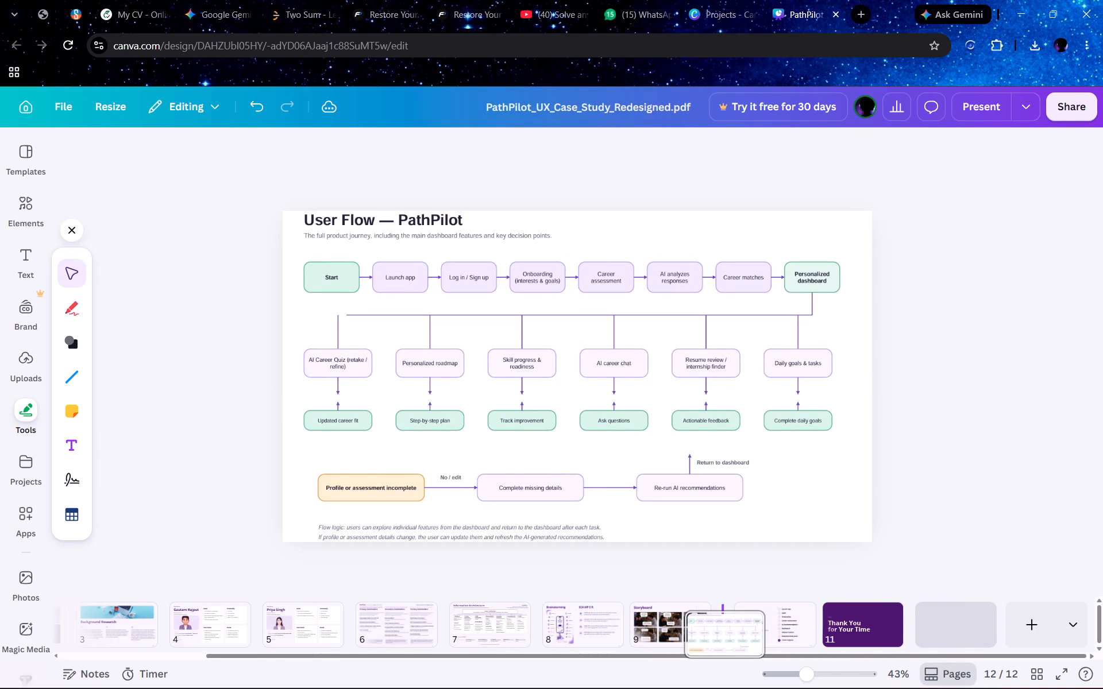
left_click_drag(720, 633, 723, 633)
left_click(861, 636)
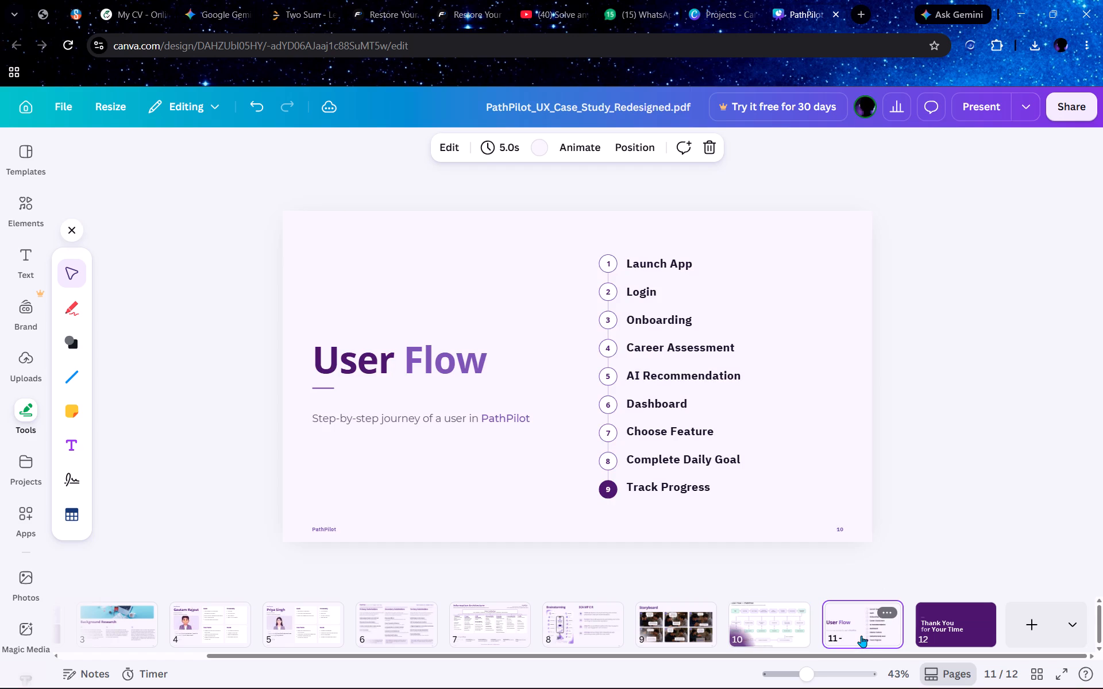
left_click(764, 485)
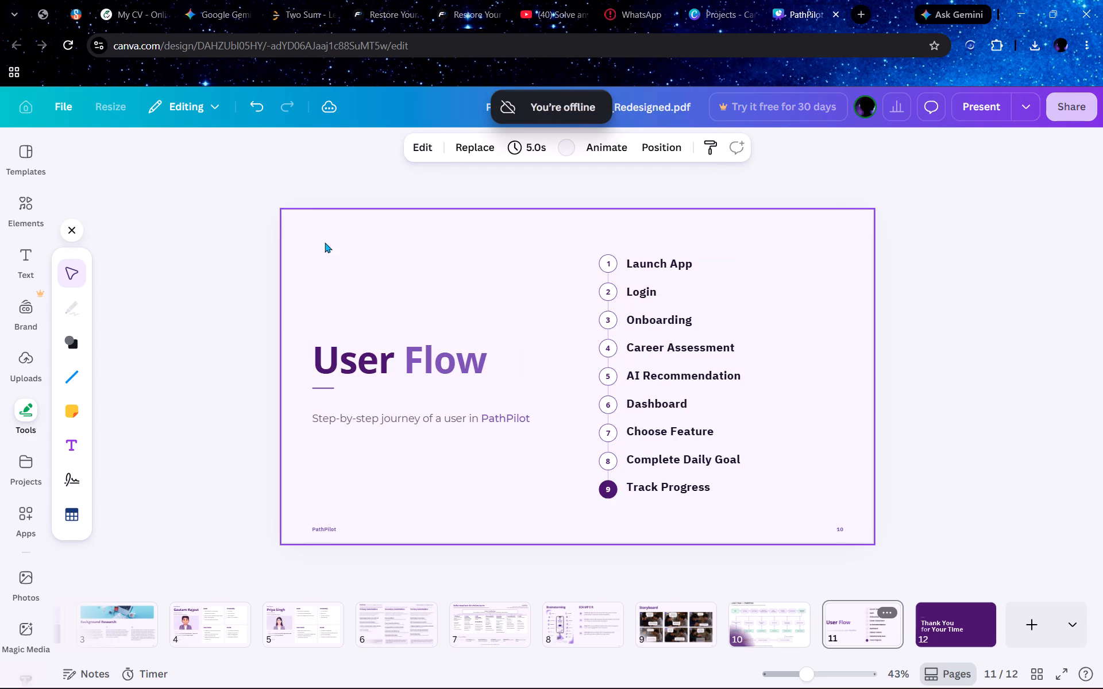
left_click_drag(287, 231, 808, 518)
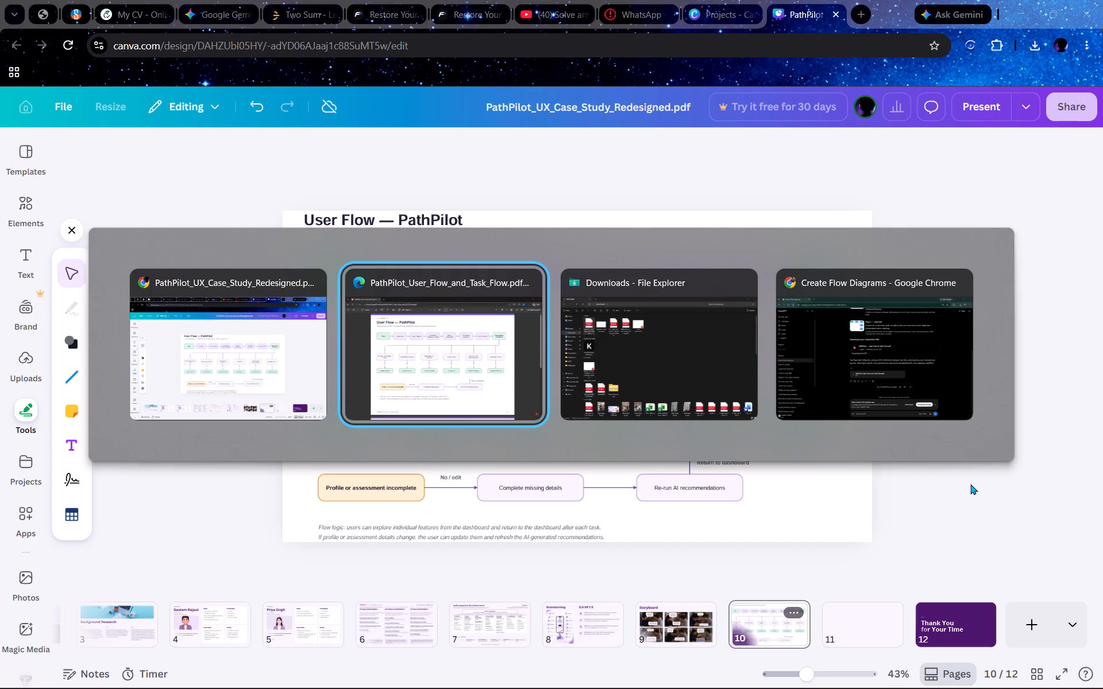
scroll(970, 484, "down", 7)
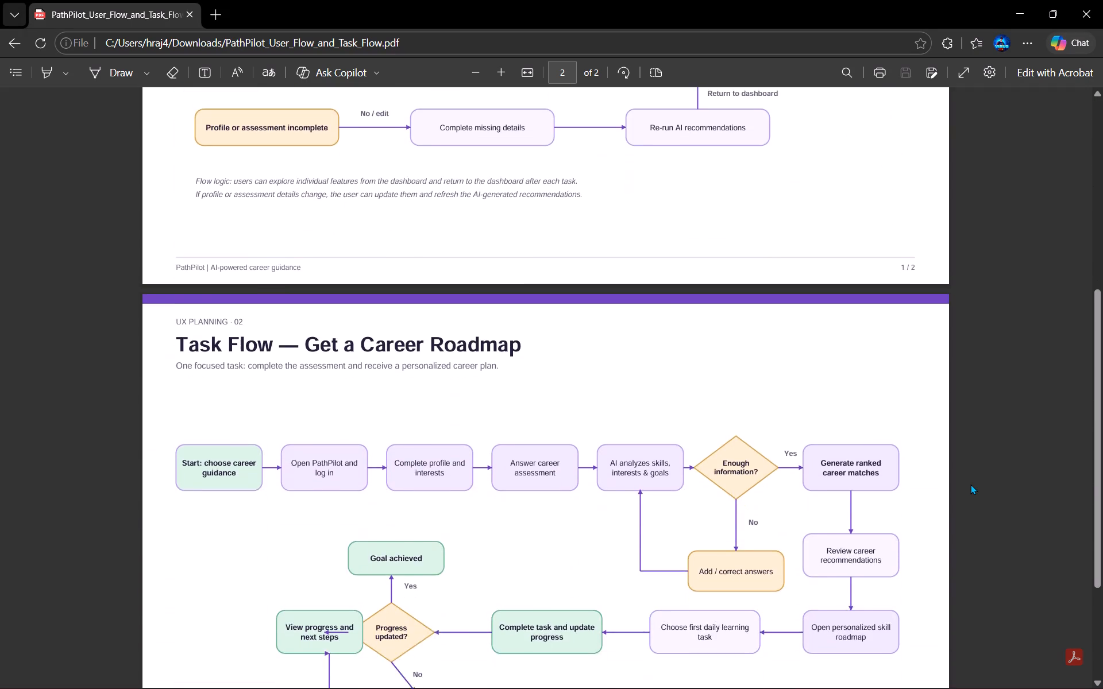
scroll(970, 484, "down", 2)
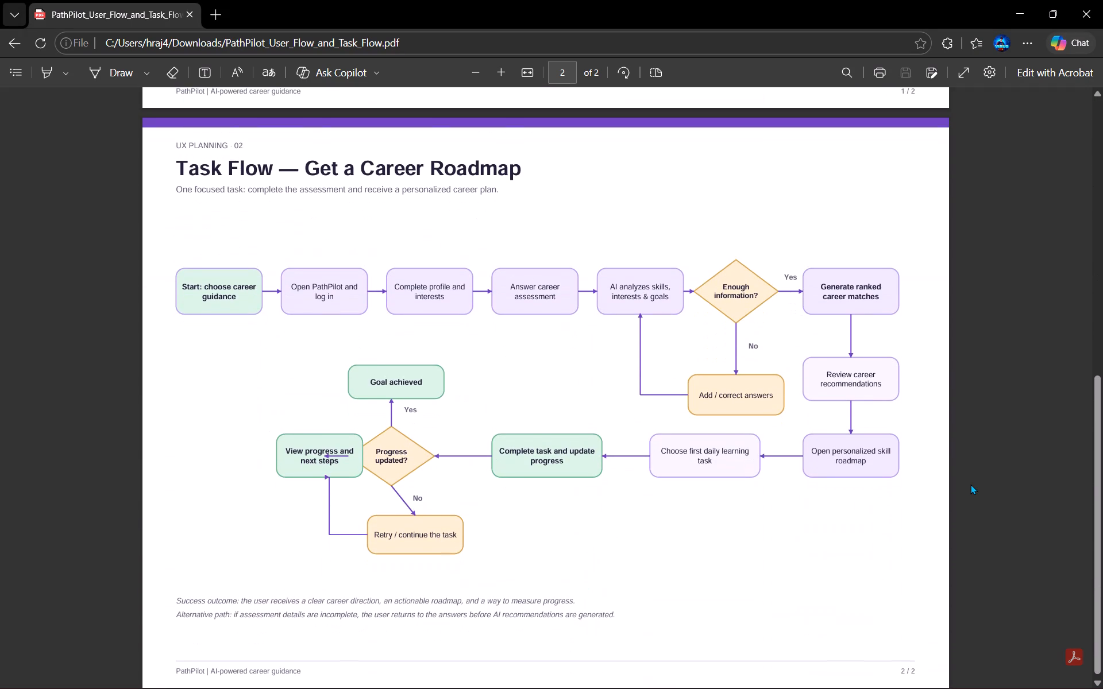
key("Print")
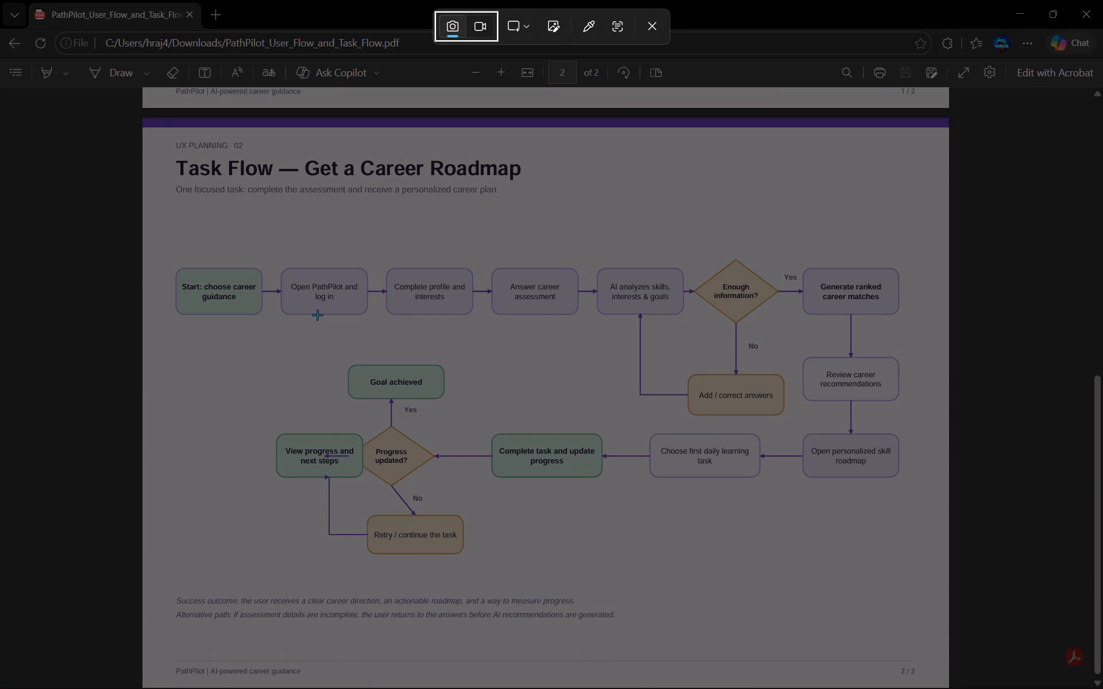
left_click(163, 161)
left_click_drag(164, 156, 290, 221)
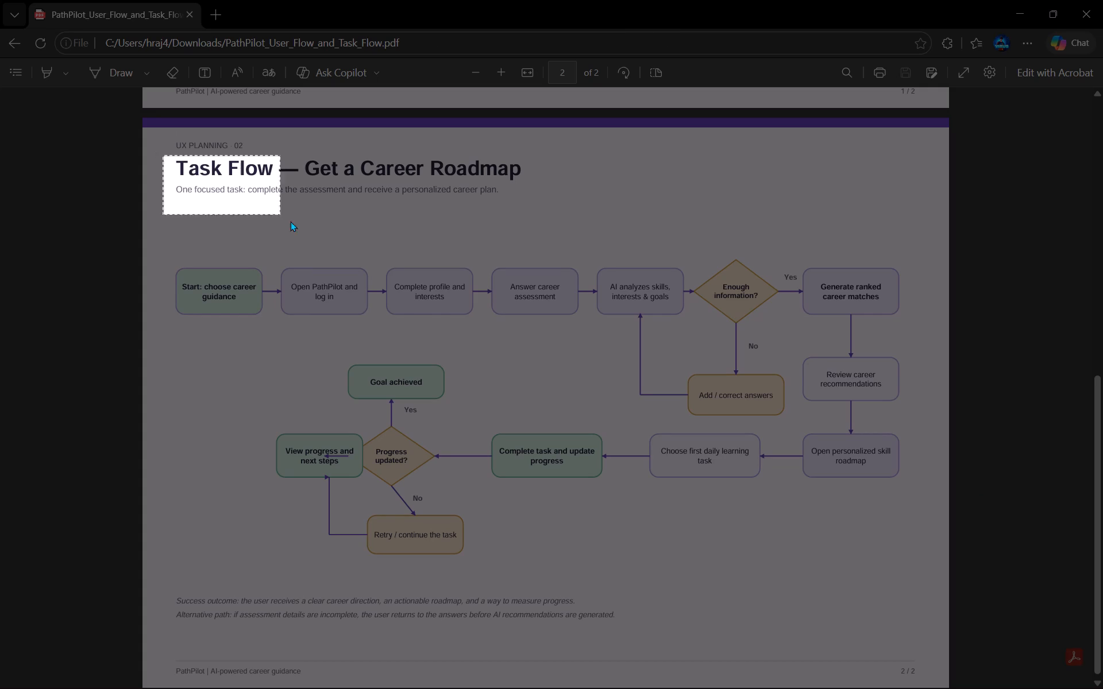
left_click_drag(290, 221, 926, 619)
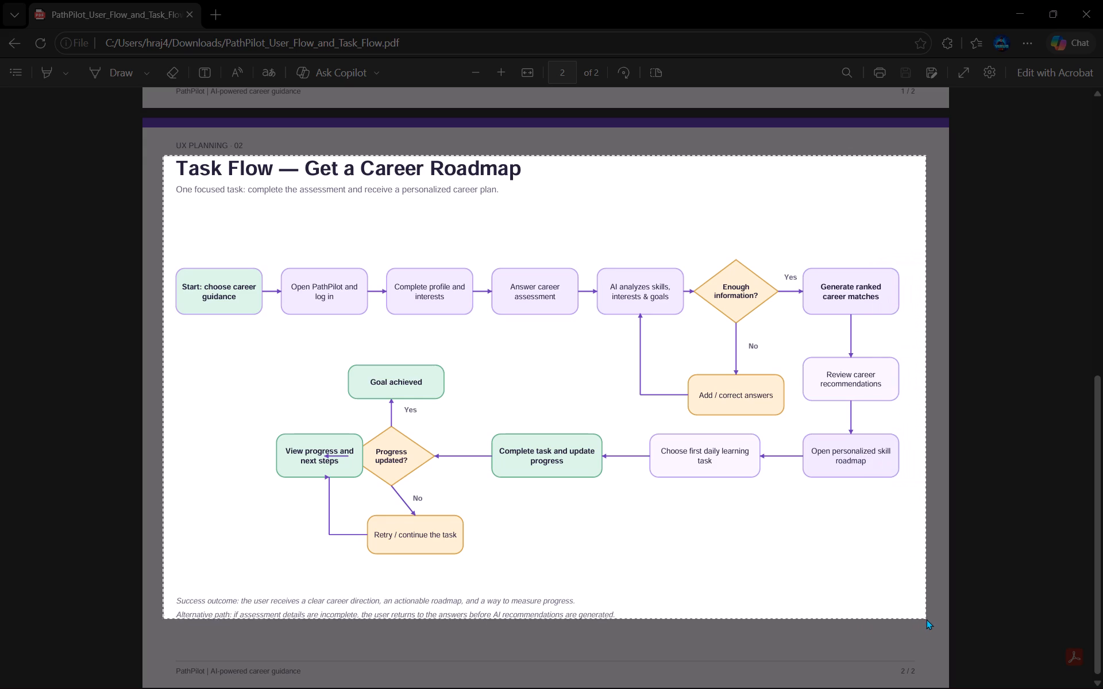
left_click_drag(926, 619, 932, 621)
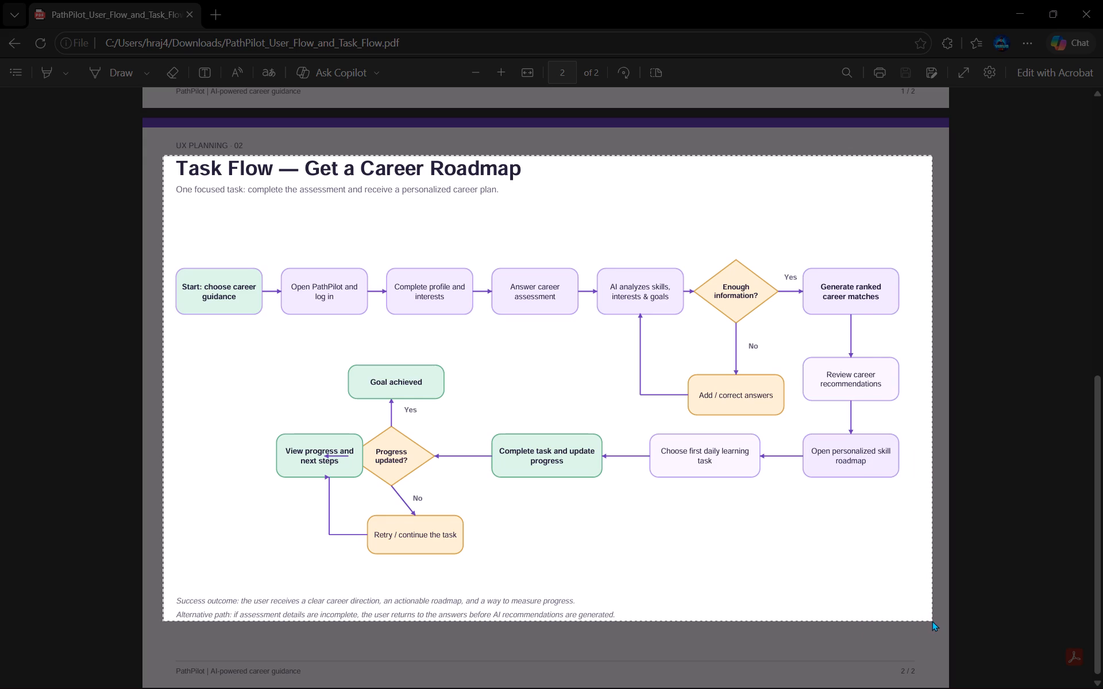
left_click_drag(932, 621, 940, 621)
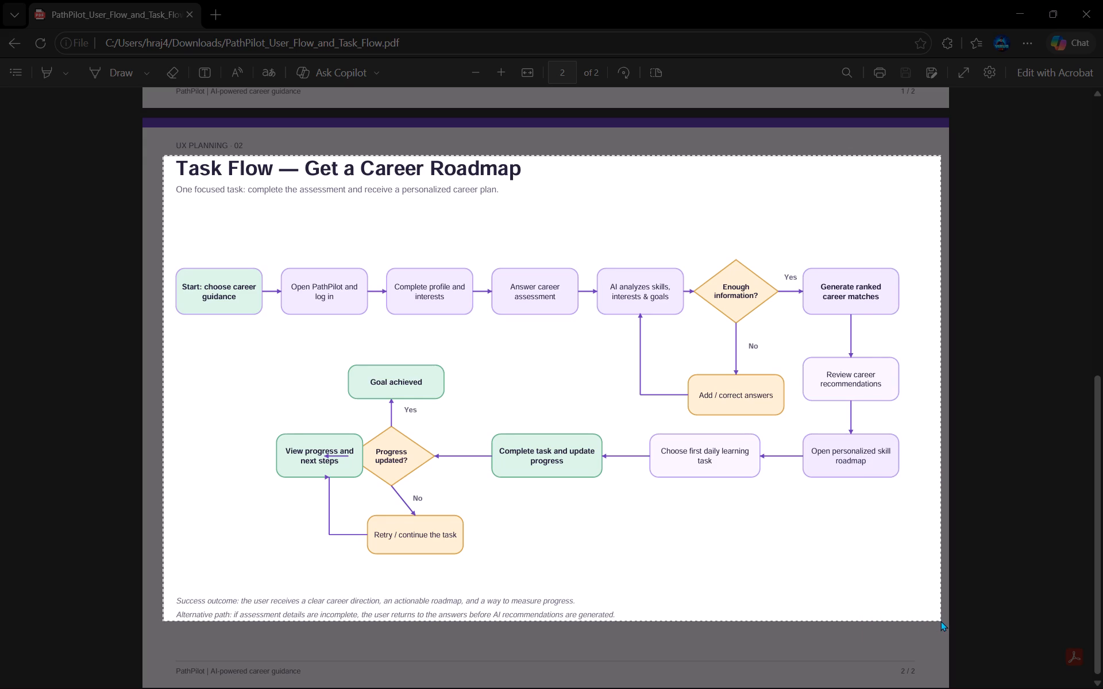
left_click_drag(940, 621, 940, 621)
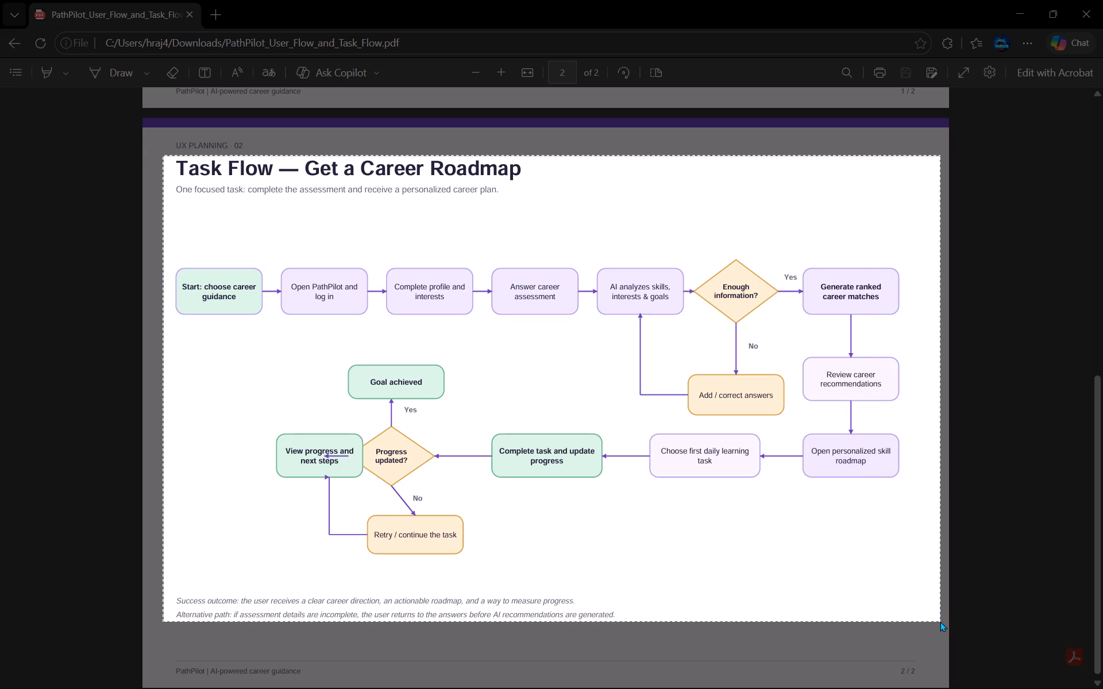
left_click_drag(940, 621, 940, 621)
Switch back to the Canva design, paste the Task Flow screenshot onto page 11 and align it with the page's top-left corner.
key("alt+Tab")
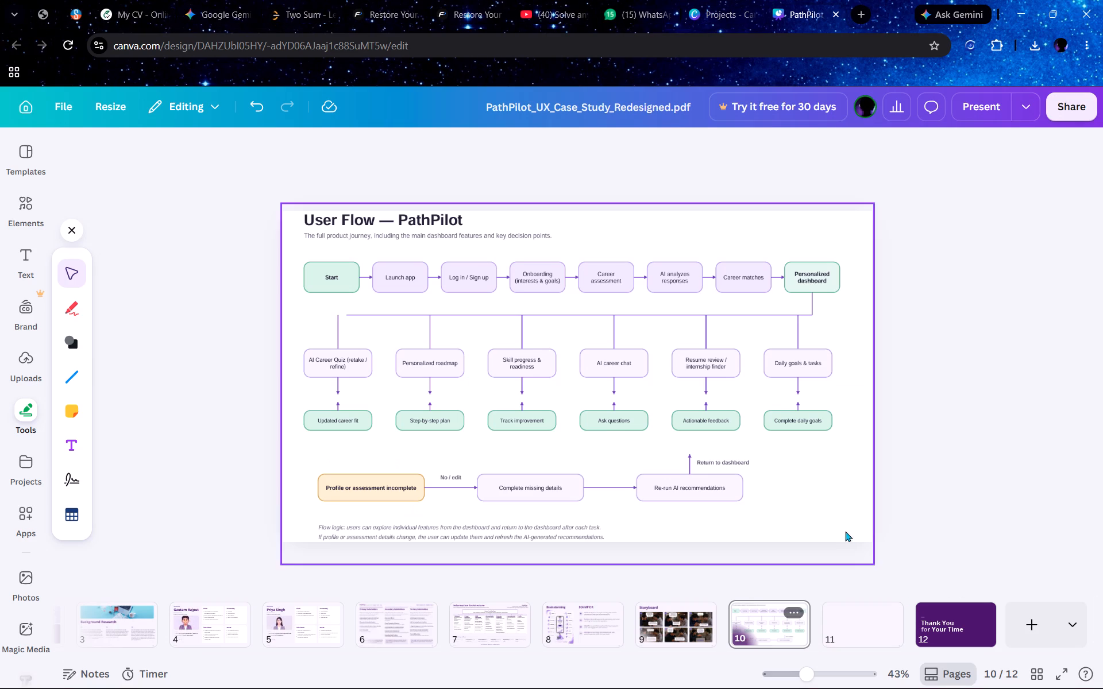
left_click(866, 633)
left_click(656, 415)
key("ctrl+v")
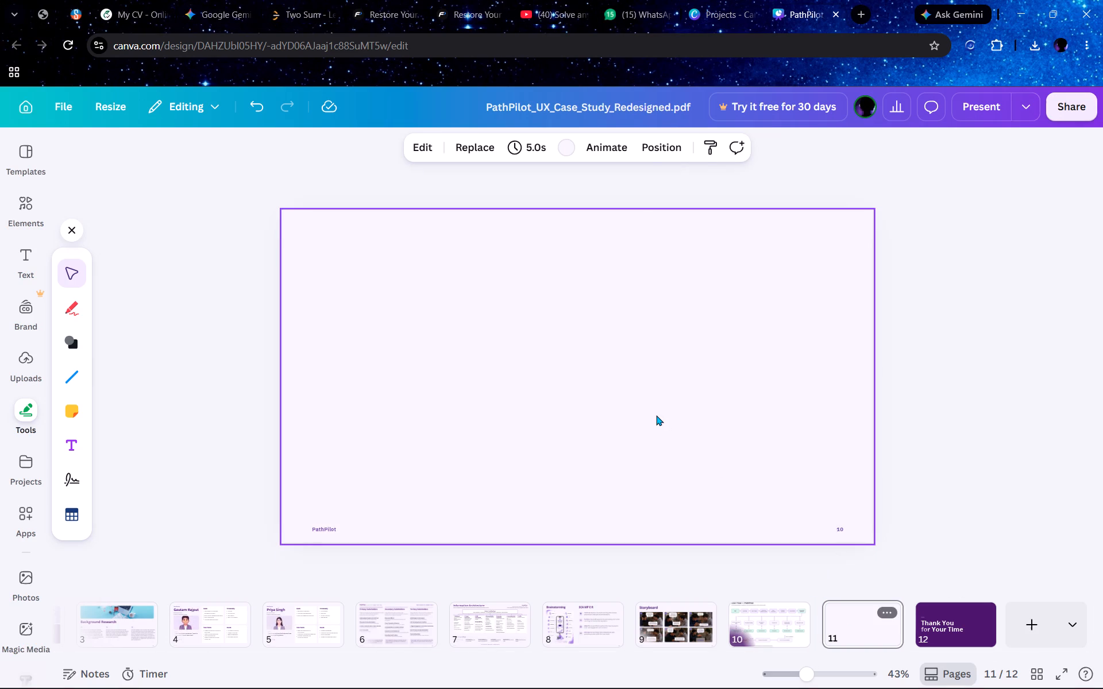
left_click_drag(580, 367, 459, 311)
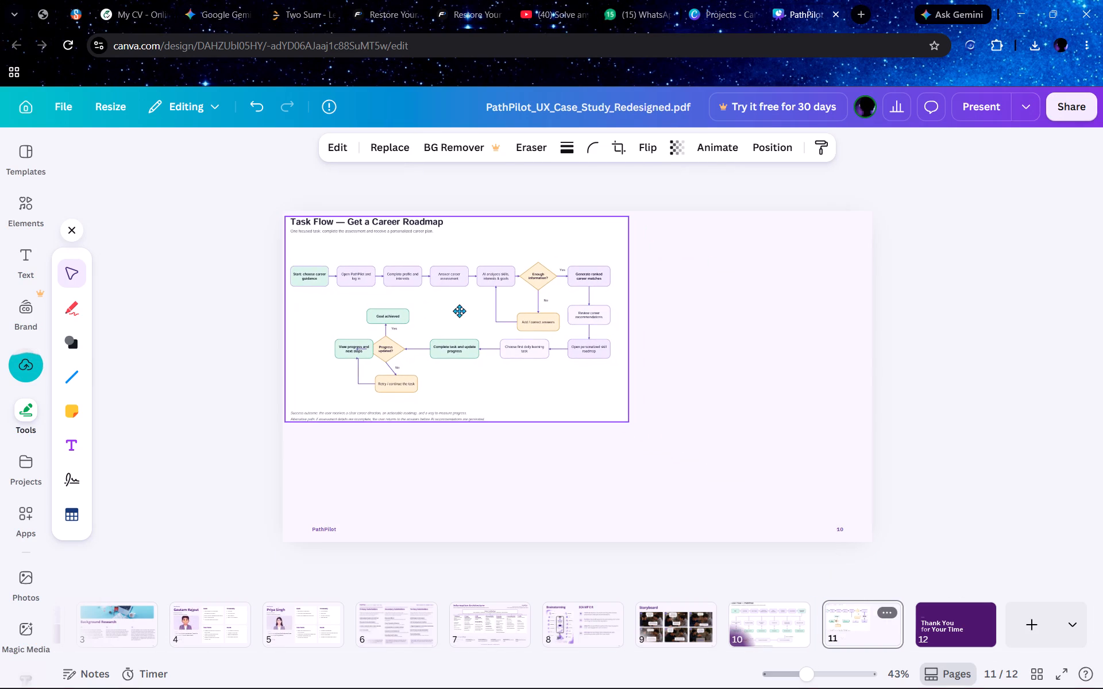
left_click_drag(459, 311, 457, 304)
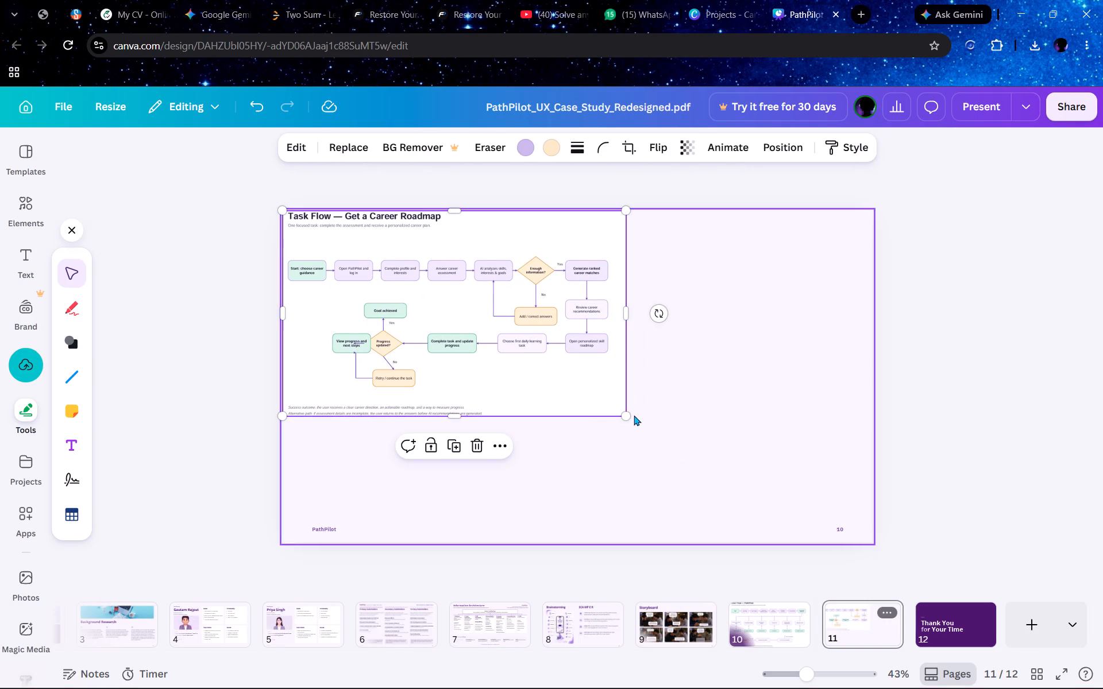
Move the Task Flow image toward the middle of page 11 and adjust its right side to just beyond the diagram.
left_click_drag(627, 314, 632, 320)
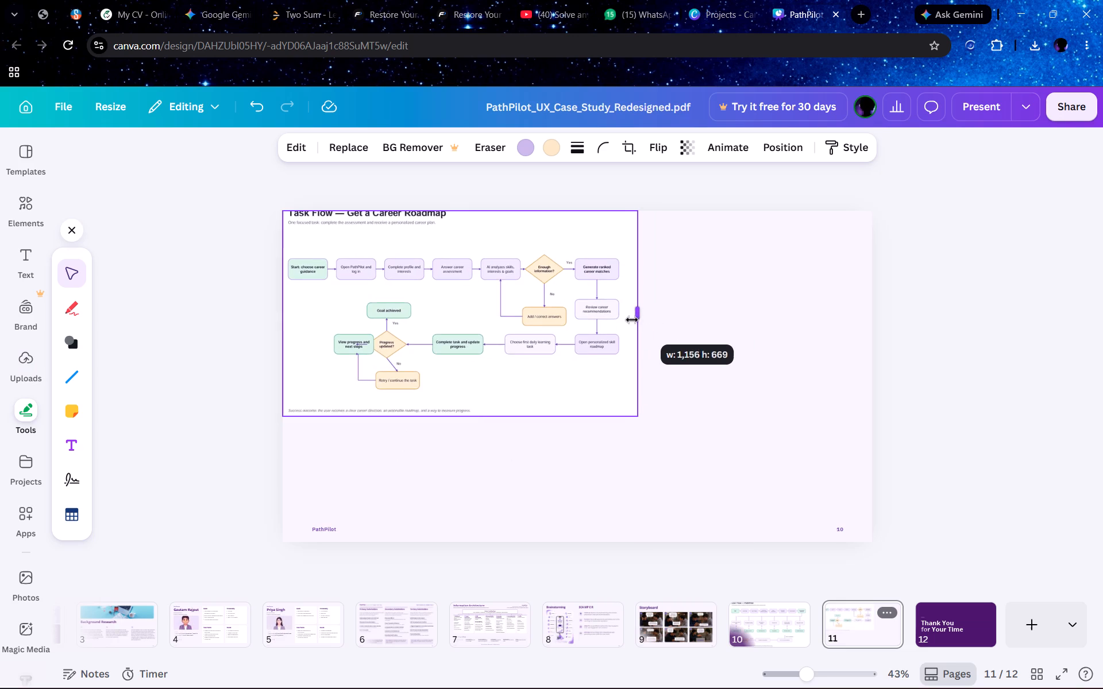
left_click_drag(632, 320, 619, 322)
left_click_drag(540, 319, 591, 362)
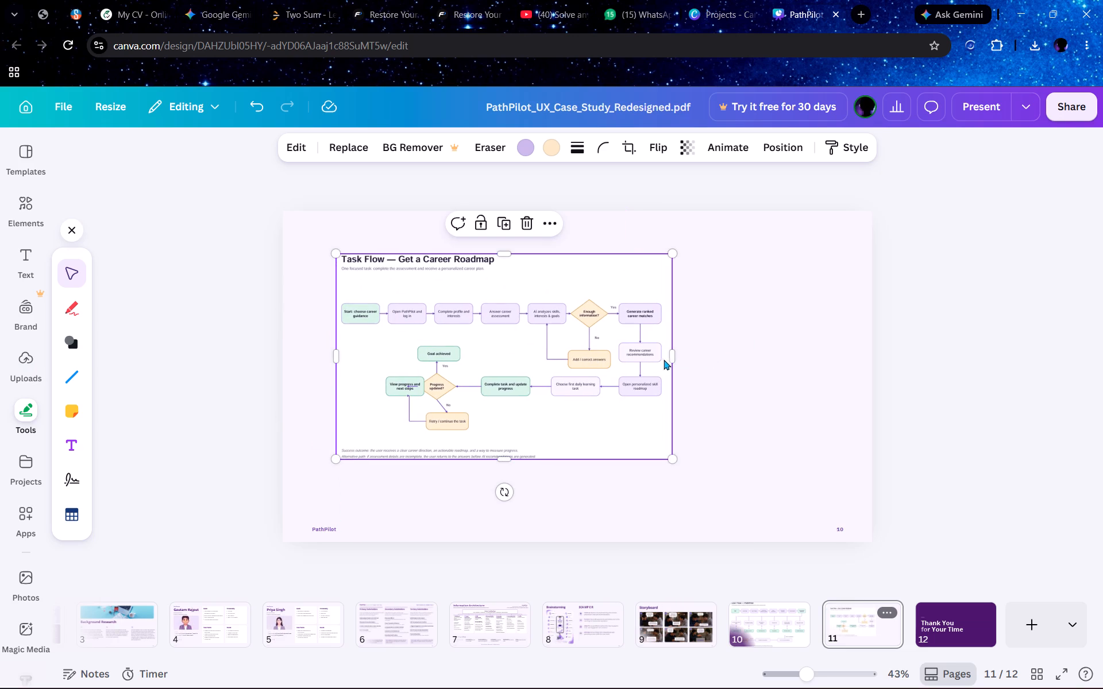
left_click_drag(674, 353, 654, 353)
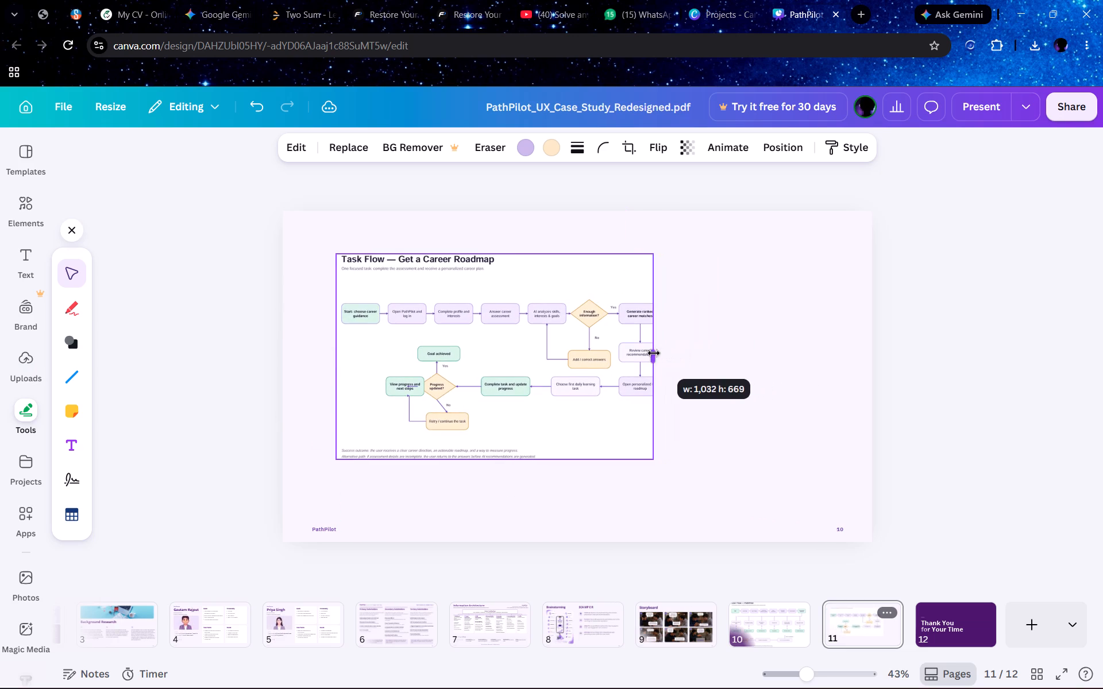
left_click_drag(654, 353, 657, 353)
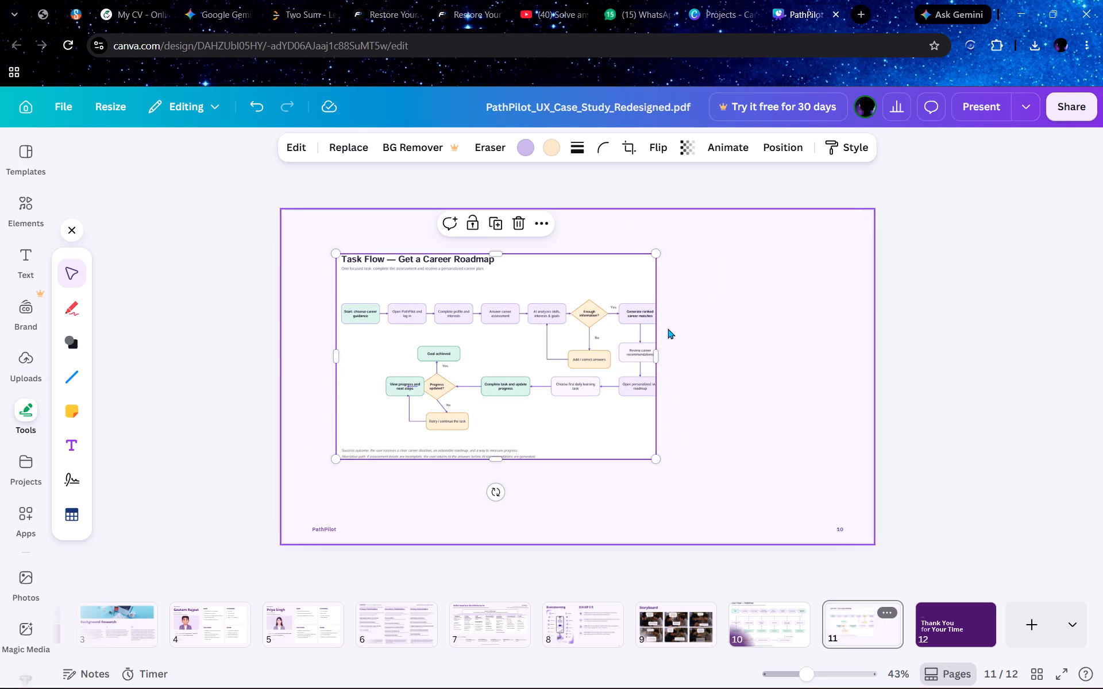
left_click_drag(656, 355, 680, 356)
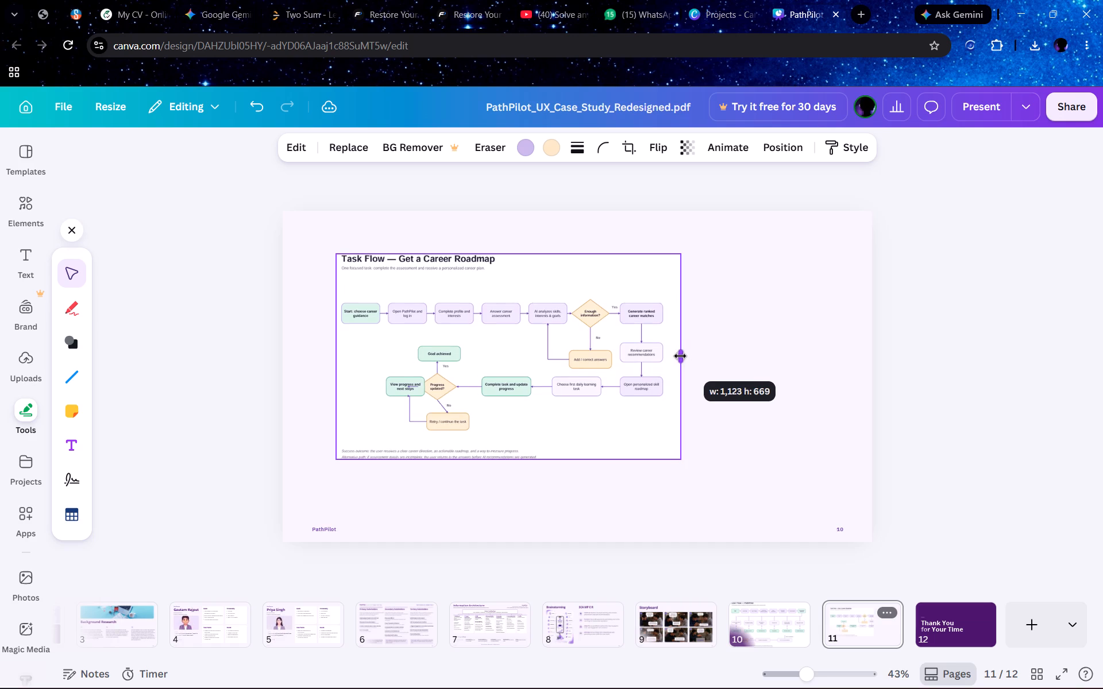
left_click_drag(680, 356, 675, 356)
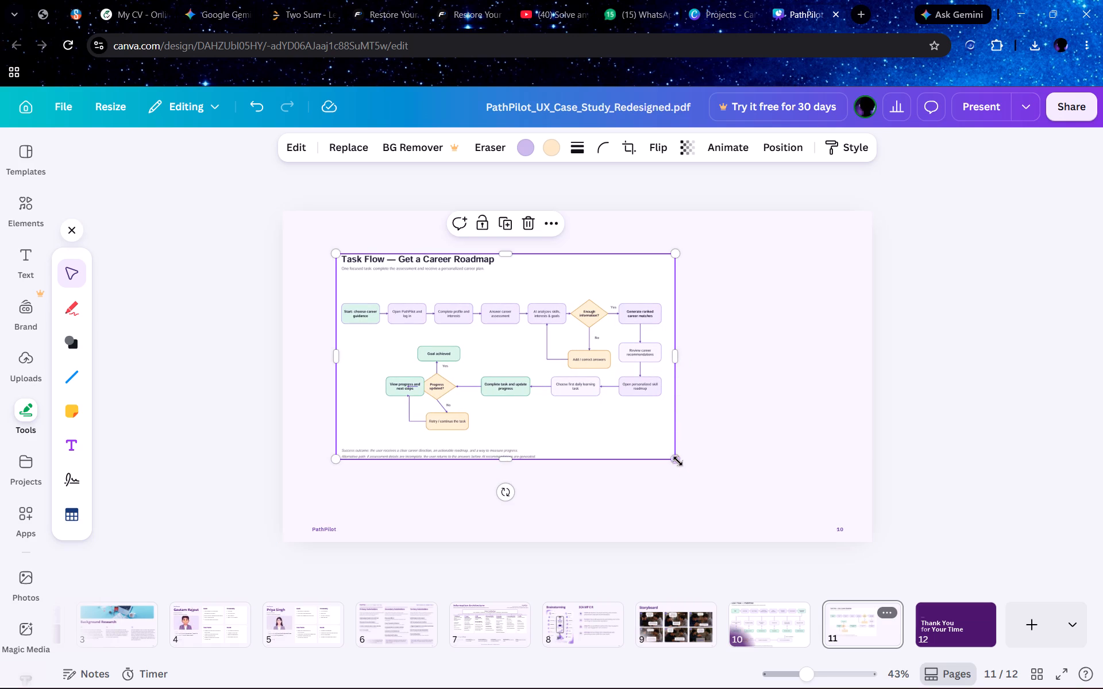
Enlarge the Task Flow image proportionally from page 11's top-left corner until it spans the full page width, and deselect it.
left_click_drag(675, 459, 823, 509)
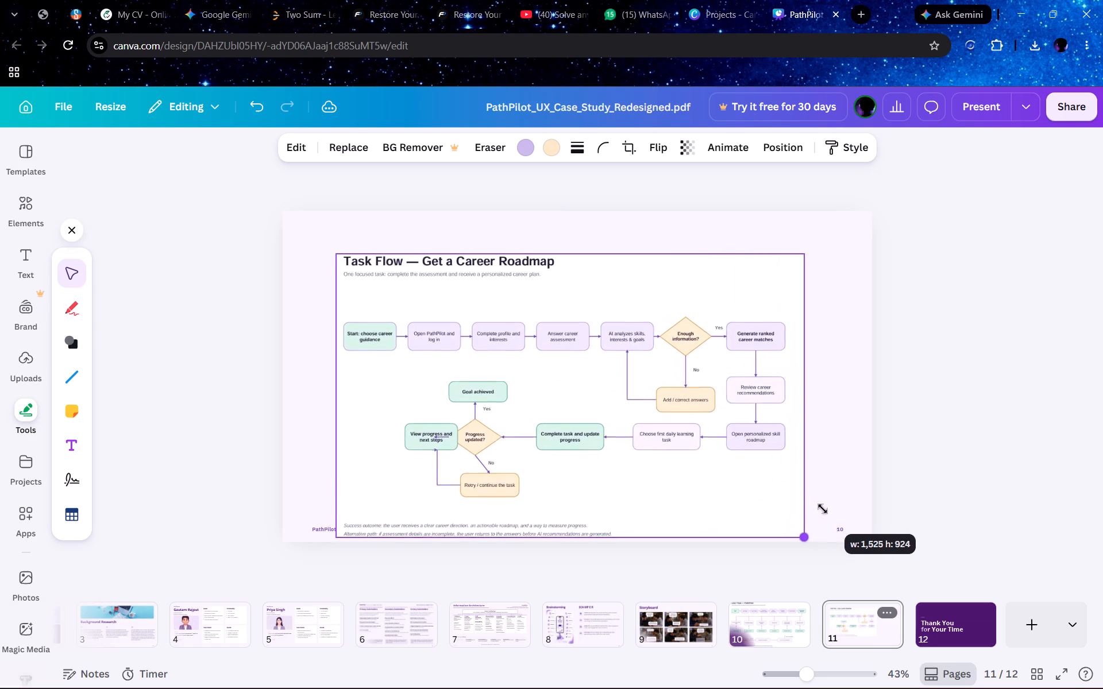
left_click_drag(823, 509, 828, 511)
left_click_drag(746, 486, 698, 465)
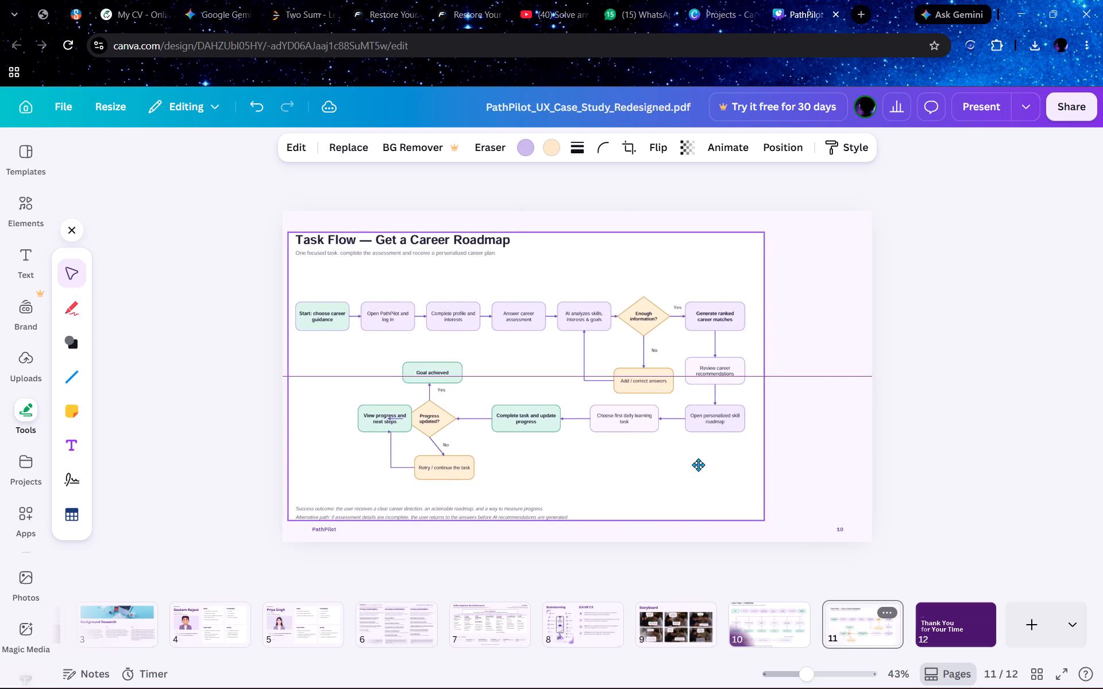
left_click_drag(698, 465, 690, 443)
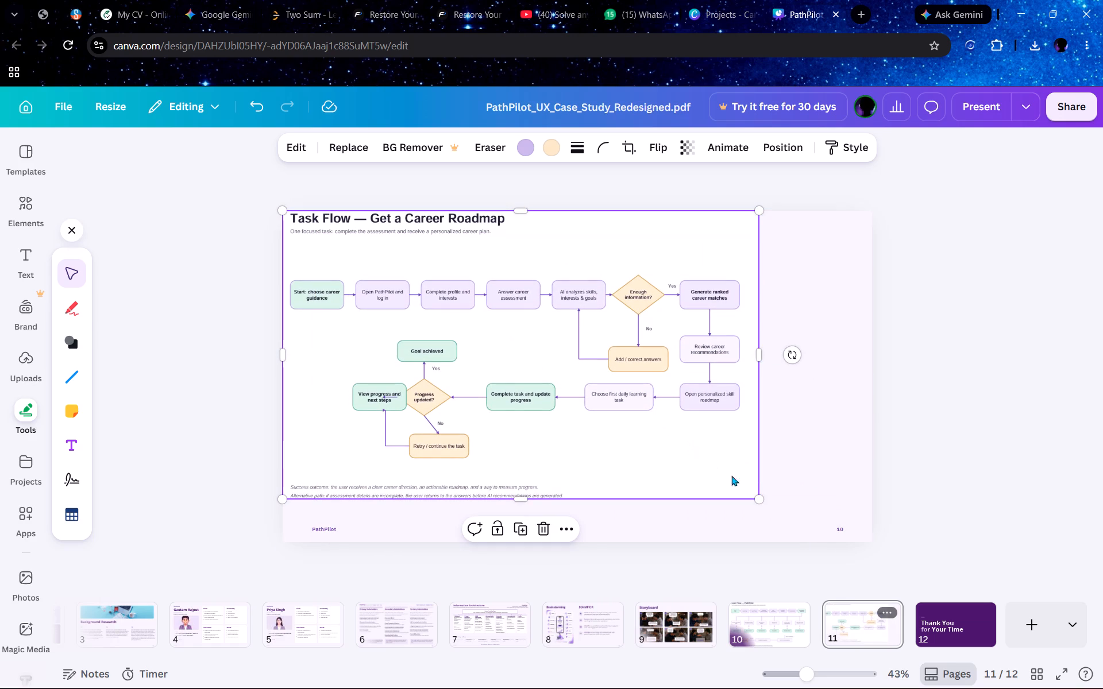
left_click_drag(762, 496, 794, 524)
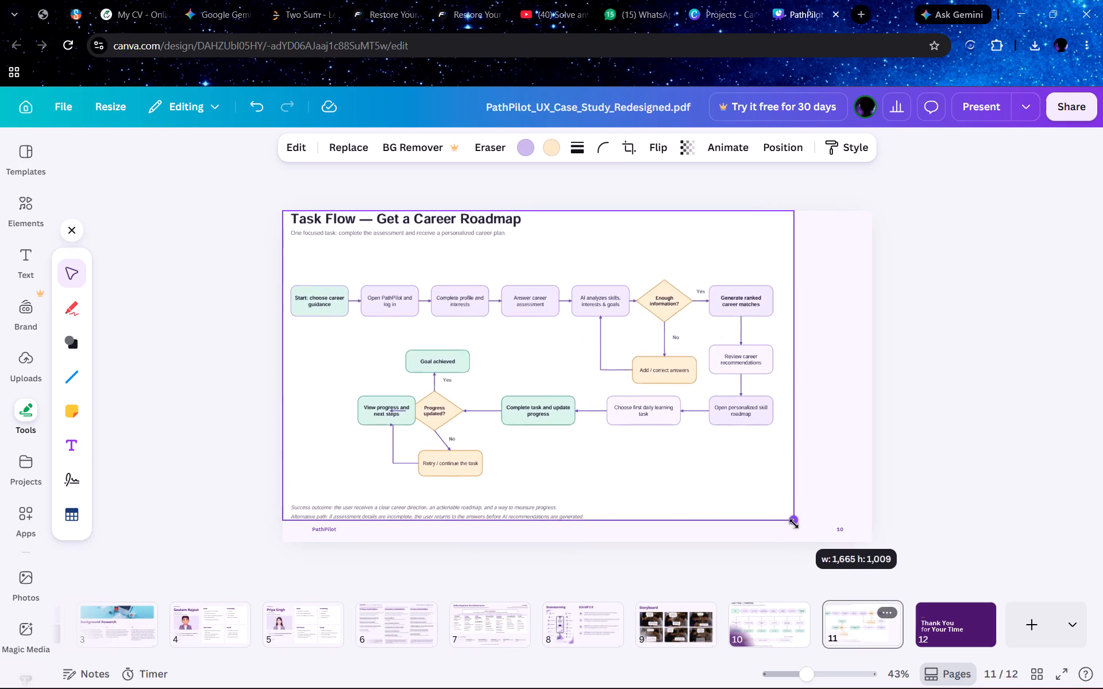
left_click_drag(794, 524, 830, 543)
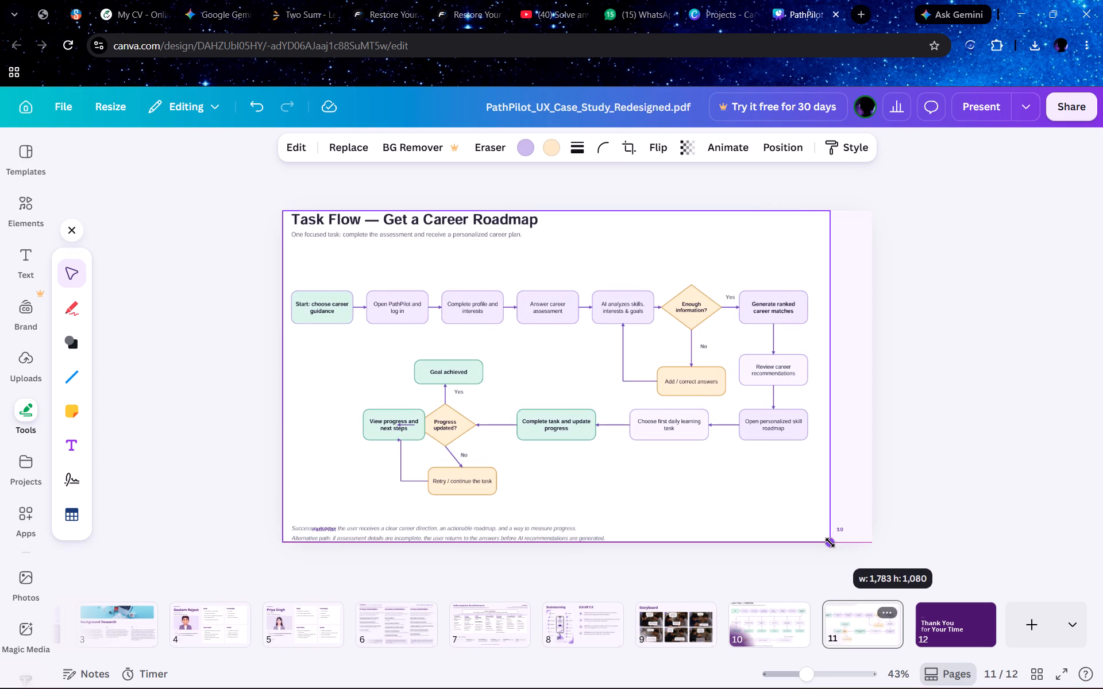
left_click_drag(830, 543, 839, 545)
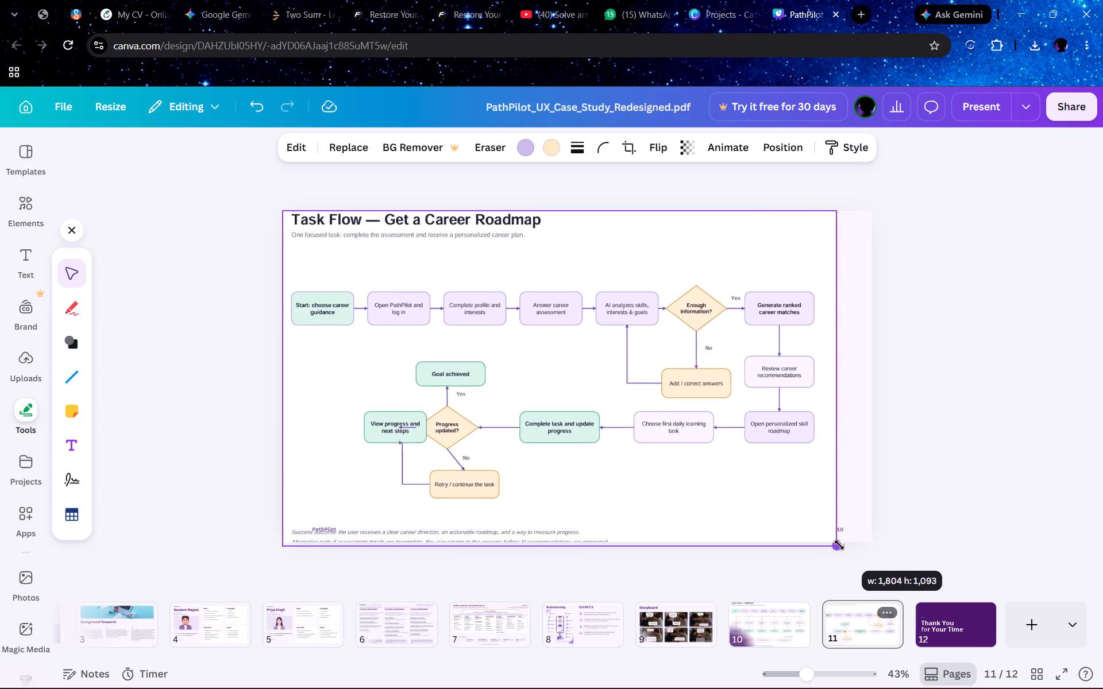
left_click_drag(839, 545, 867, 550)
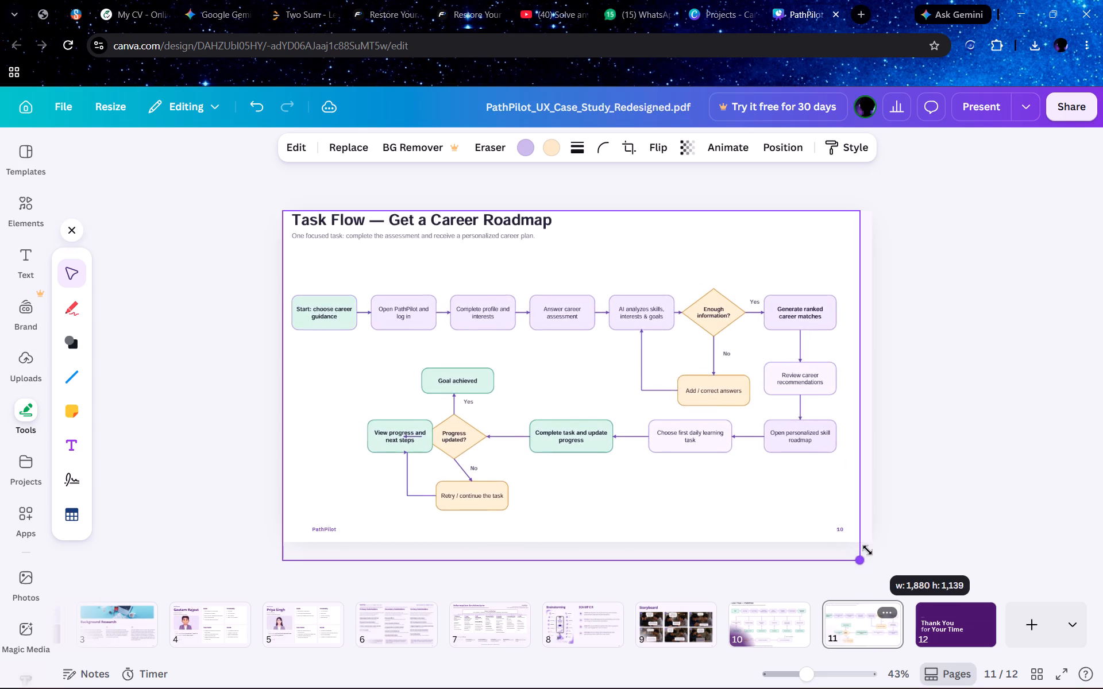
left_click_drag(867, 550, 884, 552)
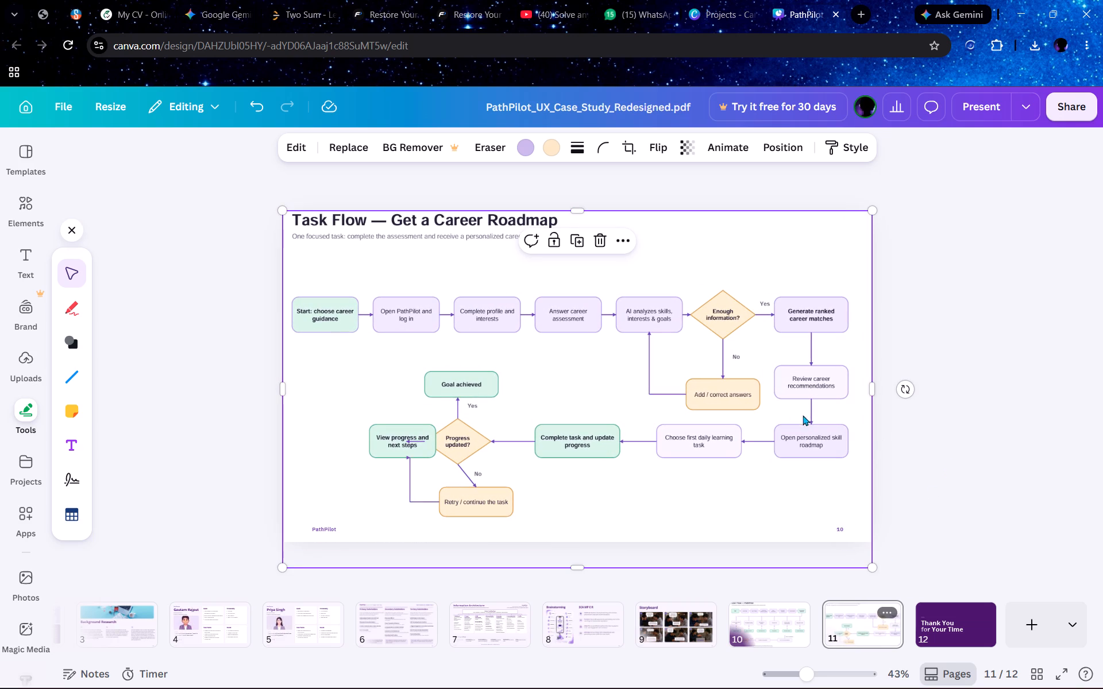
left_click(782, 411)
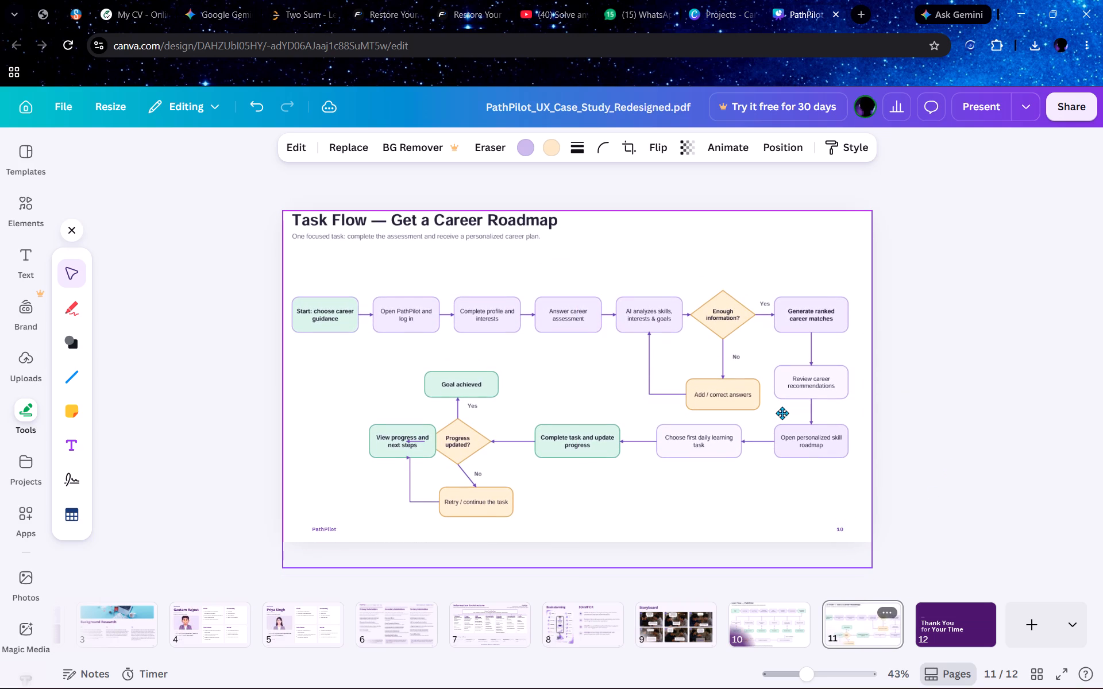
left_click(946, 427)
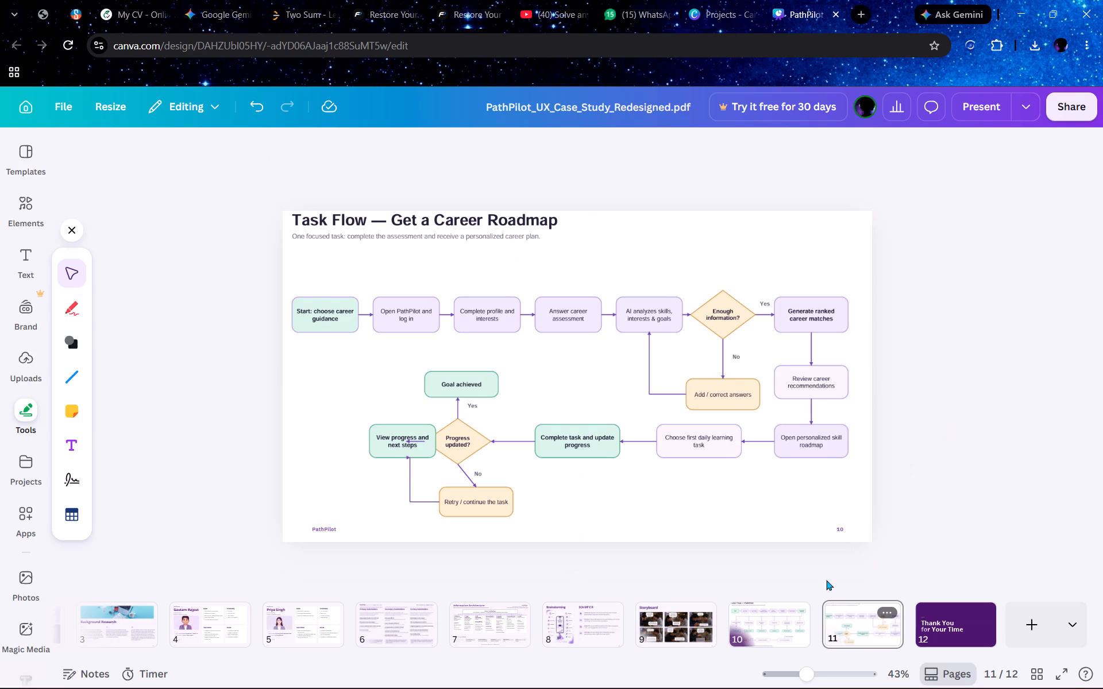
Compare with pages 10 and 9, and enlarge page 11's Task Flow image slightly past the page edges, to about 1,959 × 1,187.
left_click(778, 623)
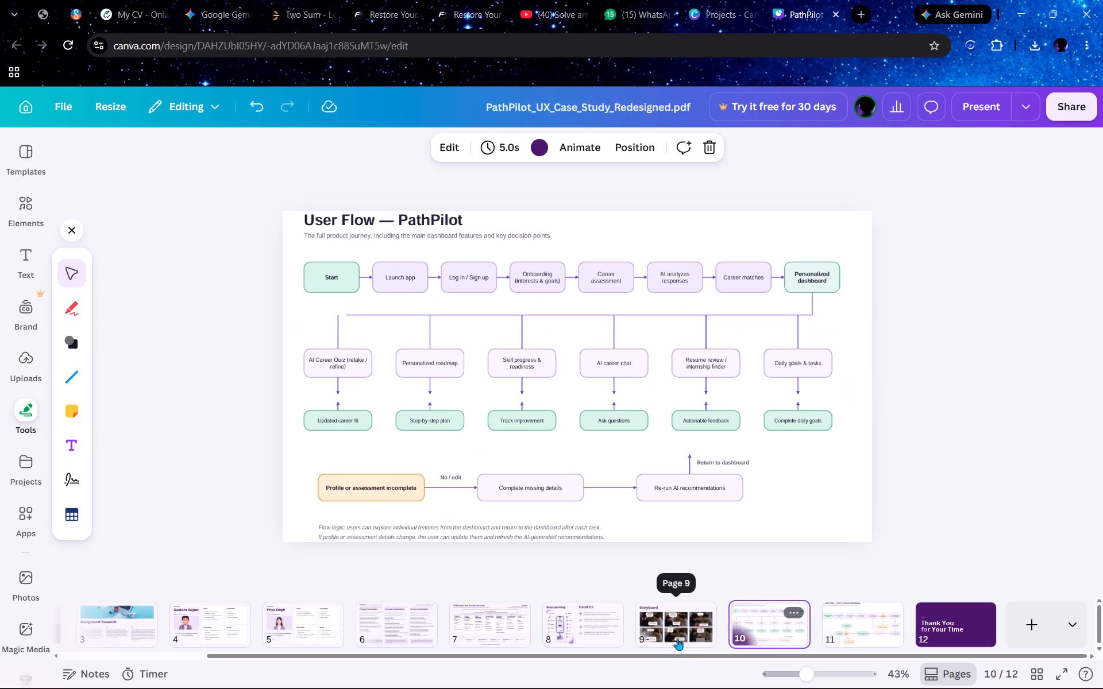
left_click(678, 634)
left_click(851, 633)
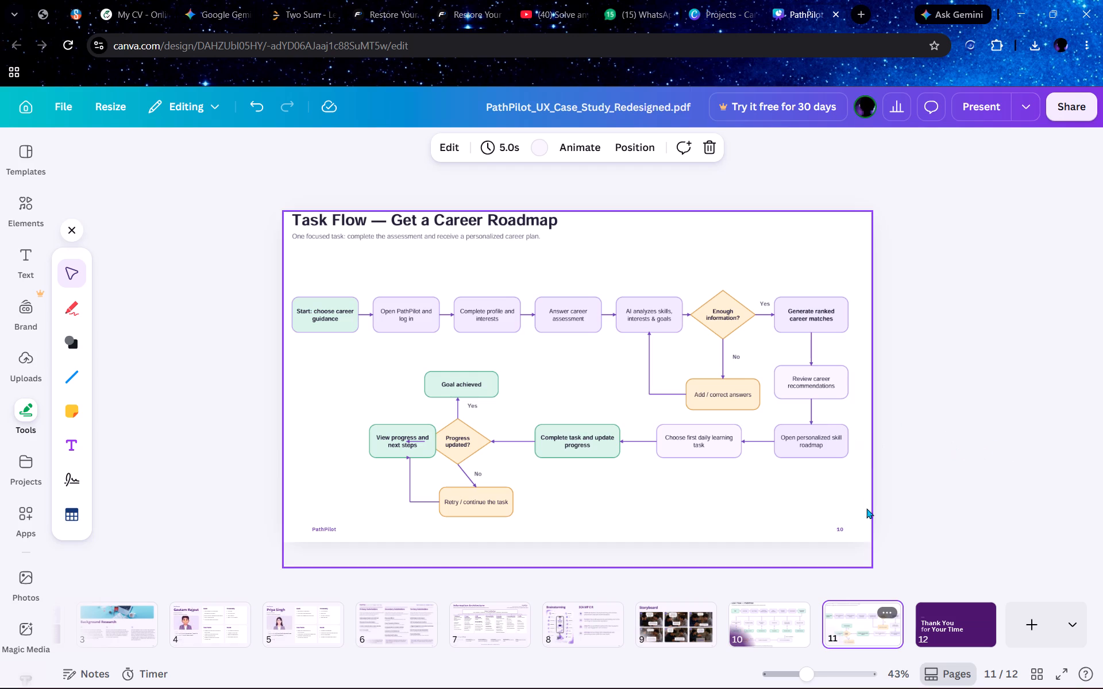
left_click(848, 526)
left_click_drag(874, 566, 888, 568)
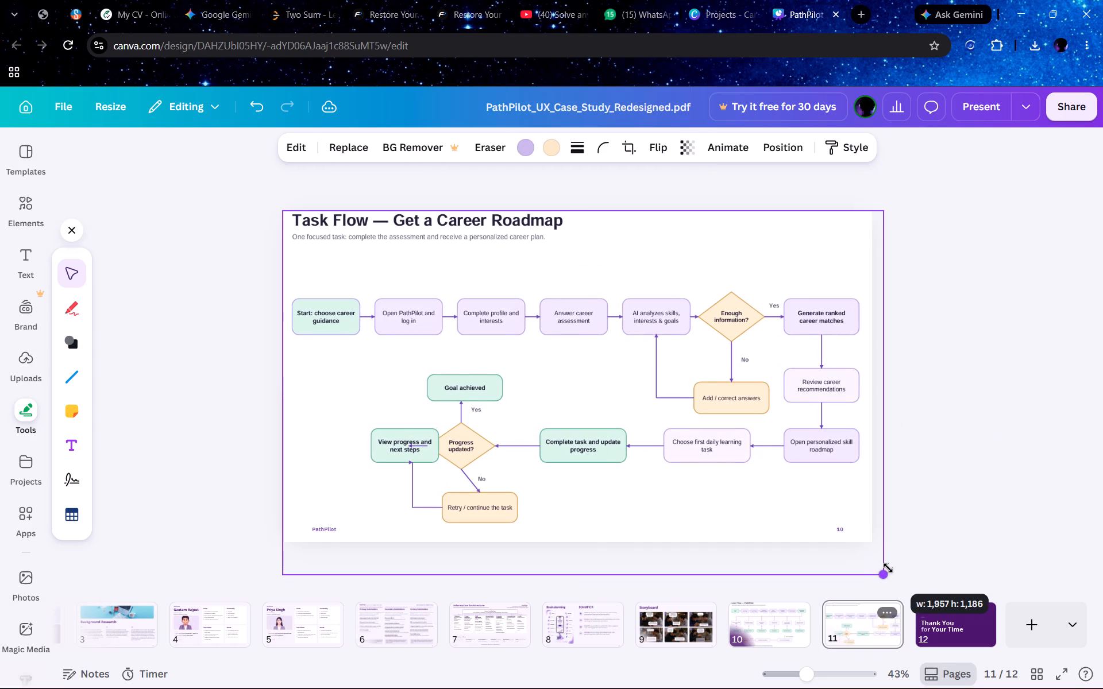
left_click_drag(888, 568, 889, 568)
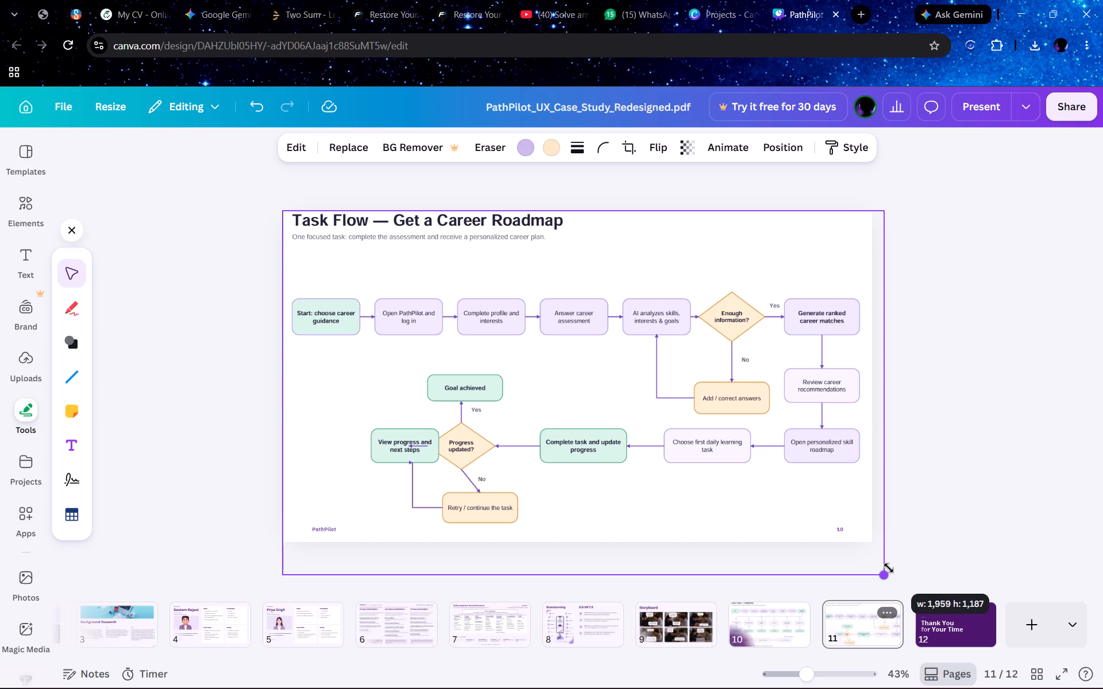
left_click_drag(889, 568, 888, 568)
left_click(936, 539)
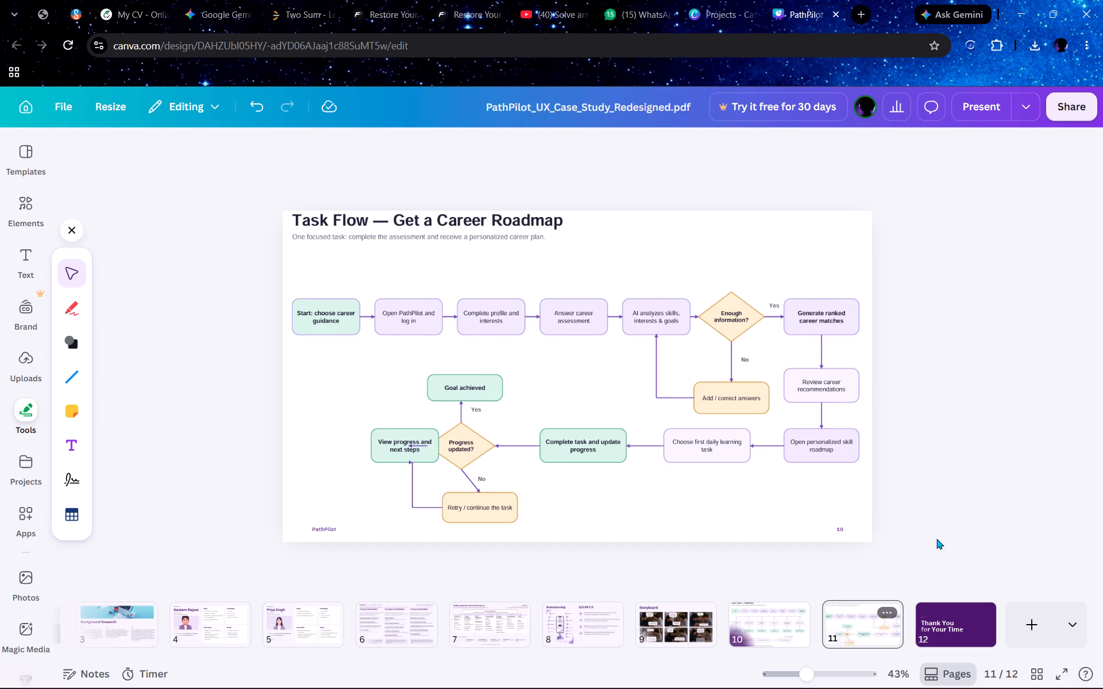
Review the Thank You, Task Flow, User Flow, Brainstorming and Information Architecture pages.
left_click(938, 618)
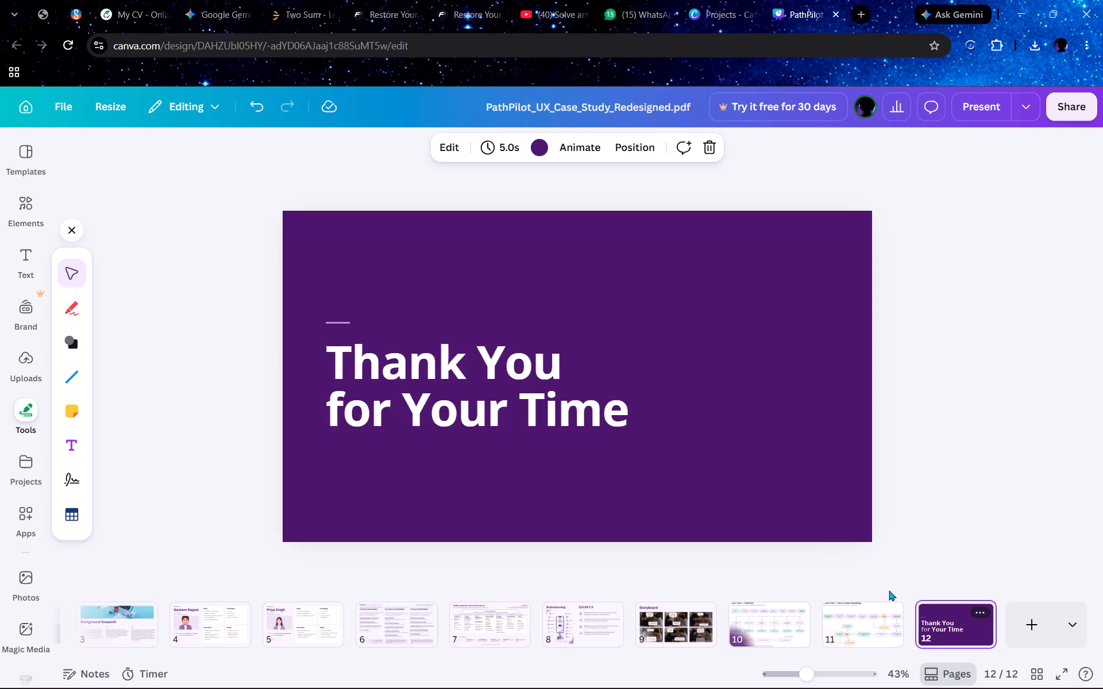
left_click(846, 628)
left_click(768, 624)
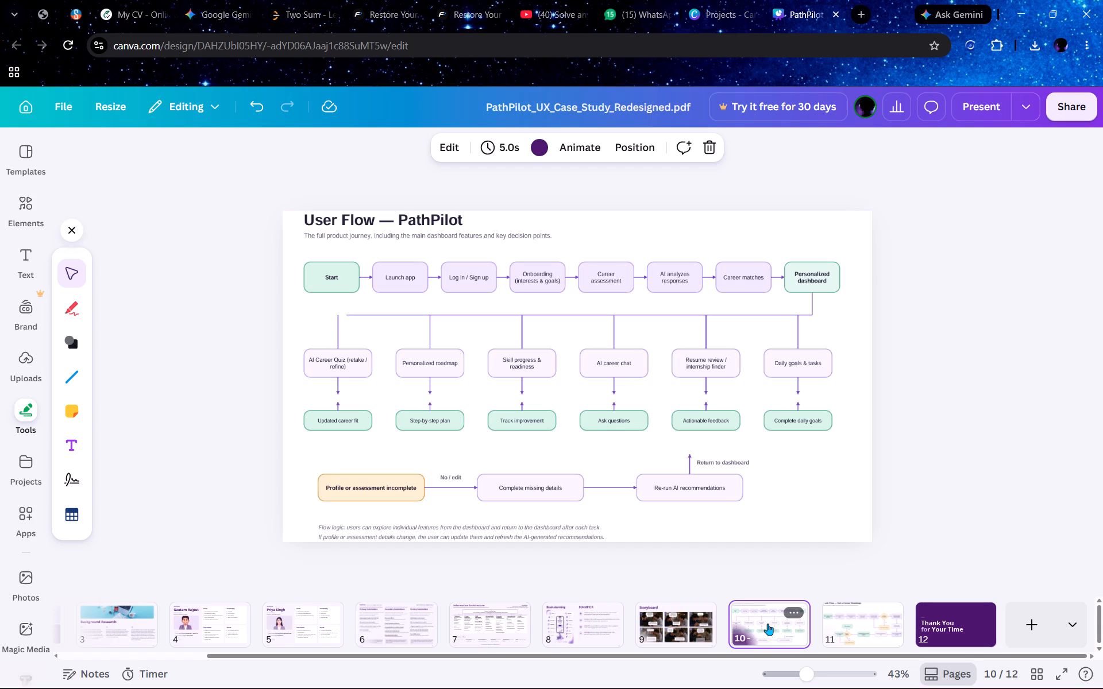
left_click(887, 612)
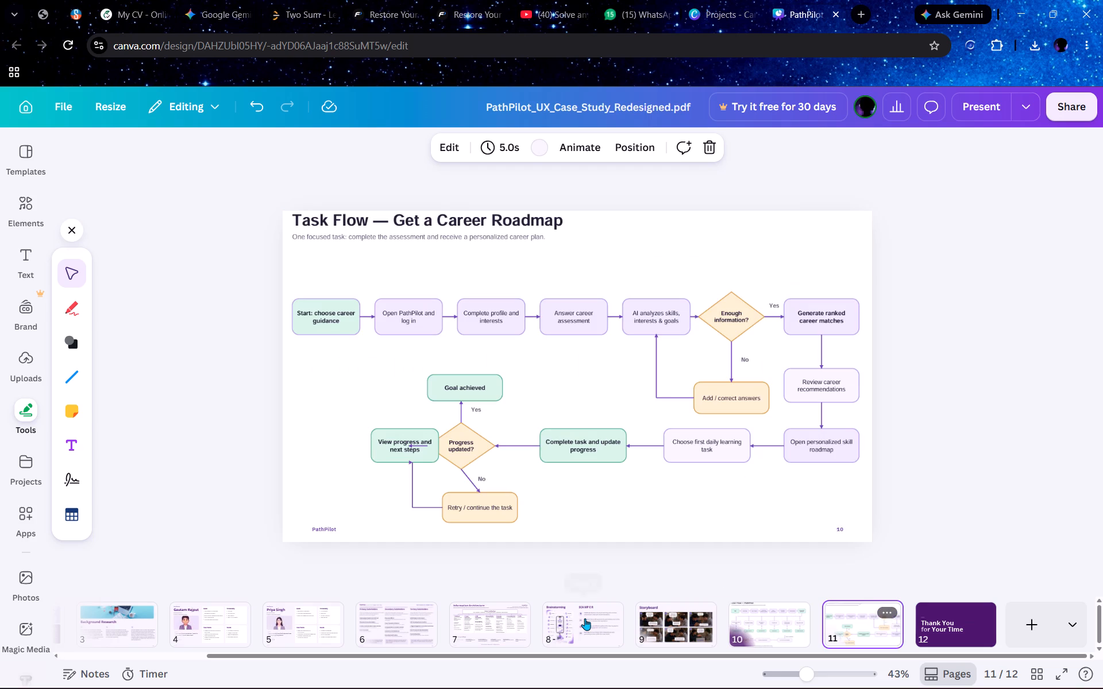
left_click(585, 618)
left_click(475, 615)
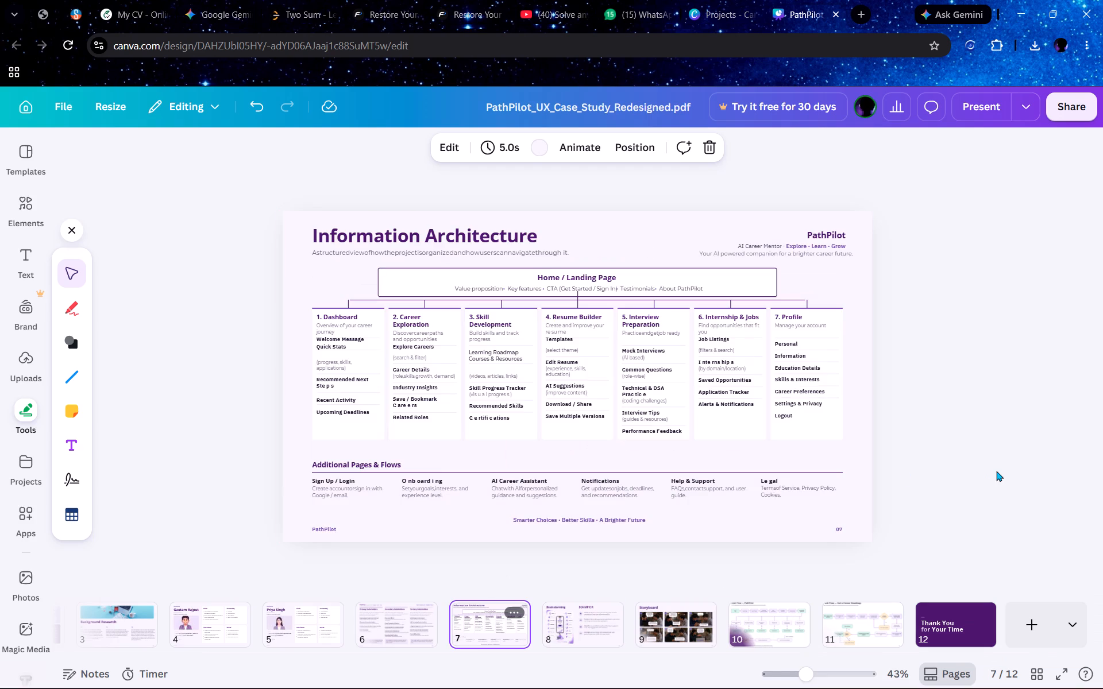
Save the PathPilot case study design.
left_click(997, 467)
key("ctrl+s")
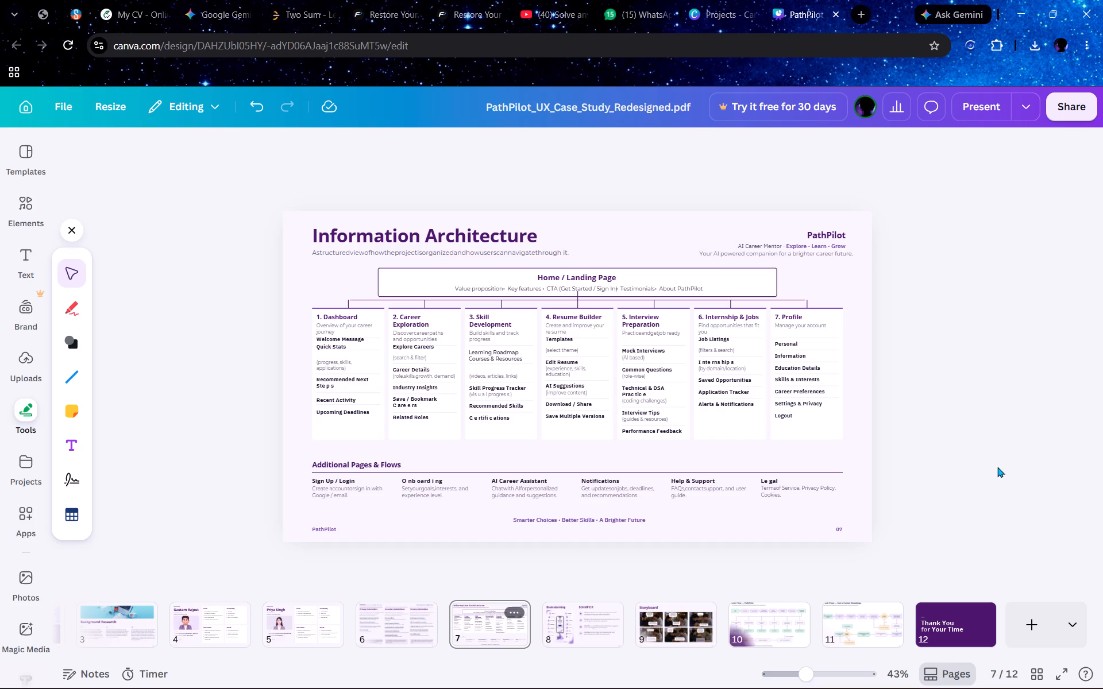
Close the Edge window with the flow diagrams PDF and the File Explorer window showing Downloads.
key("alt+Tab")
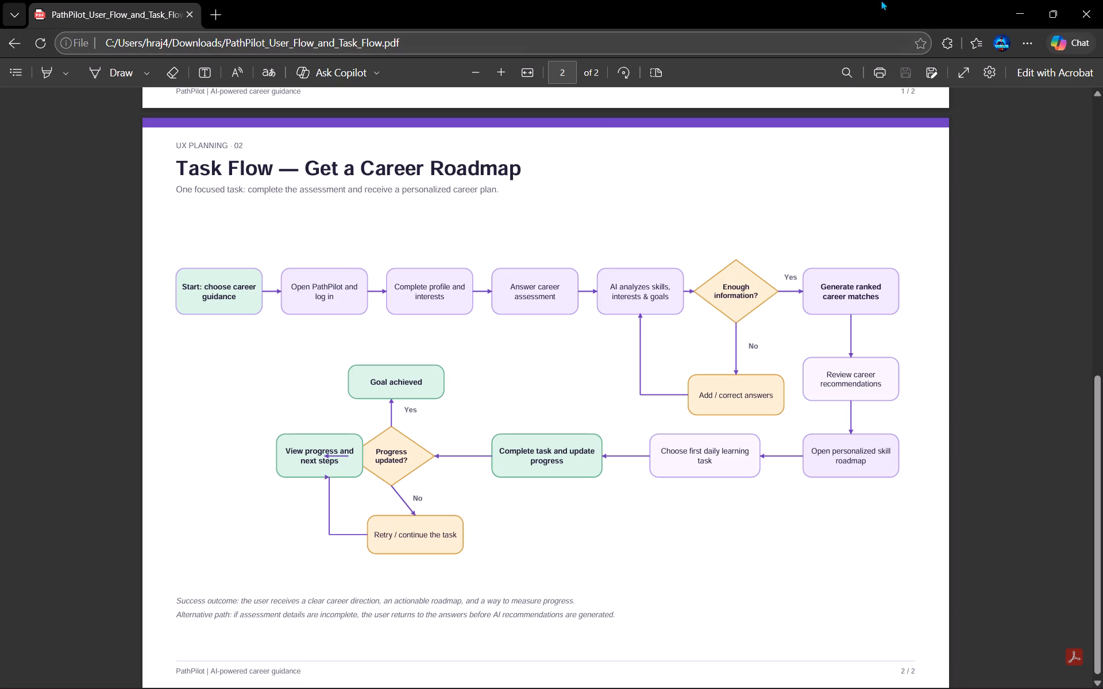
left_click(1102, 0)
key("alt+Tab")
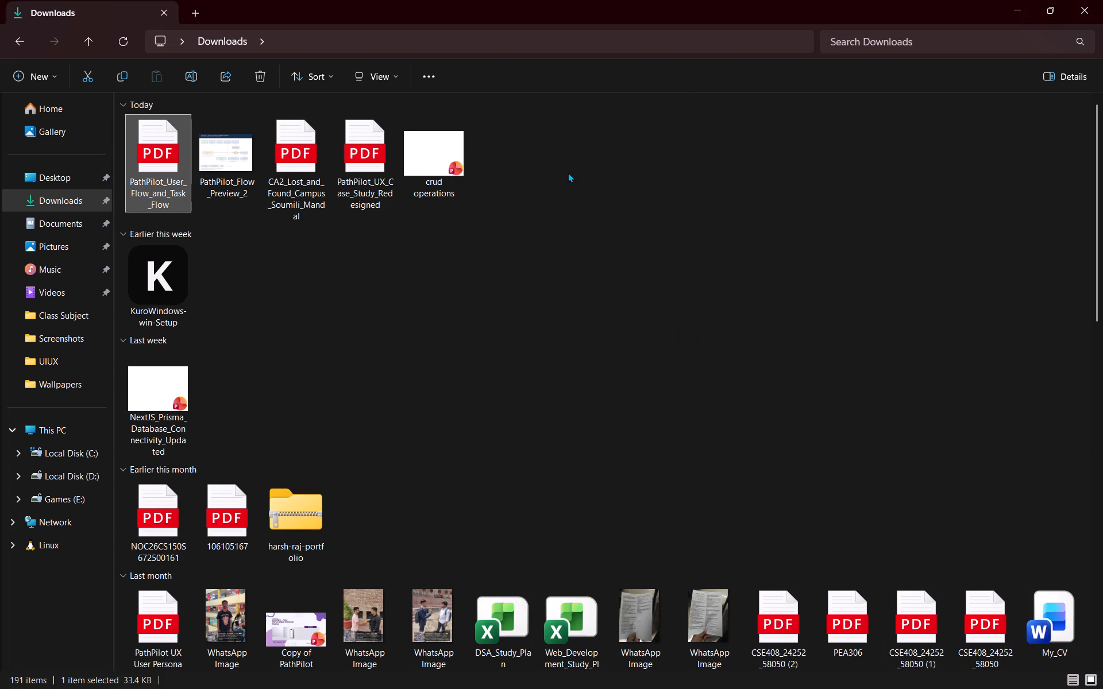
left_click(1102, 0)
Switch to the desktop and turn on the display of desktop icons.
key("super+d")
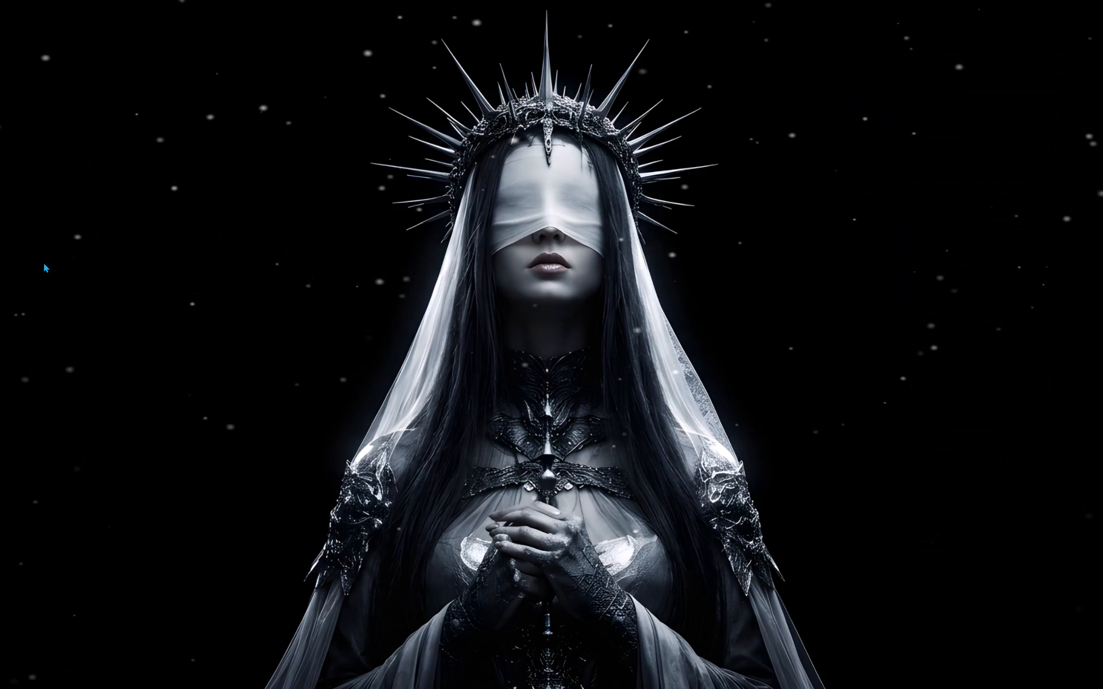
left_click(194, 390)
right_click(194, 390)
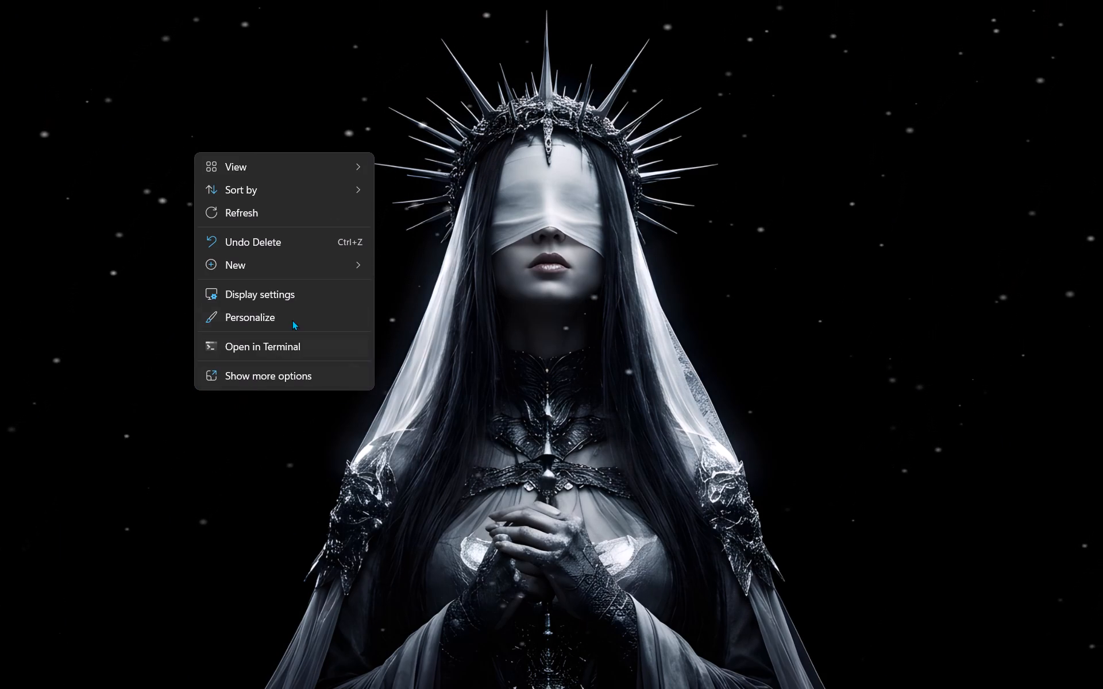
left_click(263, 373)
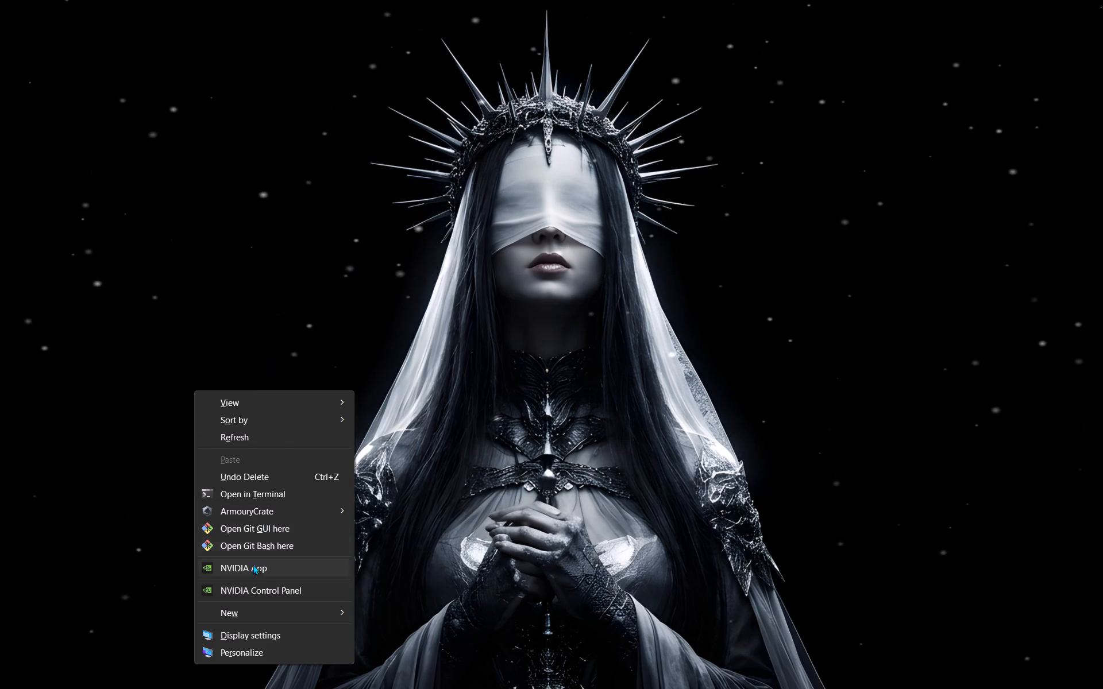
left_click(303, 401)
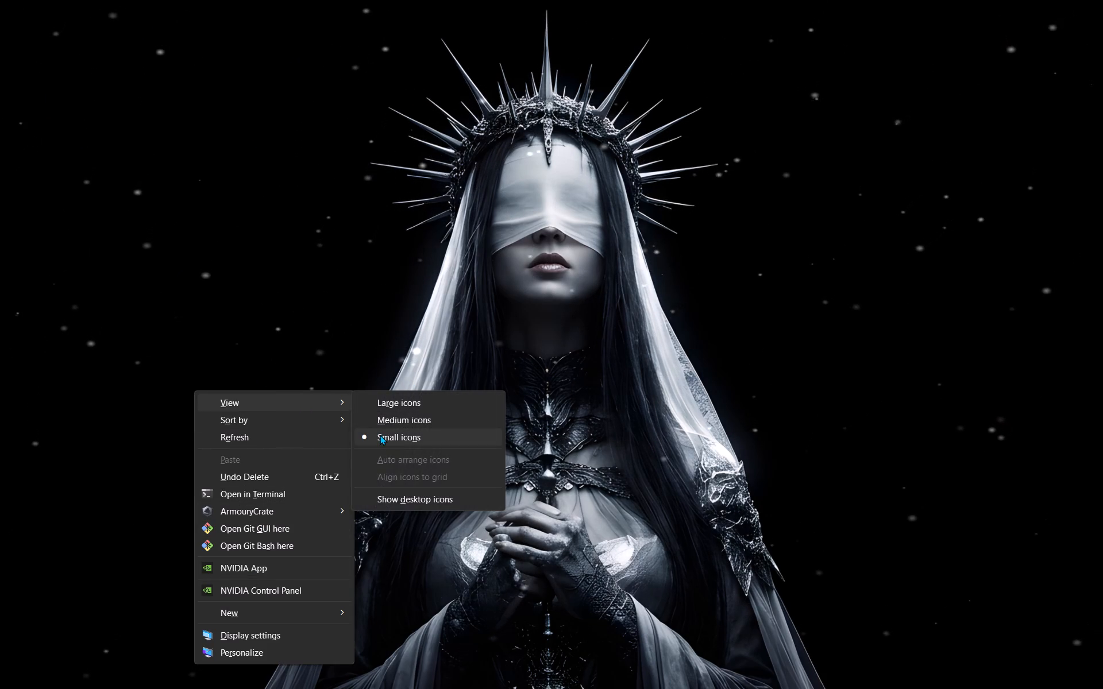
left_click(377, 499)
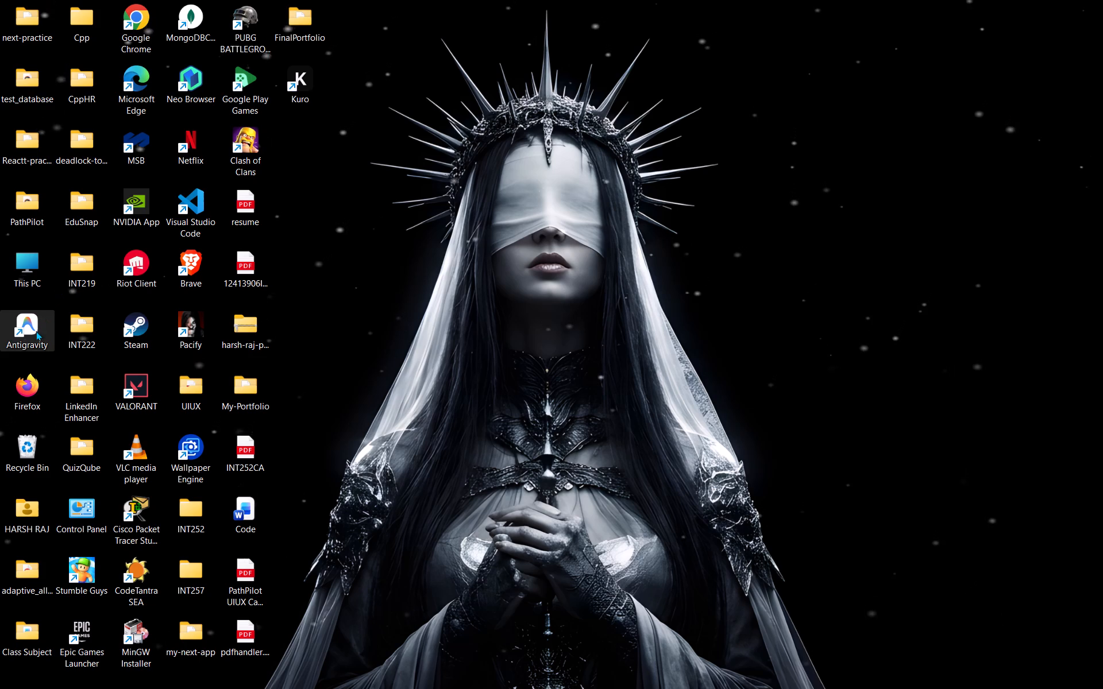
Open the Recycle Bin, and check the Canva Information Architecture page and the Downloads folder alongside it.
double_click(22, 459)
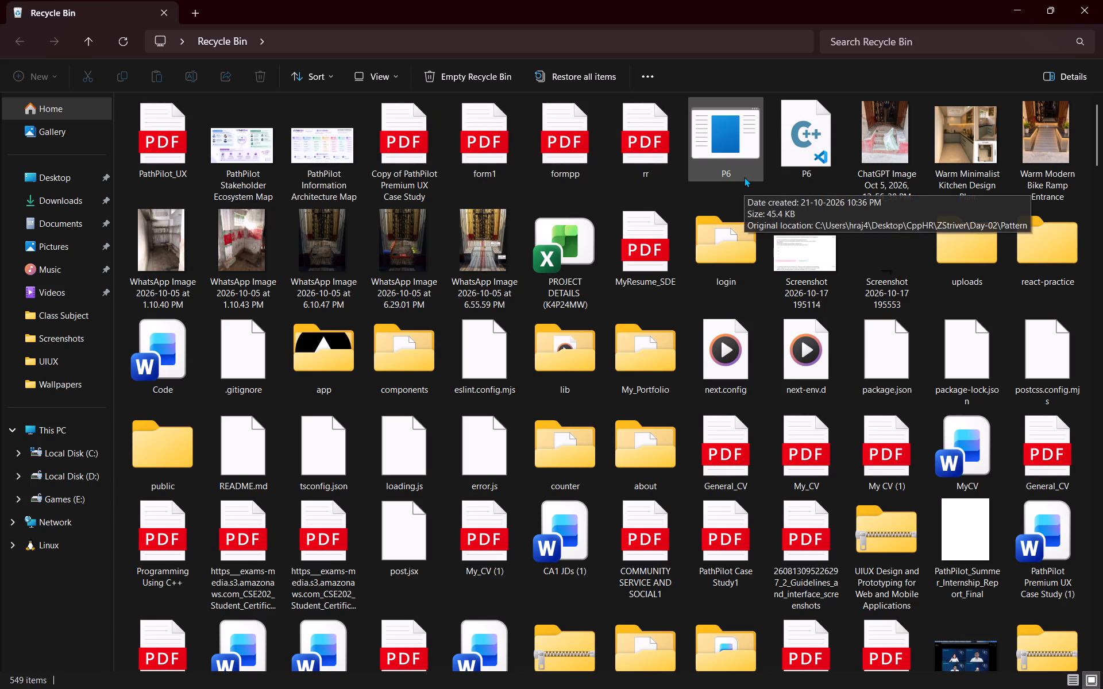
scroll(744, 177, "down", 6)
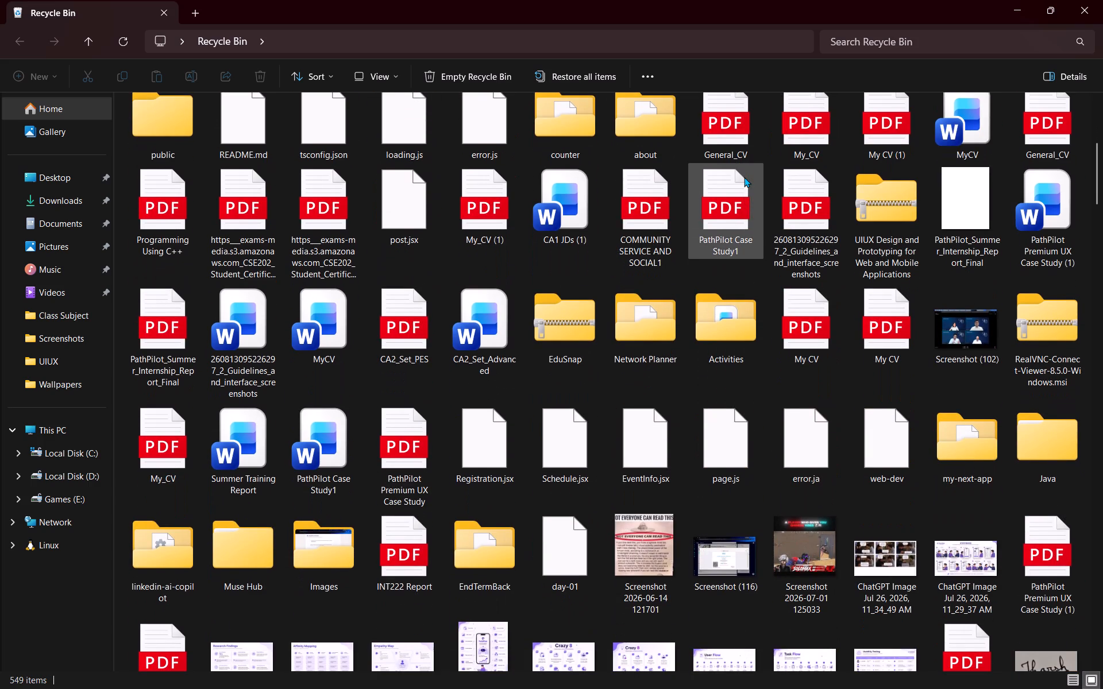
key("alt+Tab")
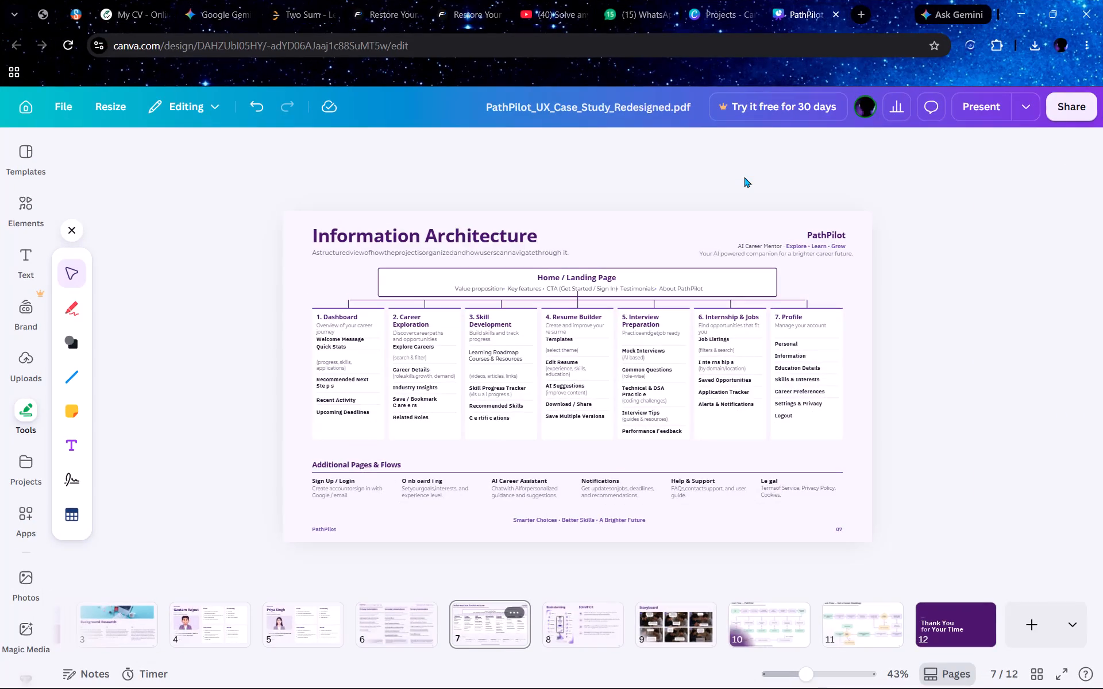
key("super+e")
left_click(61, 204)
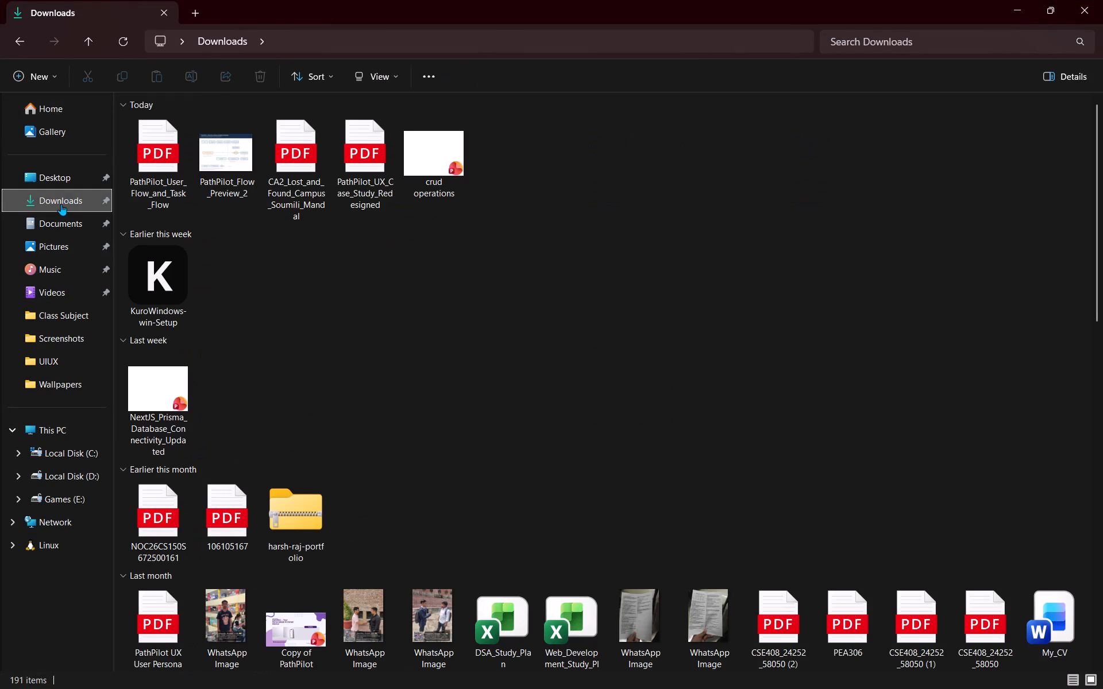
key("alt+Tab")
key("alt+Tab")
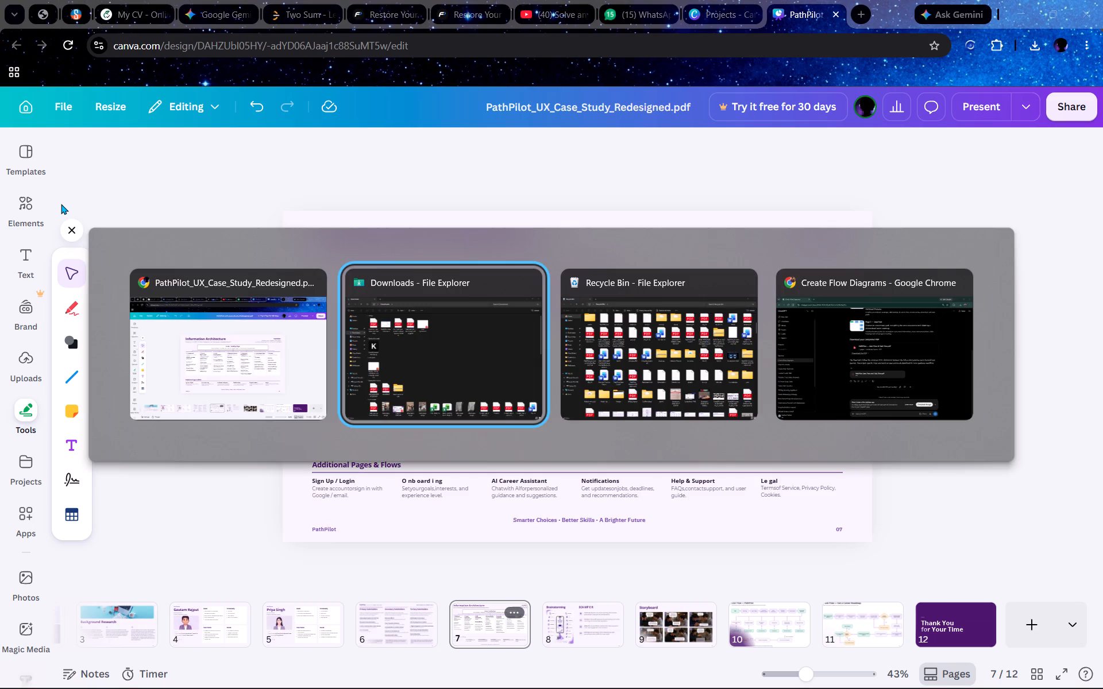
key("alt+Tab")
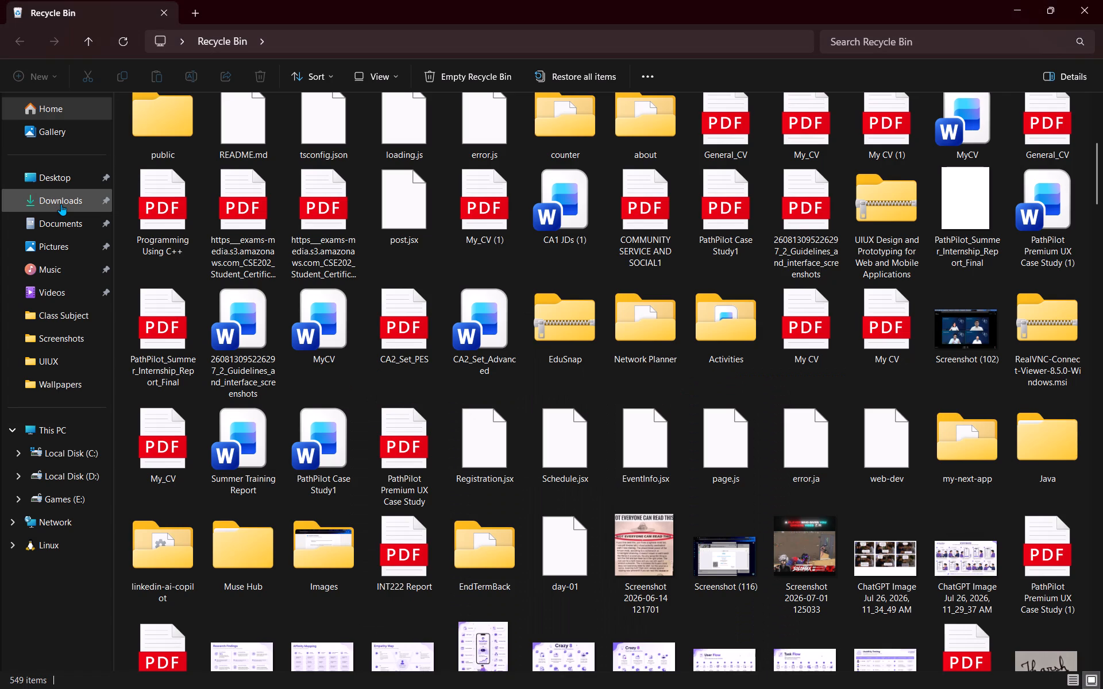
scroll(61, 204, "up", 6)
scroll(354, 227, "up", 2)
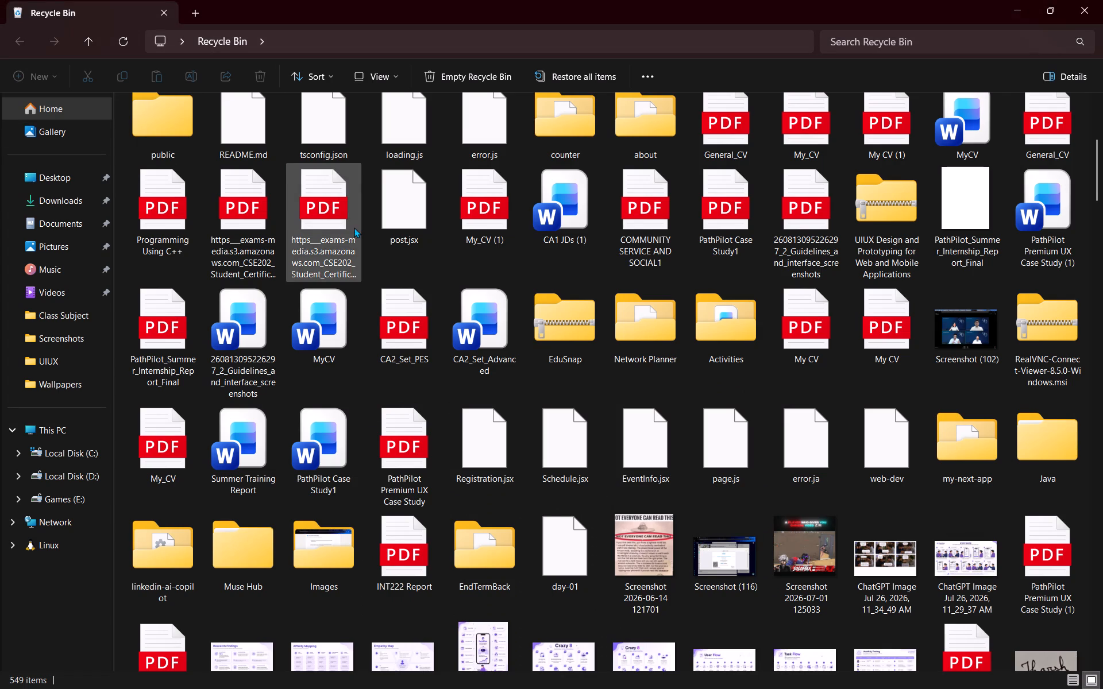
scroll(354, 227, "up", 6)
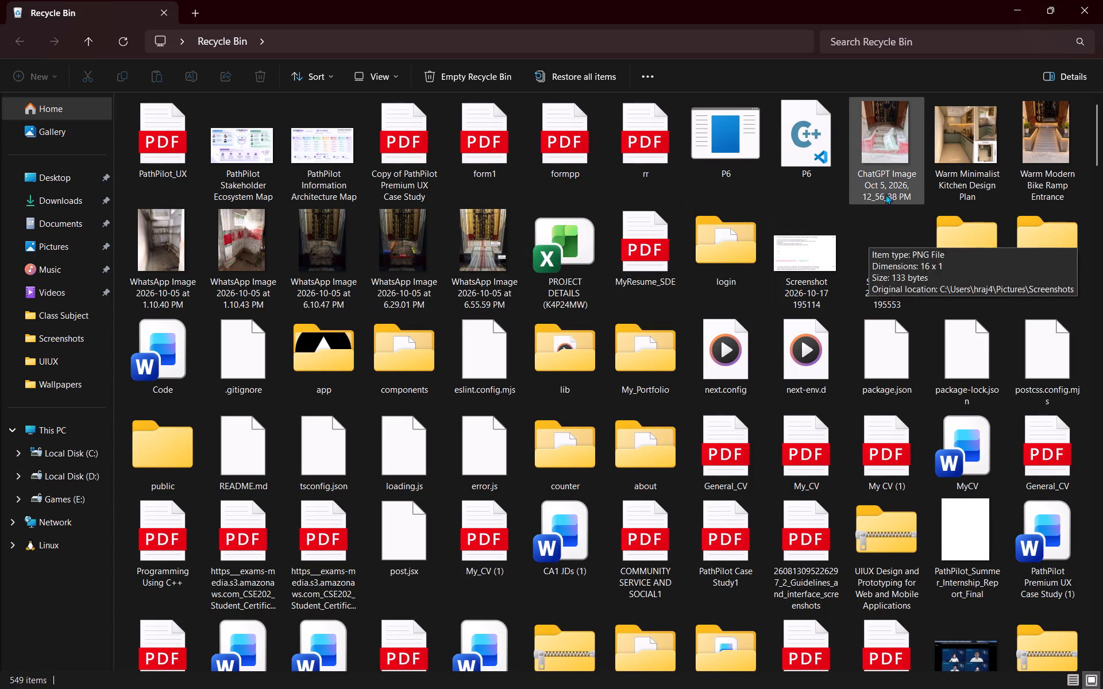
scroll(893, 182, "down", 9)
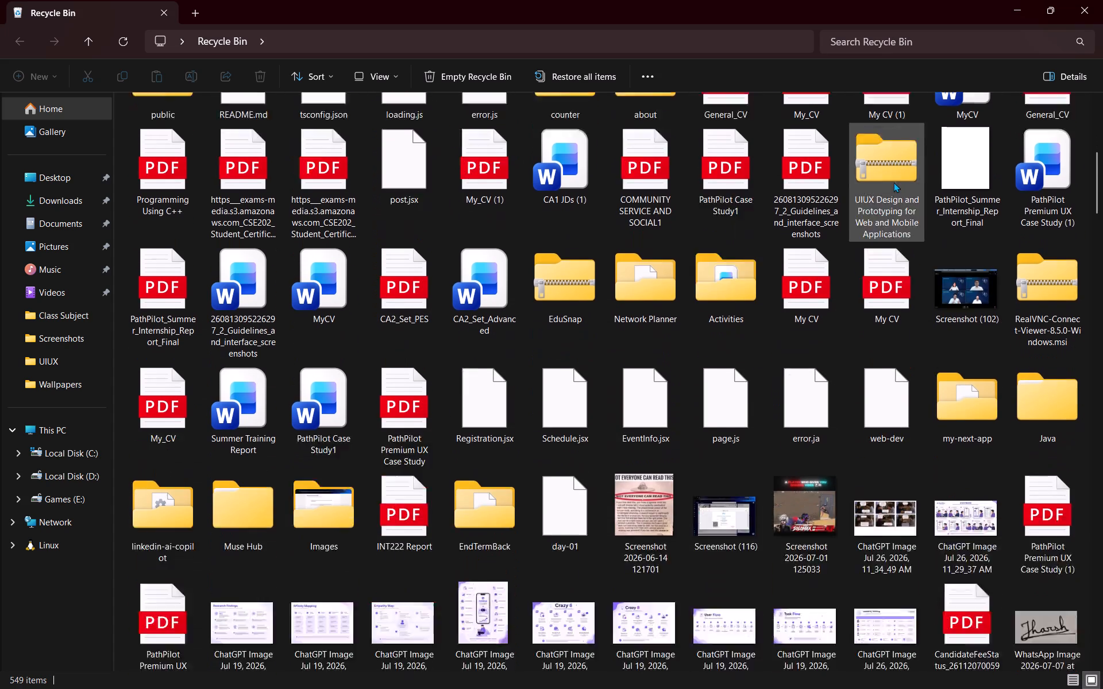
scroll(893, 182, "down", 2)
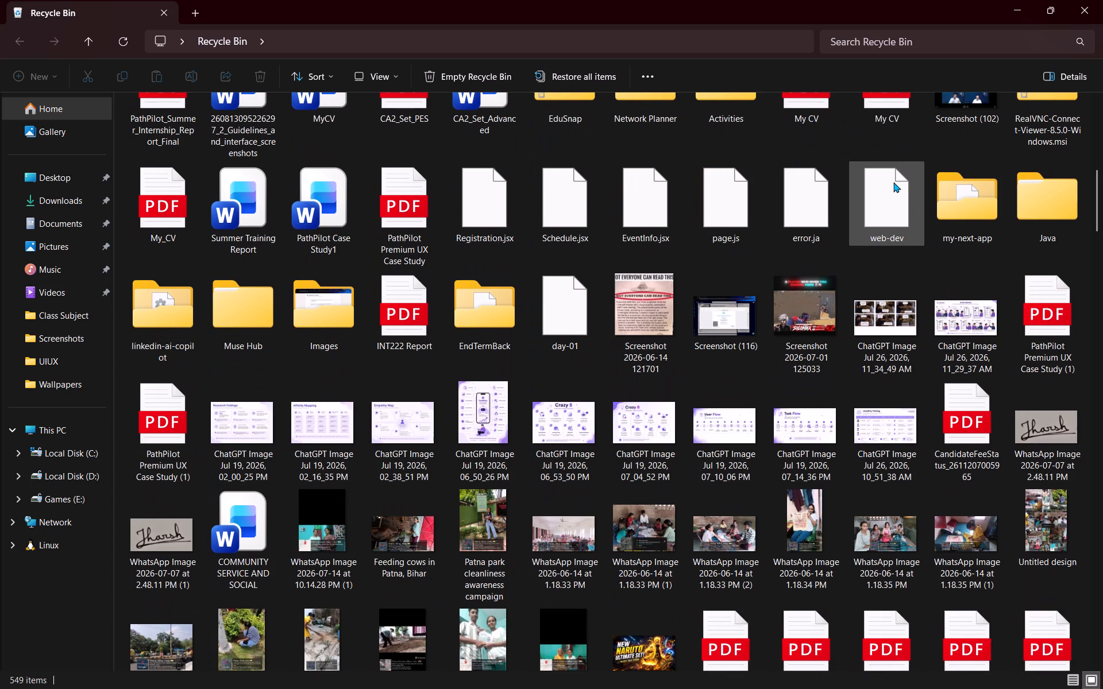
scroll(893, 182, "down", 6)
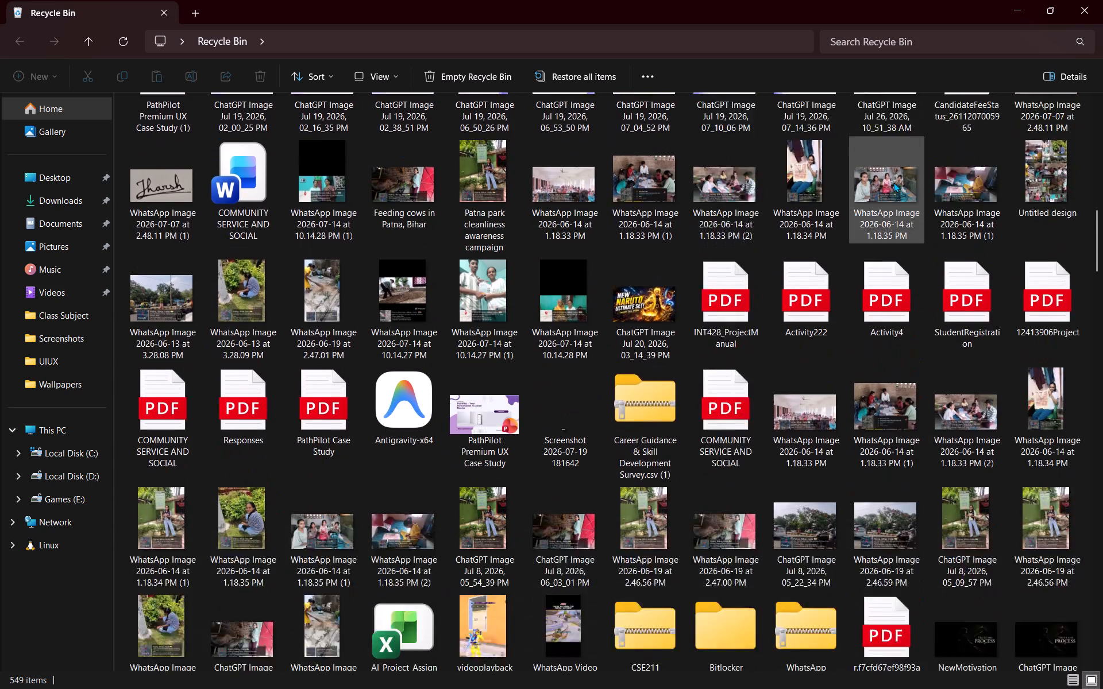
scroll(893, 182, "down", 1)
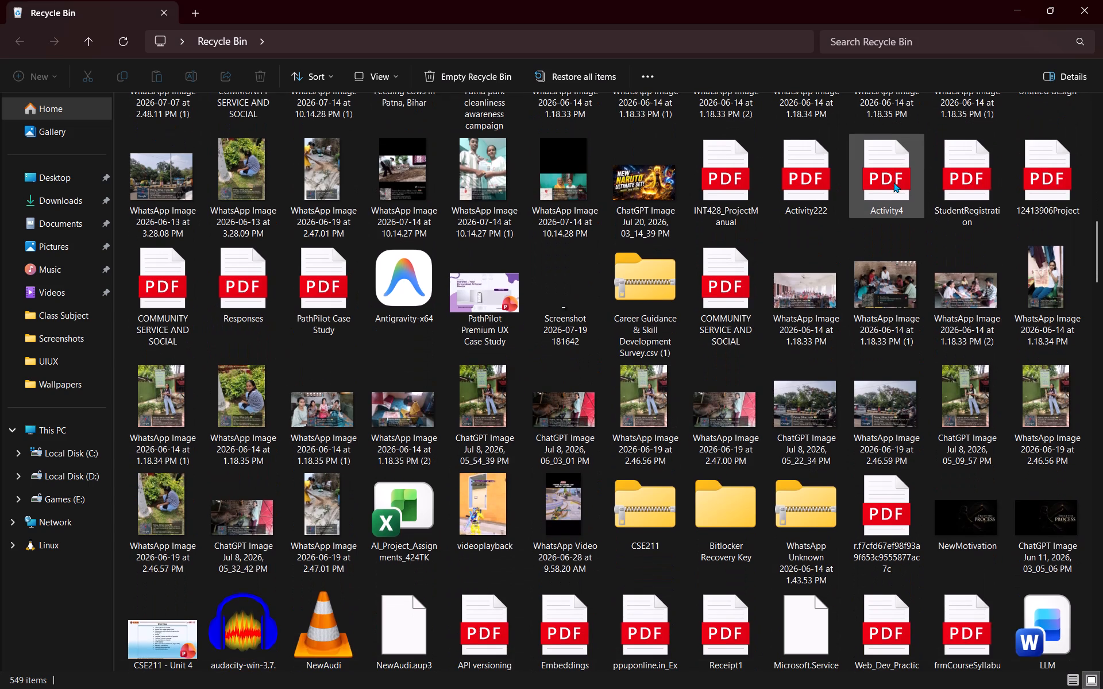
scroll(893, 182, "right", 5)
scroll(893, 182, "down", 5)
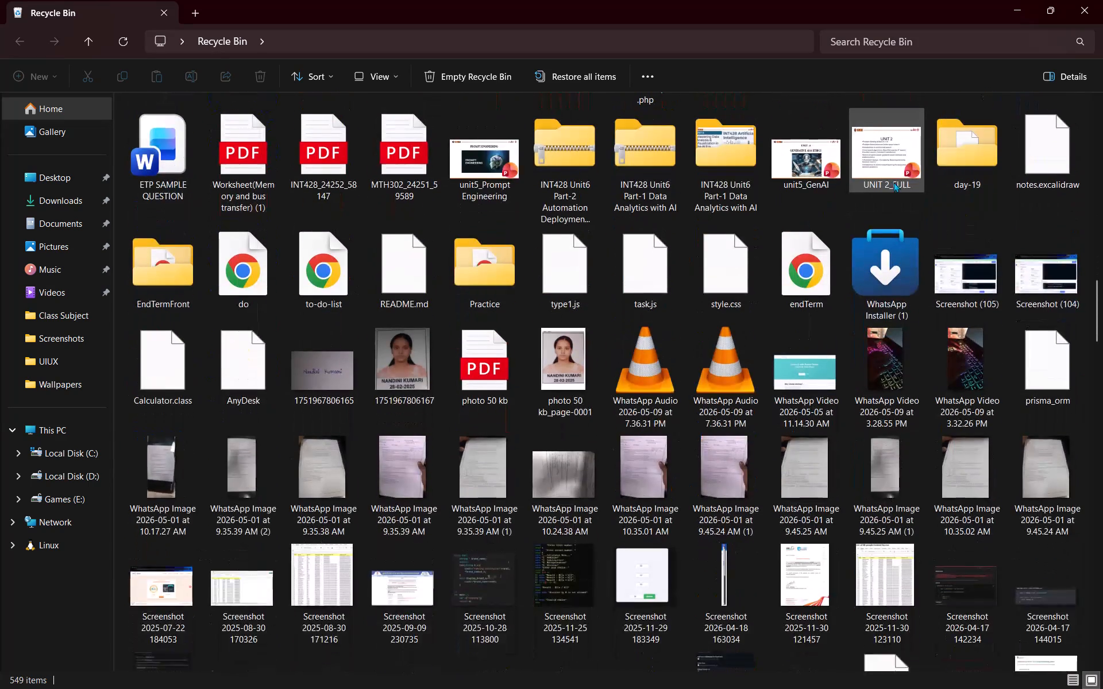
scroll(893, 182, "down", 7)
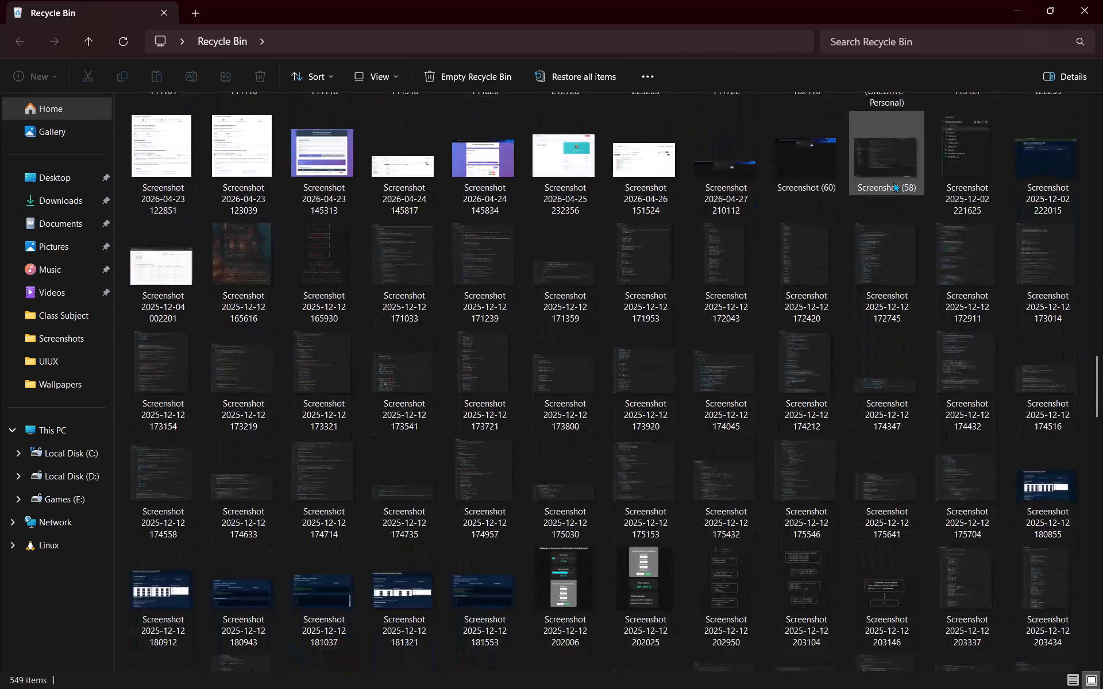
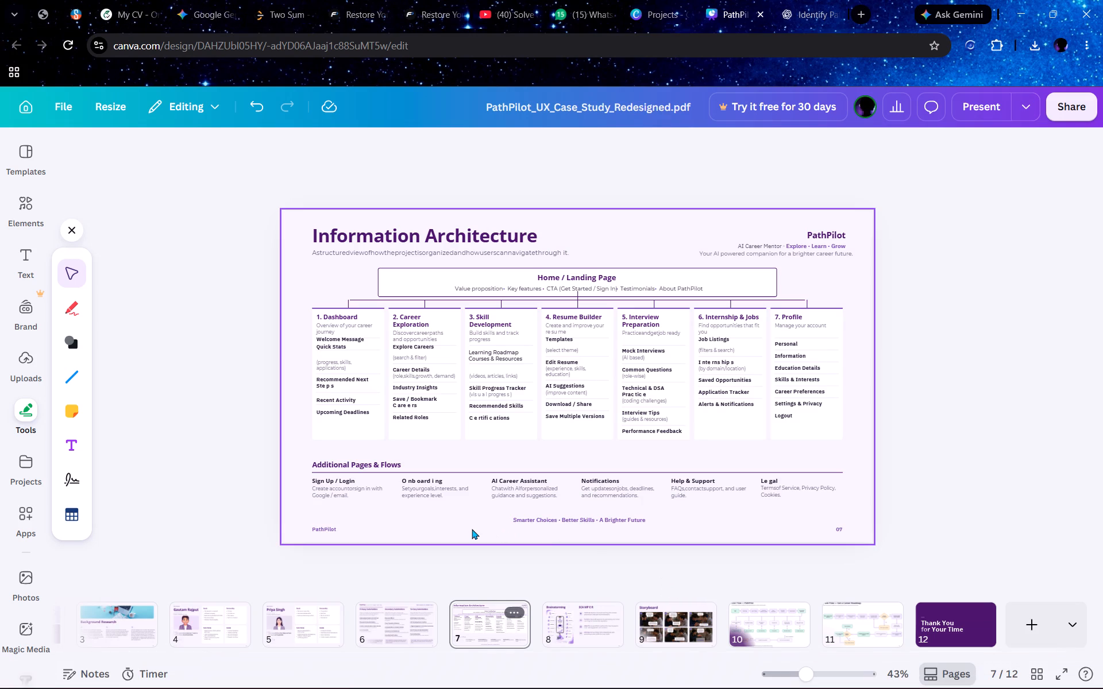
double_click(773, 480)
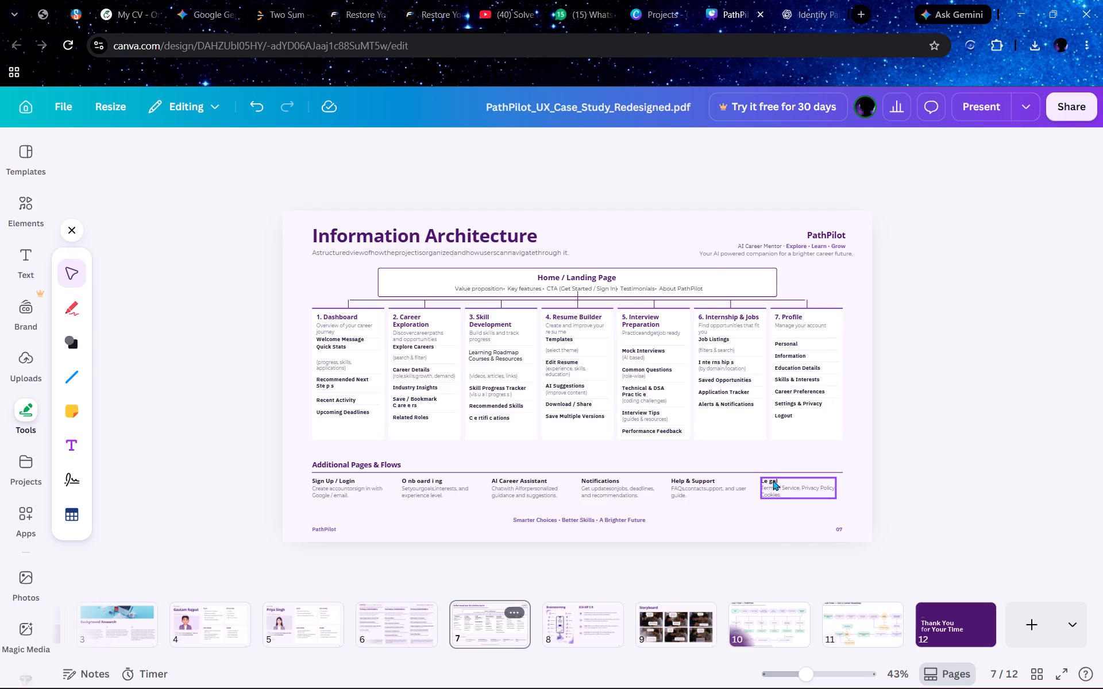
left_click(770, 480)
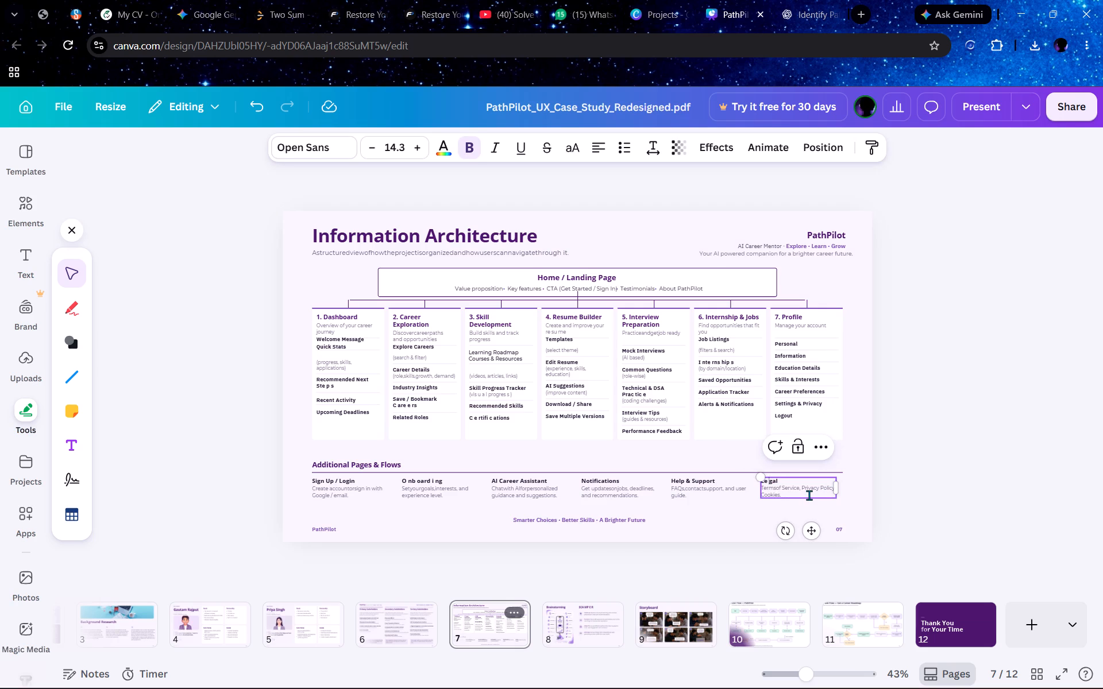
key("BackSpace")
left_click(888, 518)
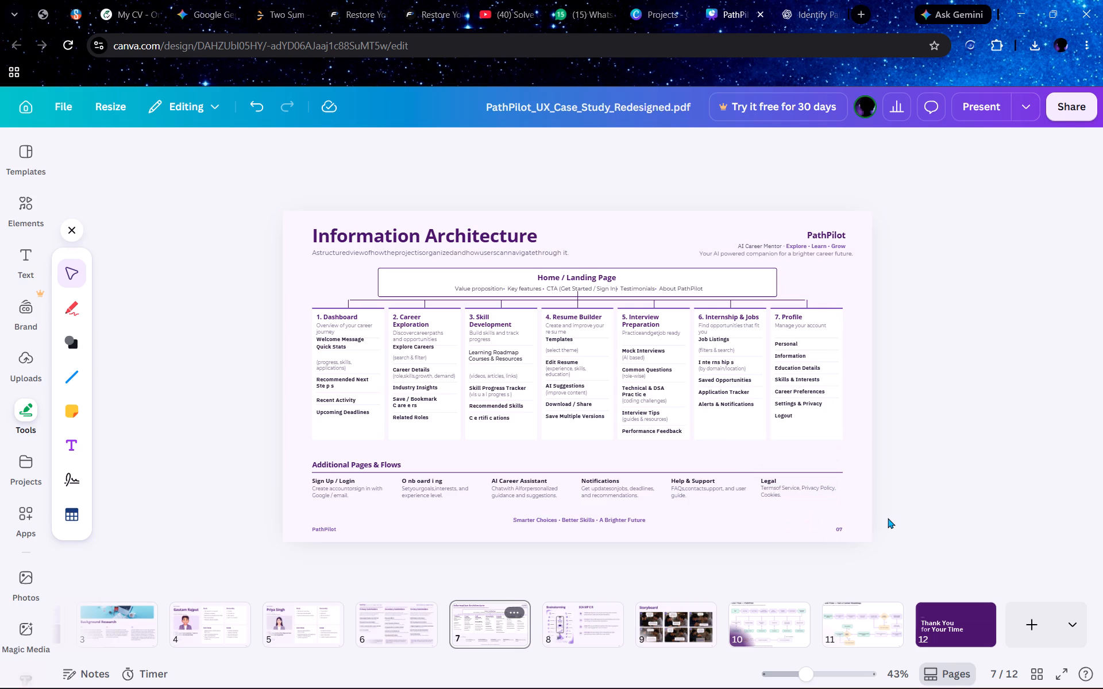
Remove the stray spaces from the second heading under Additional Pages & Flows so it reads "Onboarding".
double_click(423, 480)
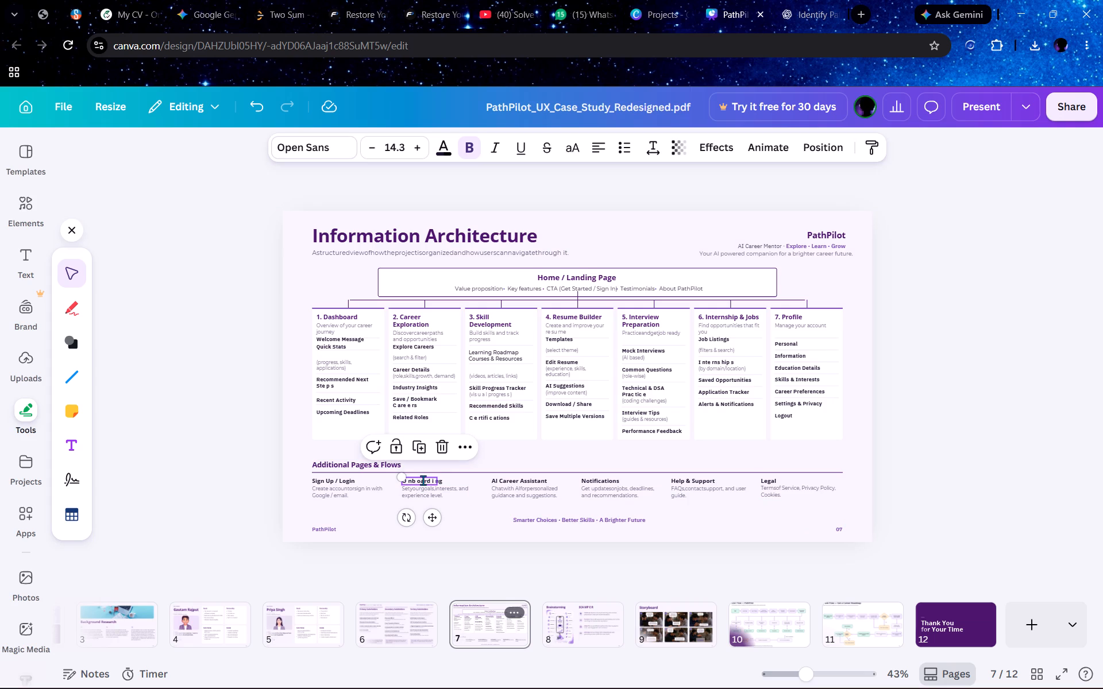
left_click(423, 480)
key("Right")
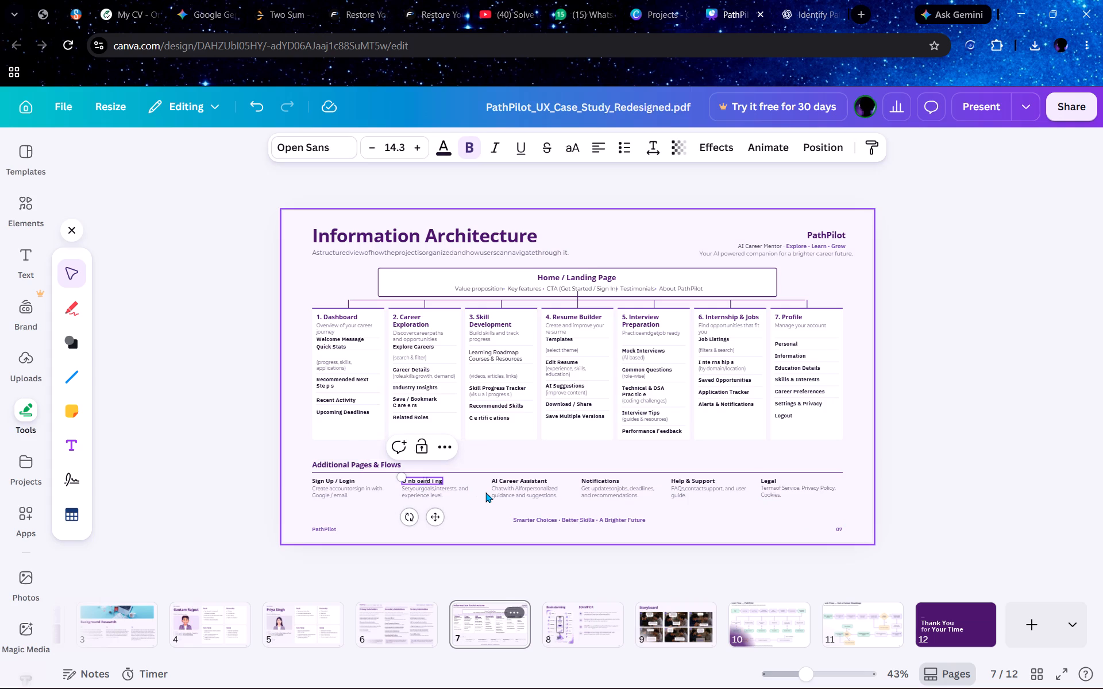
key("Right")
key("Right")
key("BackSpace")
key("Right")
key("Right")
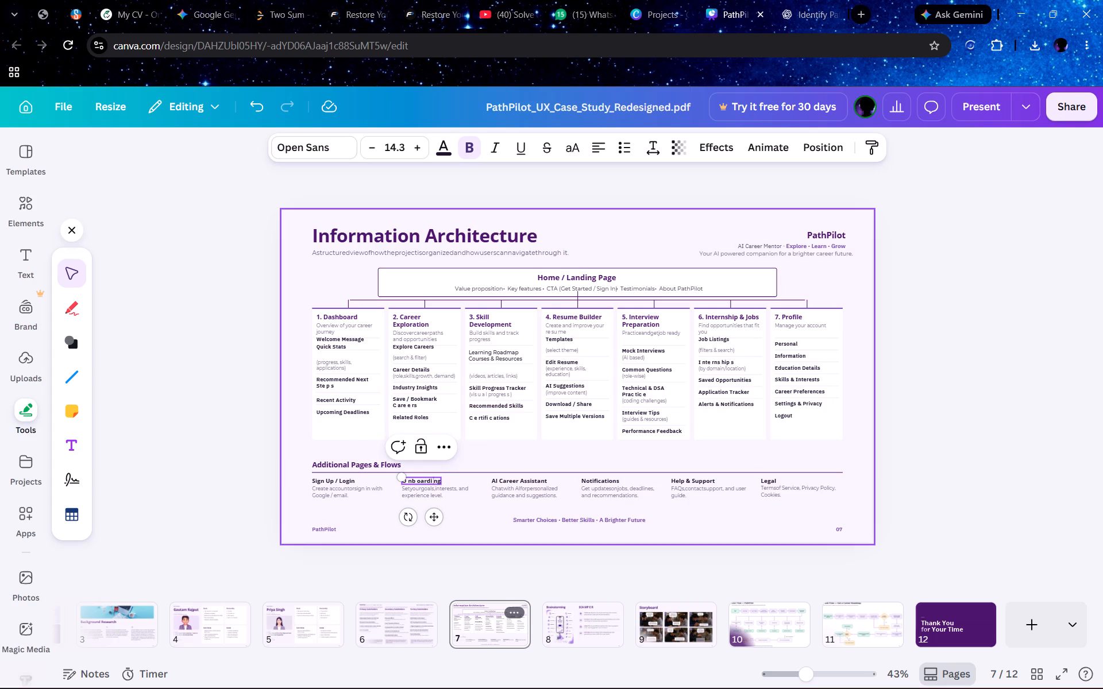
key("BackSpace")
key("Left")
key("Left")
key("Left")
key("Left")
key("Left")
key("BackSpace")
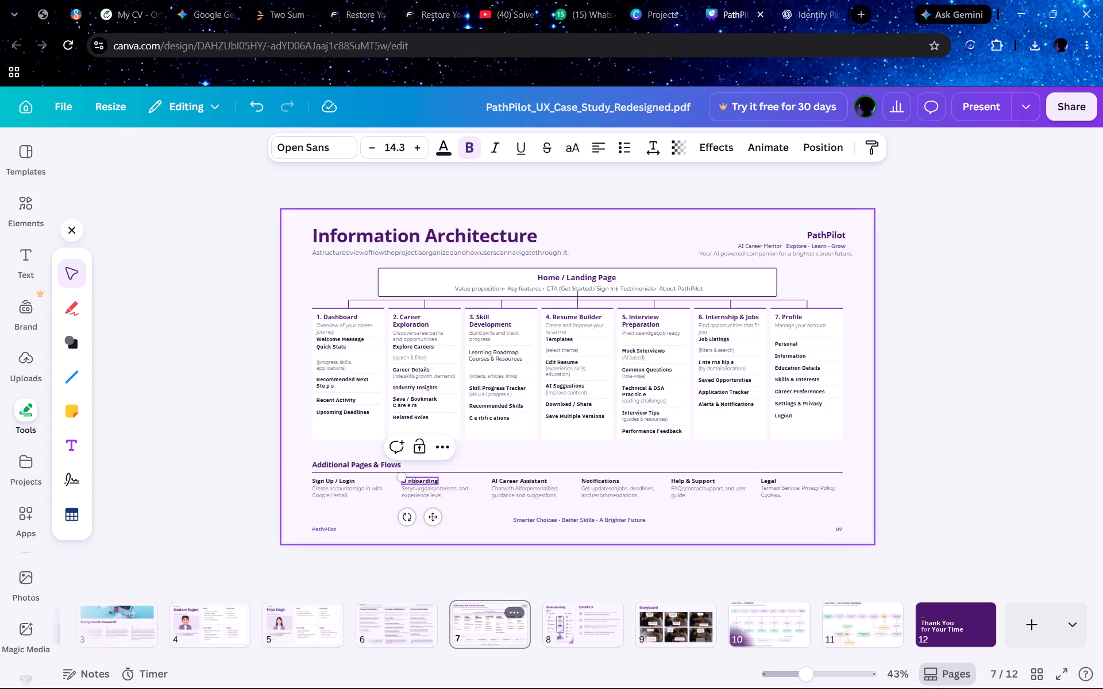
key("Left")
key("Left")
key("BackSpace")
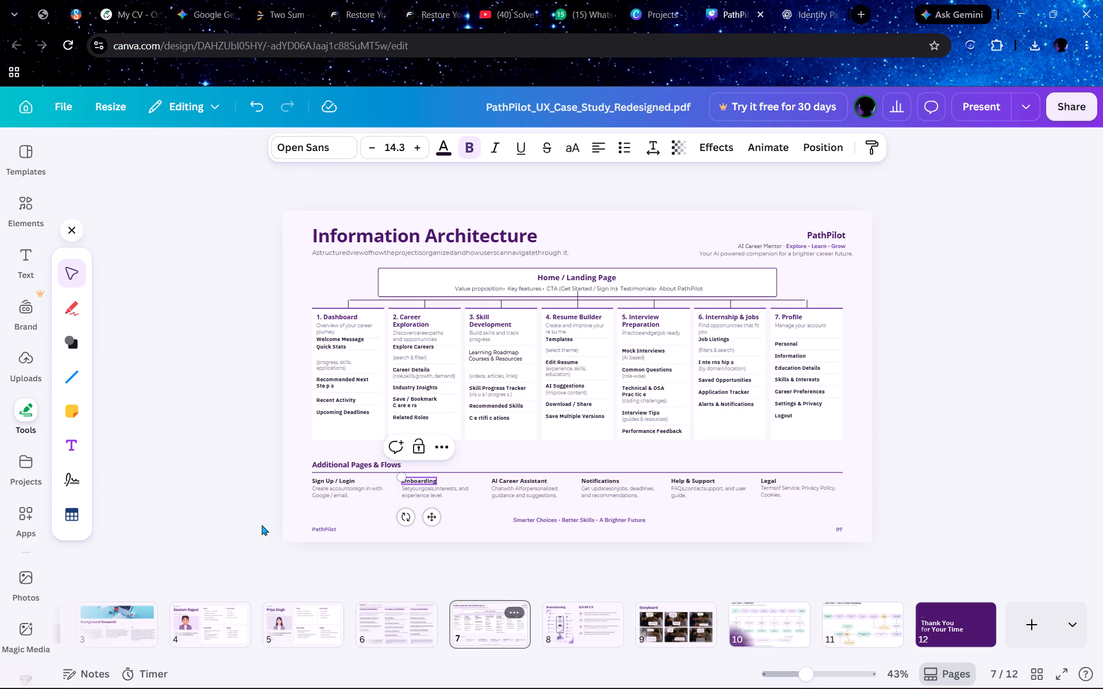
left_click(259, 524)
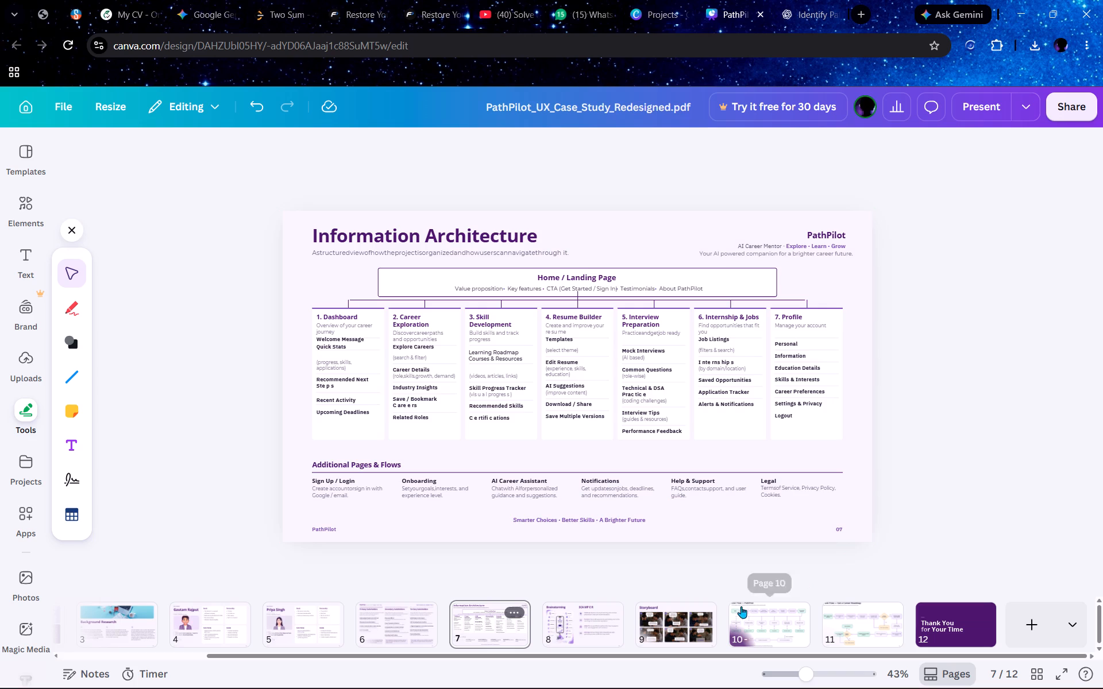
Select the Information Architecture page among the page thumbnails and save the design.
left_click(587, 628)
left_click(497, 626)
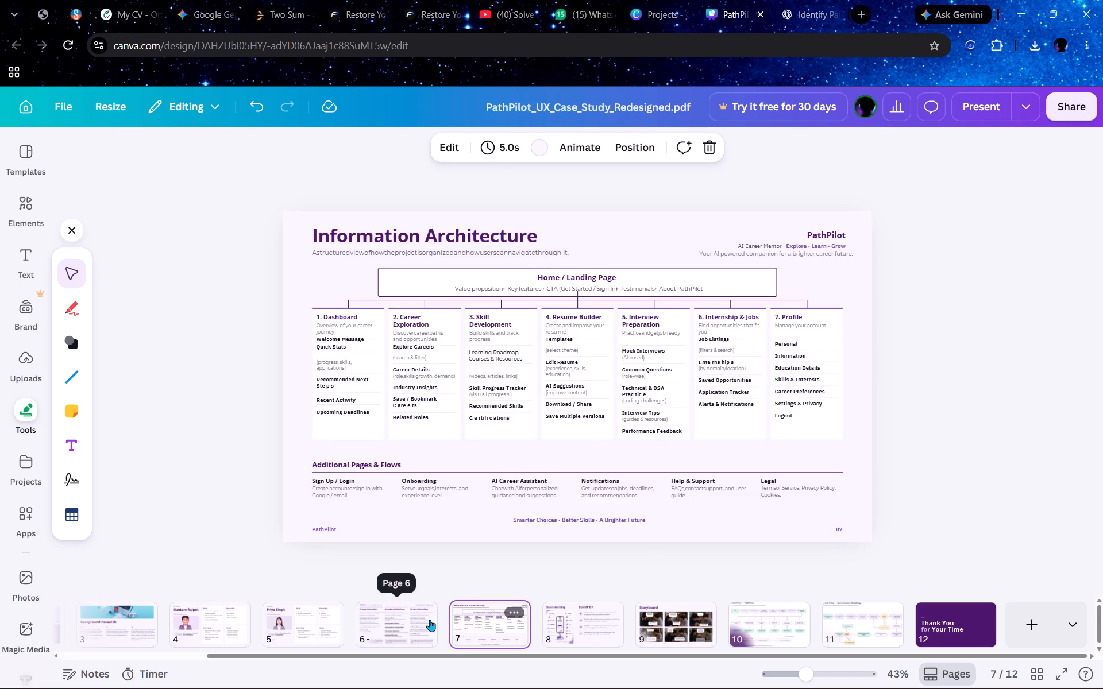
key("ctrl+s")
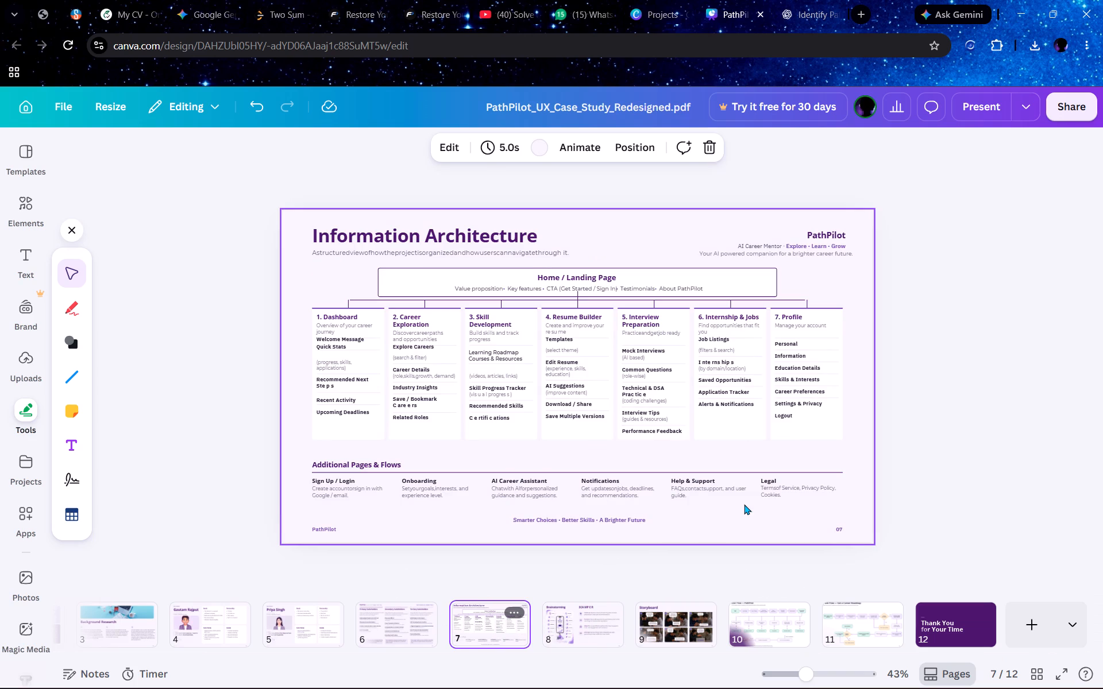
Download all pages of the PathPilot case study design as a PDF.
left_click(911, 317)
left_click(1069, 110)
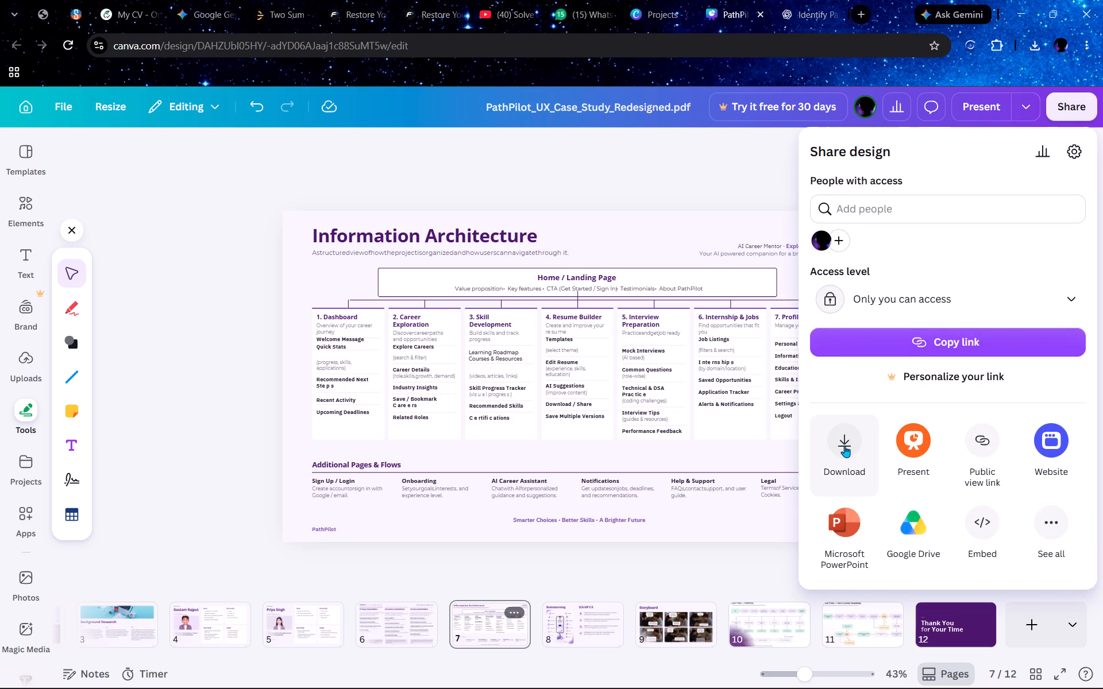
left_click(844, 446)
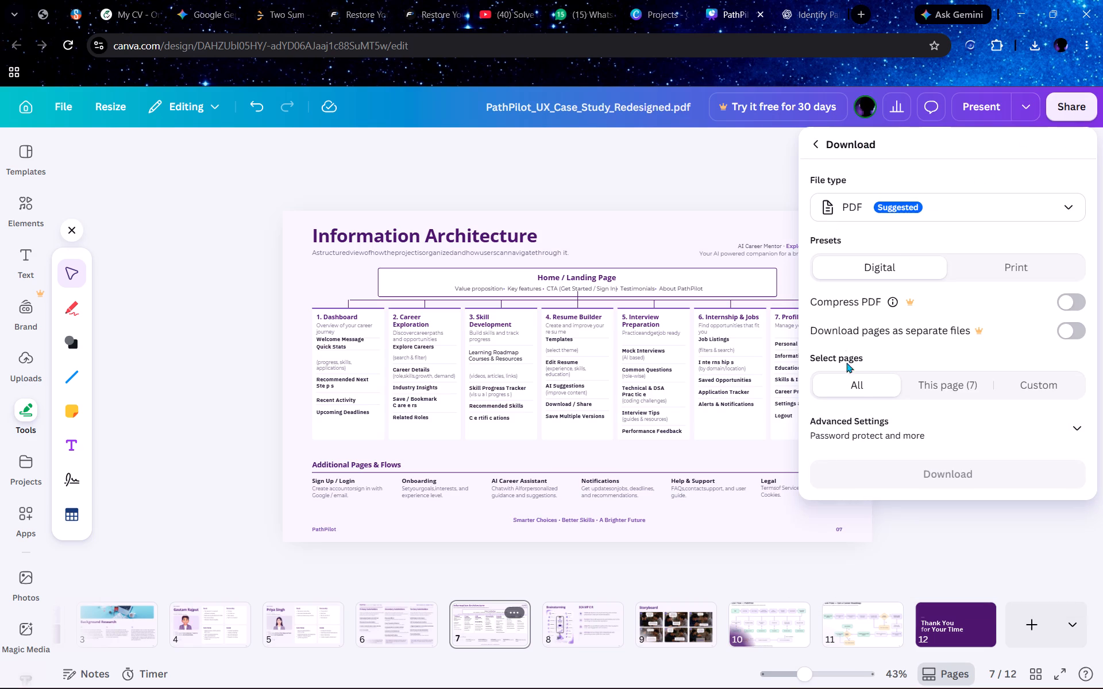
left_click(907, 470)
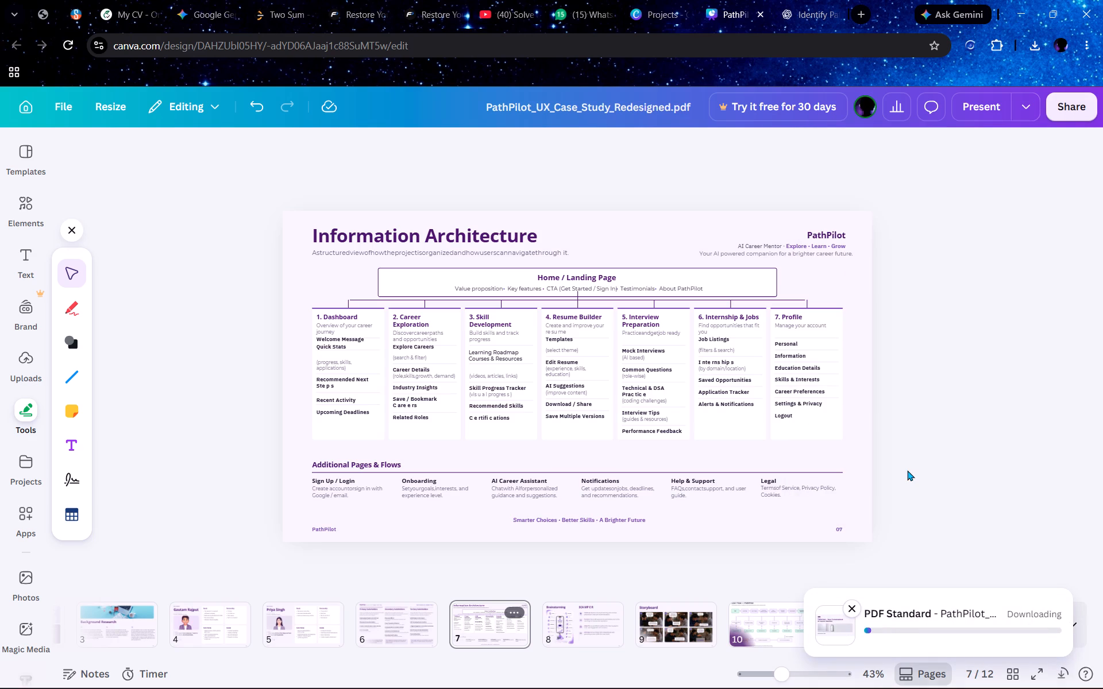
In the Downloads folder, delete the PathPilot_User_Flow_and_Task_Flow PDF, the PathPilot_Flow_Preview_2 image and the PathPilot Information Architecture Map image.
key("alt+Tab")
key("alt+Tab")
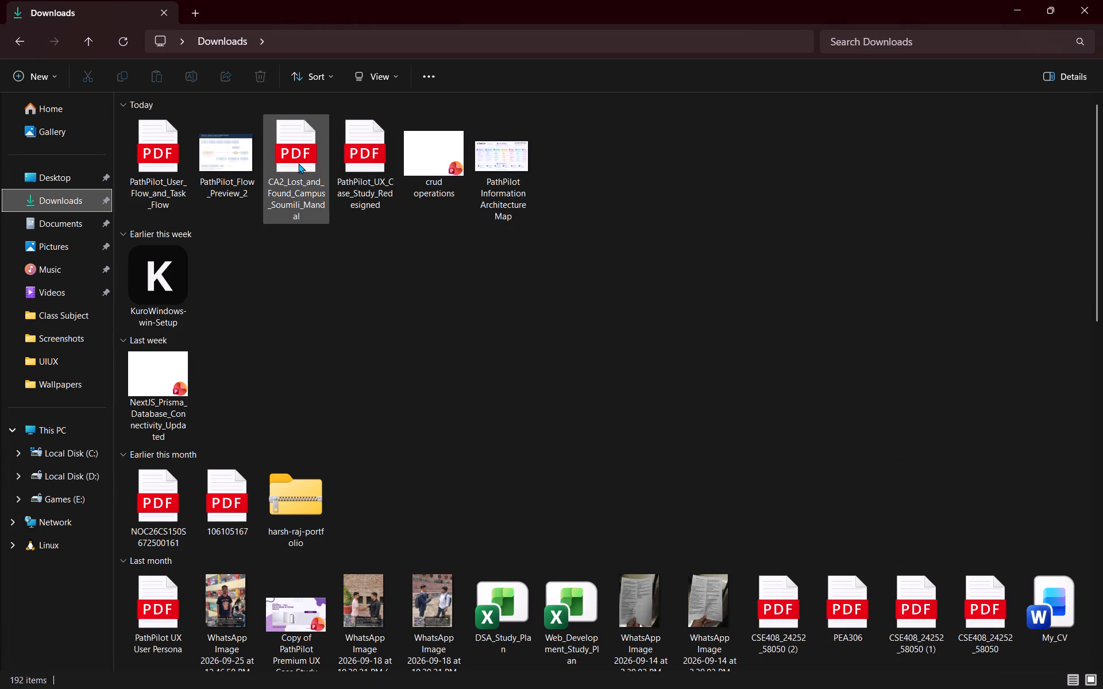
left_click(166, 157)
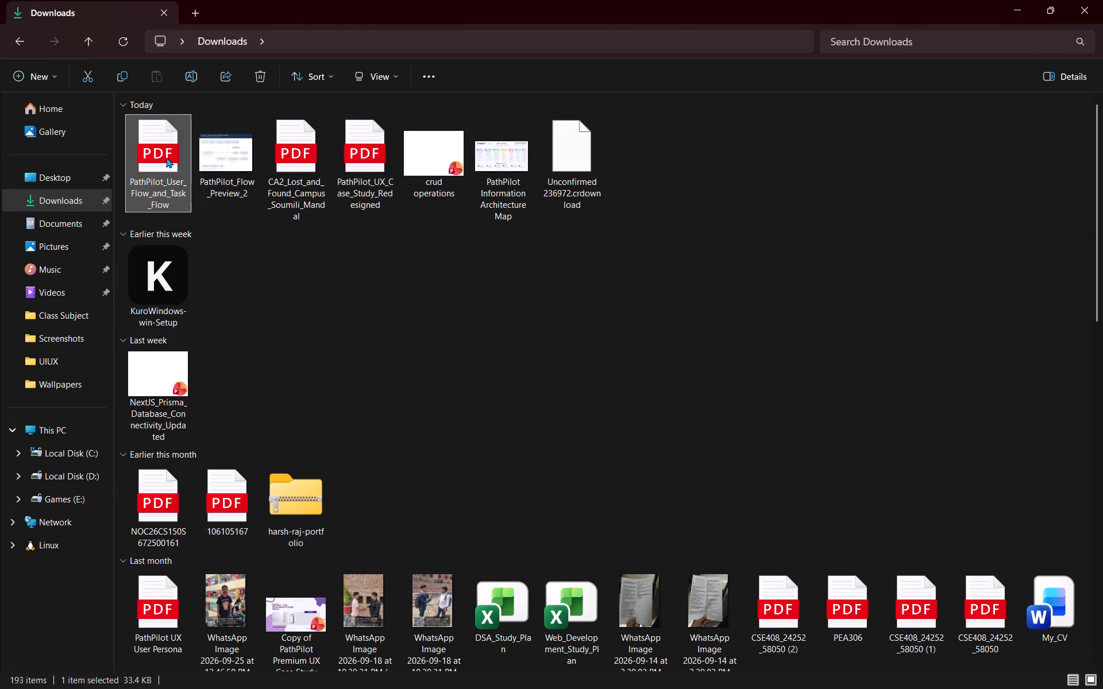
key("Delete")
left_click(166, 157)
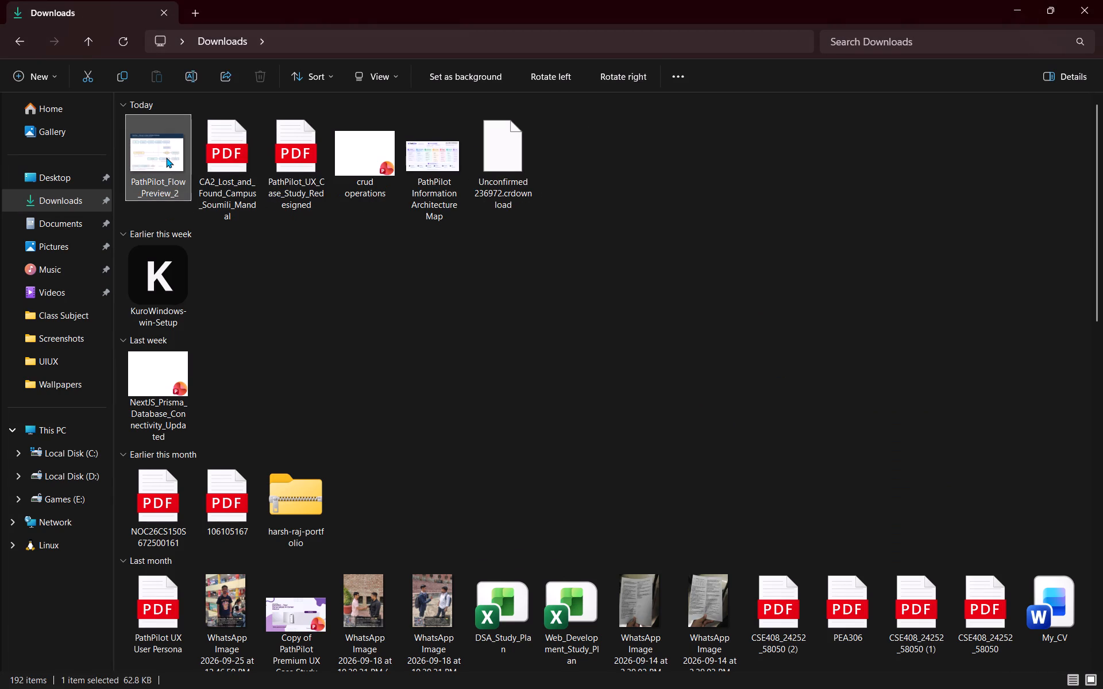
key("Delete")
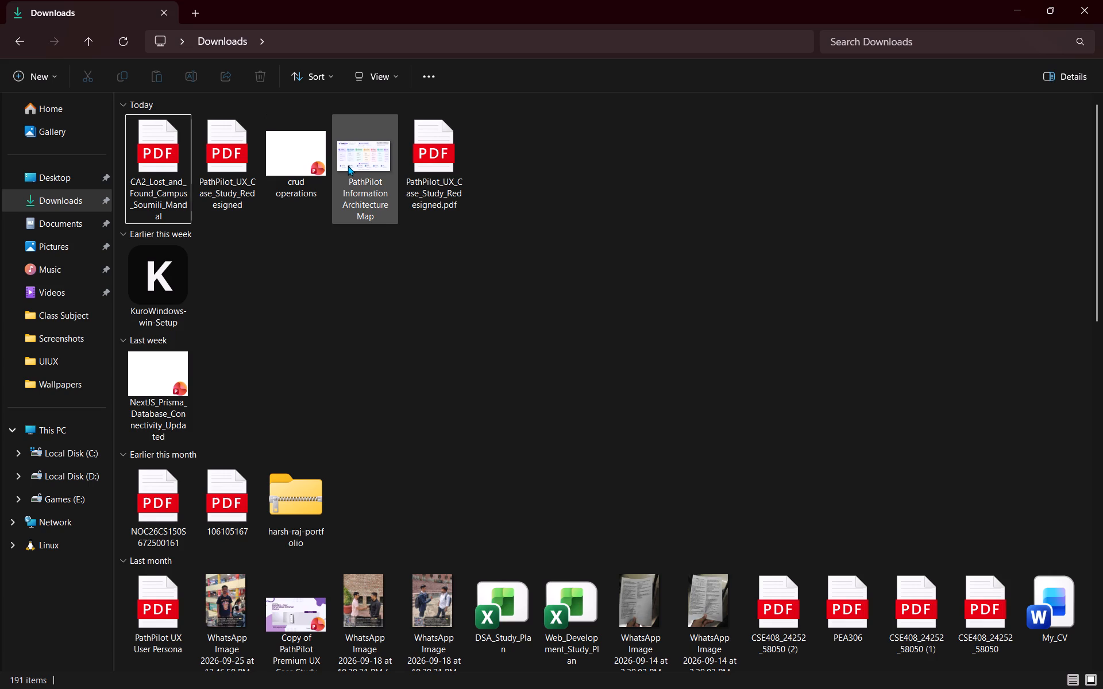
left_click(348, 165)
key("Delete")
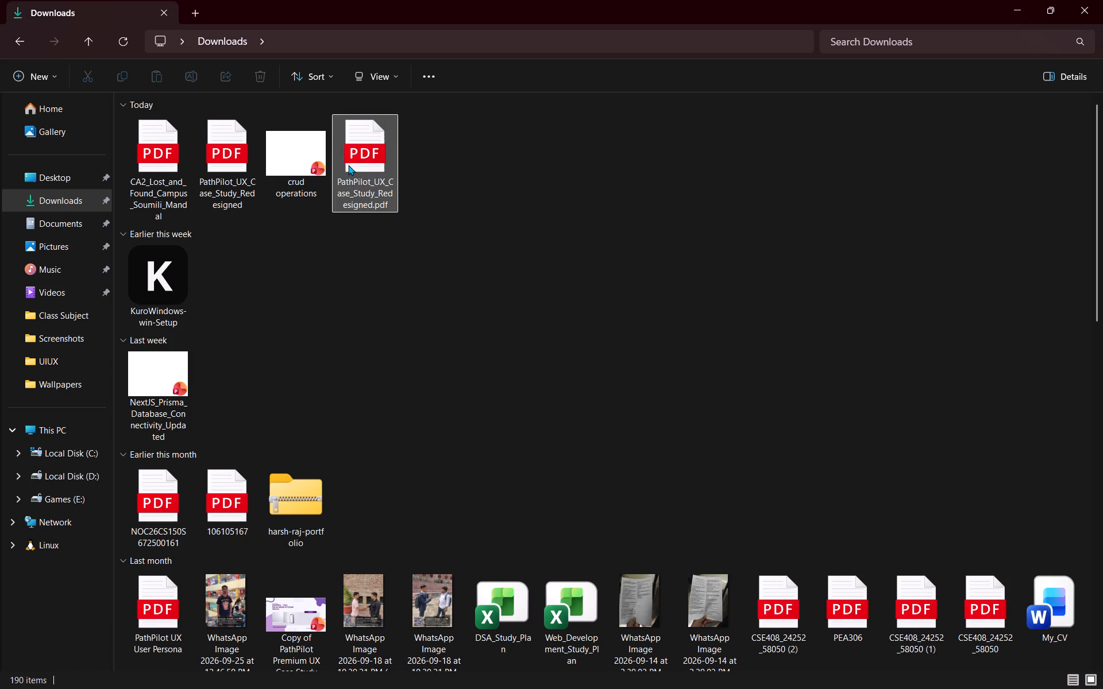
Rename the newly downloaded PathPilot_UX_Case_Study_Redesigned.pdf file as PathPilot_UX.pdf.
left_click(371, 183)
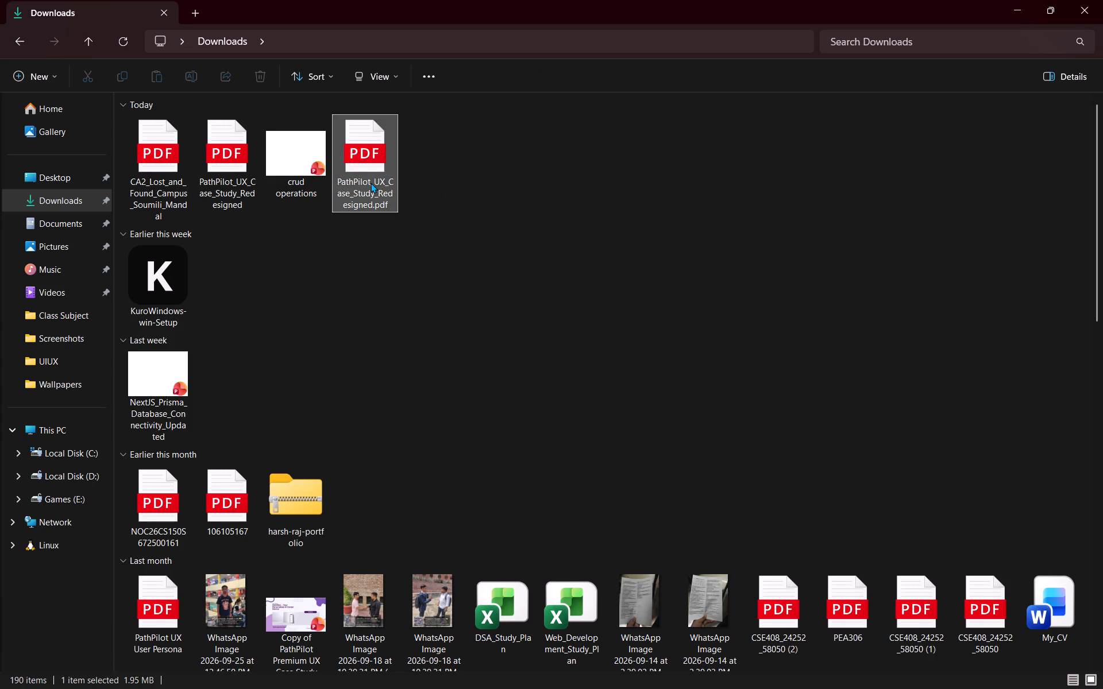
key("F2")
key("Right")
key("ctrl+BackSpace")
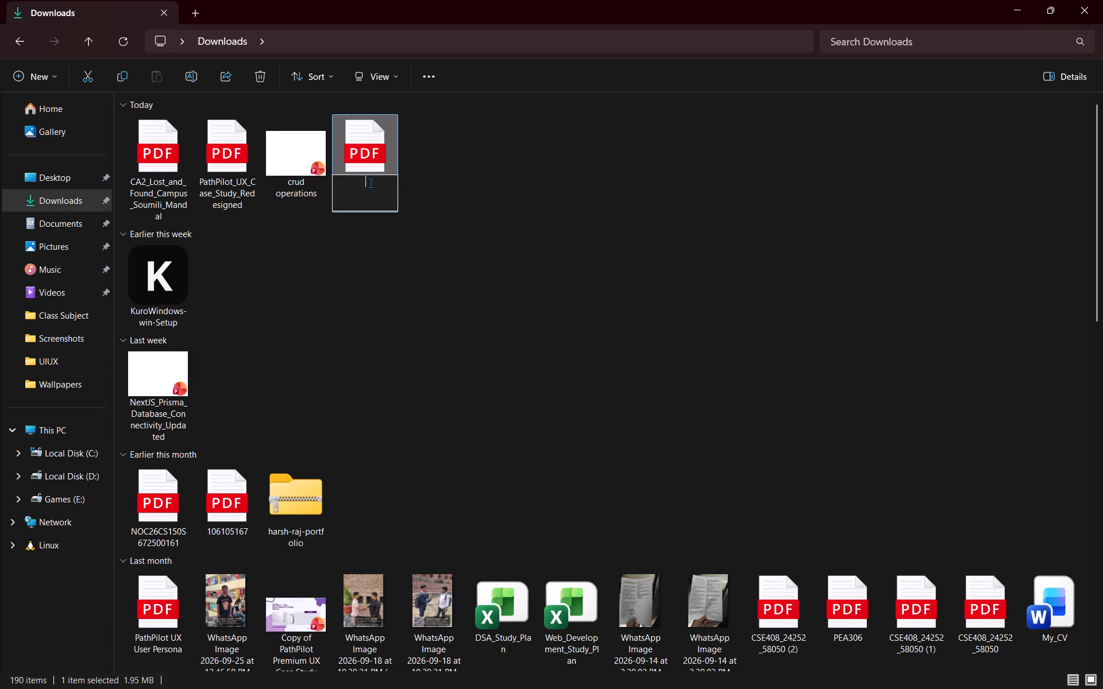
key("ctrl+z")
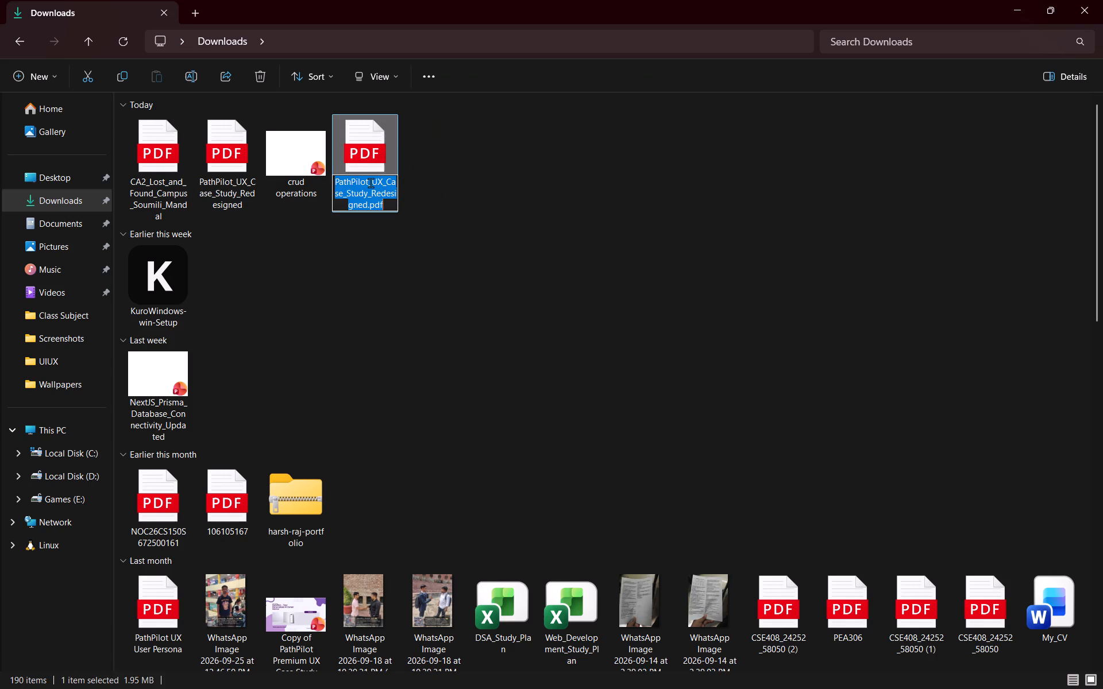
key("Right")
key("Left")
key("Left")
key("Left")
key("Left")
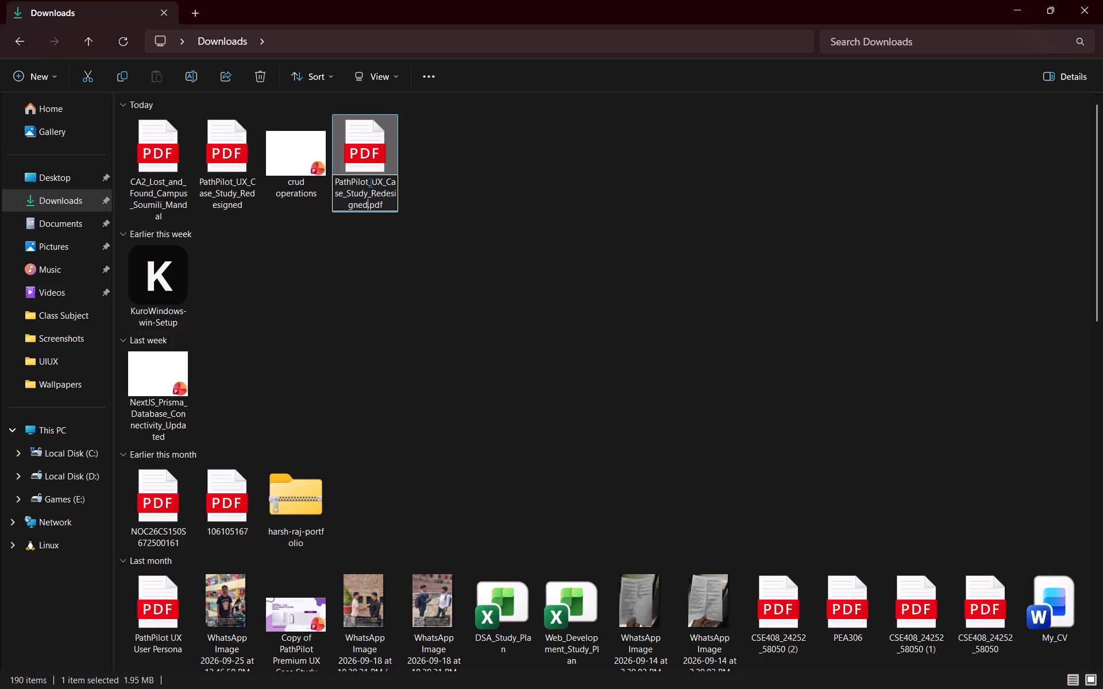
key("BackSpace")
key("BackSpace")
key("BackSpace")
key("BackSpace")
key("BackSpace")
key("BackSpace")
key("BackSpace")
key("BackSpace")
key("BackSpace")
key("BackSpace")
key("BackSpace")
key("BackSpace")
key("BackSpace")
key("BackSpace")
key("BackSpace")
key("BackSpace")
key("BackSpace")
key("BackSpace")
key("BackSpace")
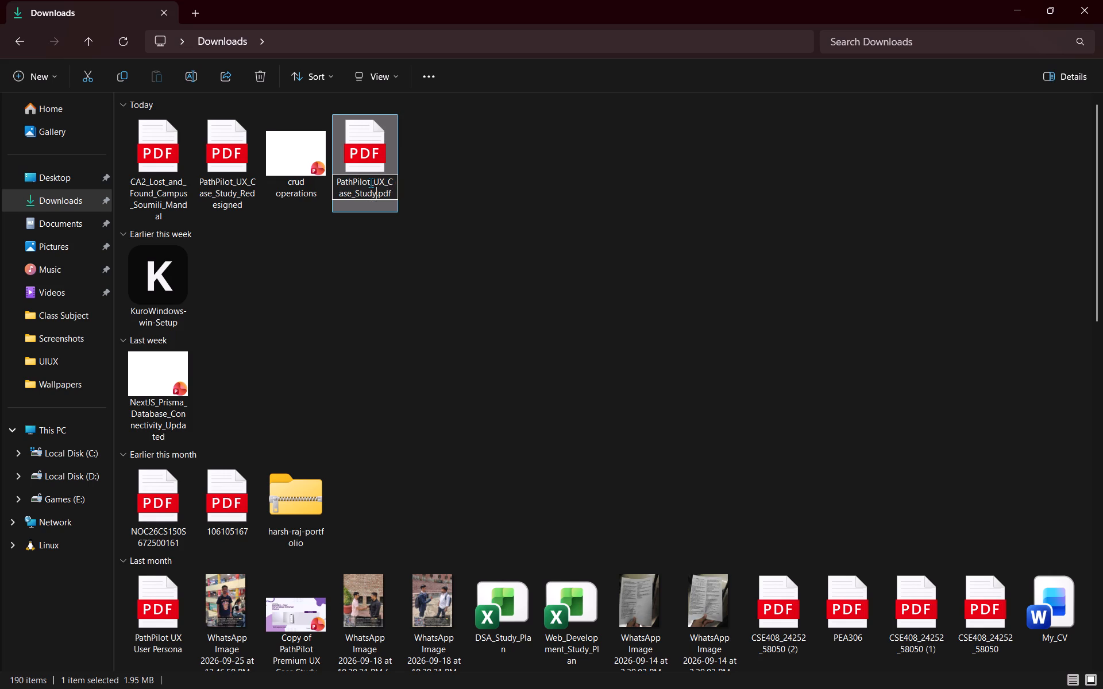
key("BackSpace")
key("BackSpace")
key("BackSpace")
left_click(469, 254)
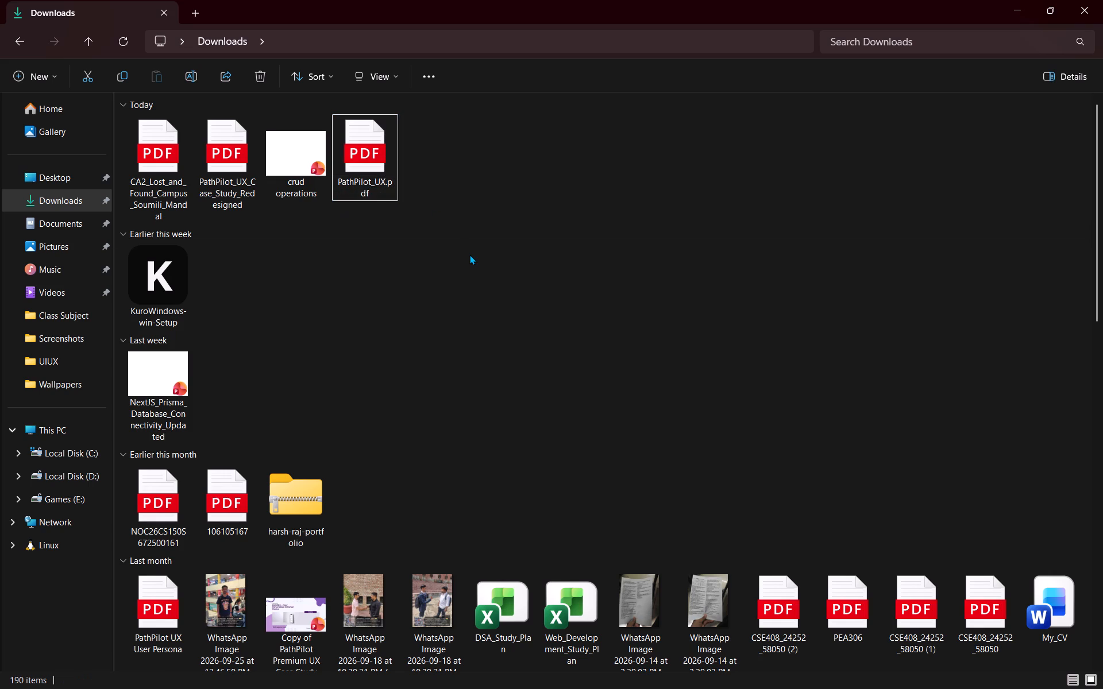
Open the renamed PathPilot_UX.pdf file and examine its cover page.
left_click(385, 177)
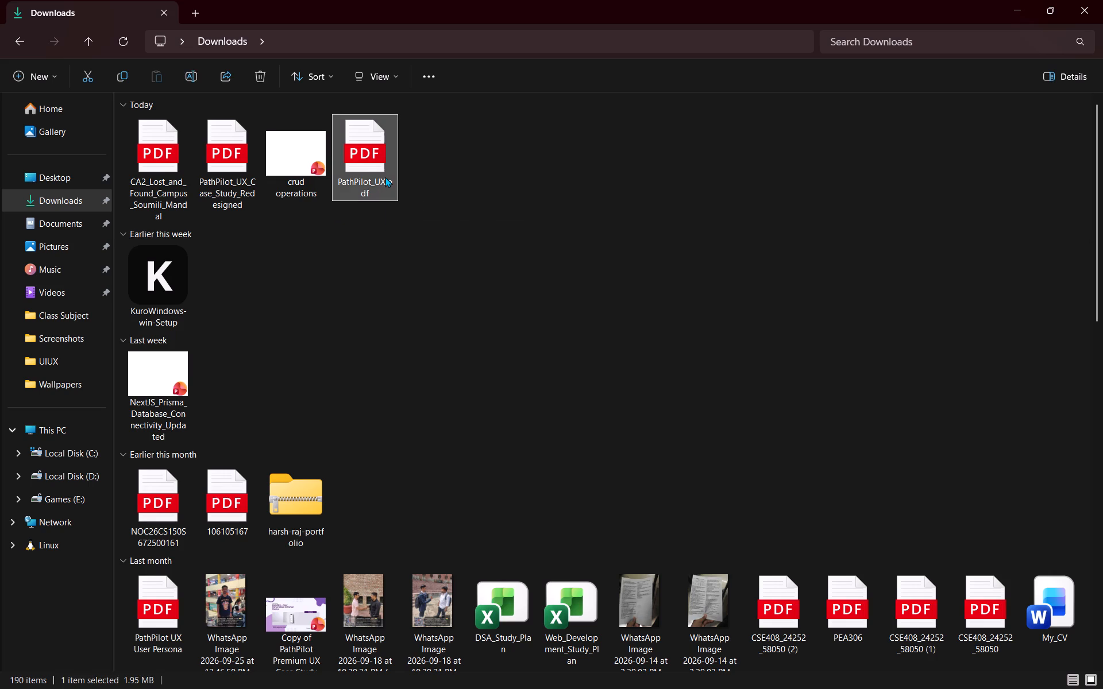
left_click(385, 177)
scroll(632, 350, "right", 1)
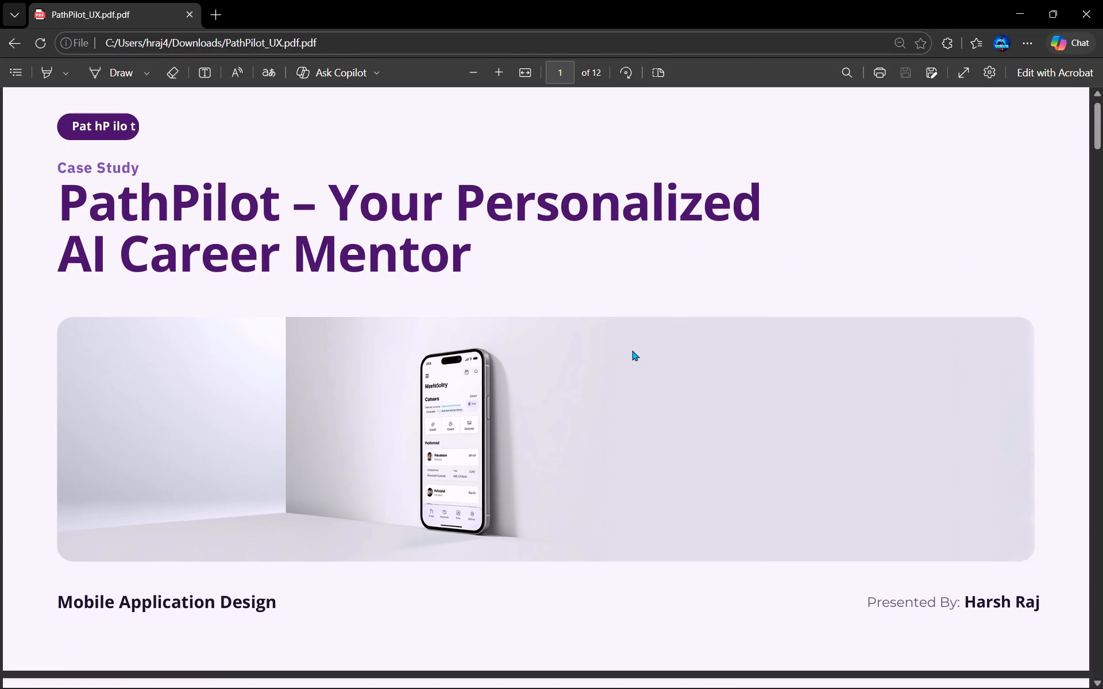
scroll(632, 350, "right", 1)
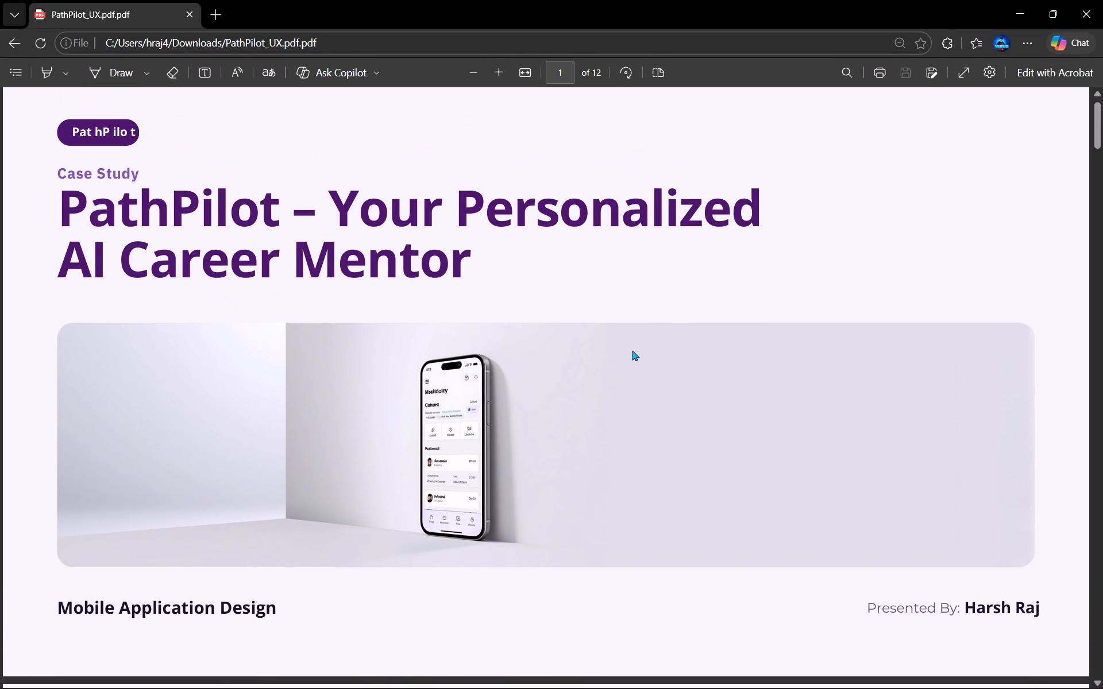
Back in the Canva design, remove the stray spaces from the cover page's badge text so it reads "PathPilot".
key("alt+Tab")
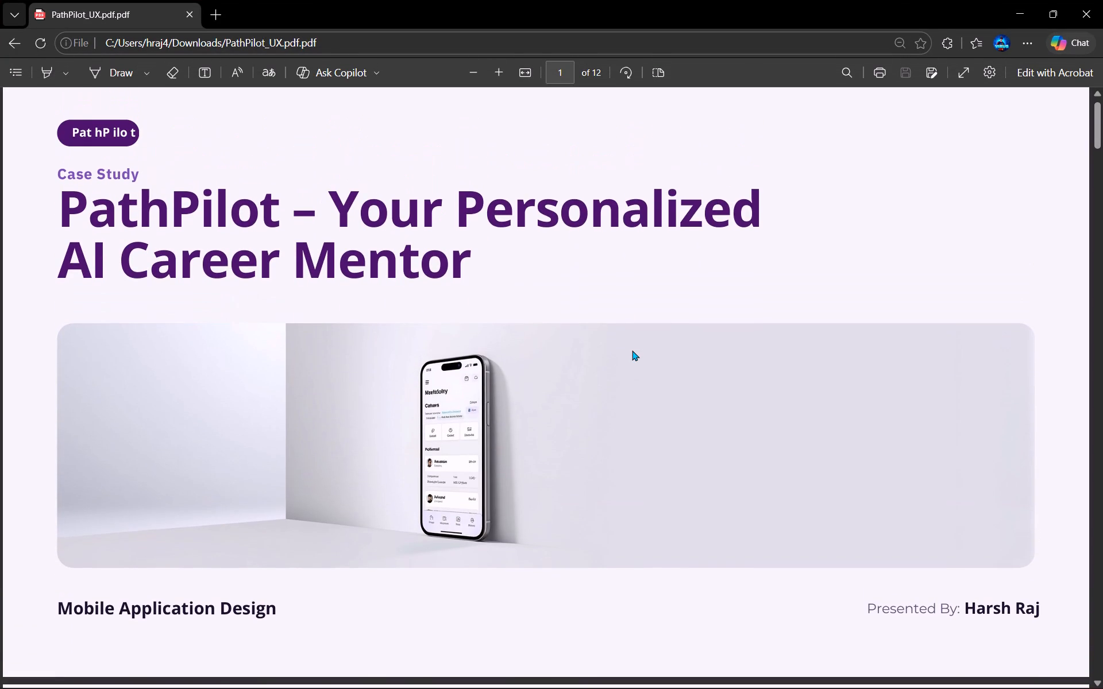
key("alt+Tab")
scroll(632, 347, "up", 6)
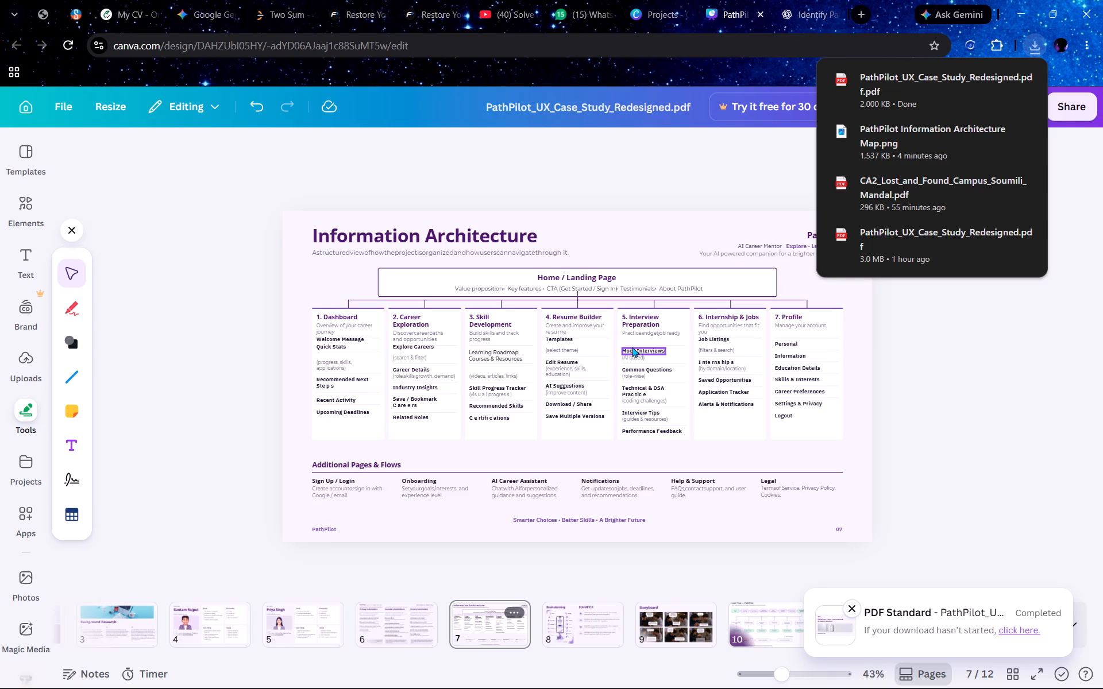
left_click(889, 371)
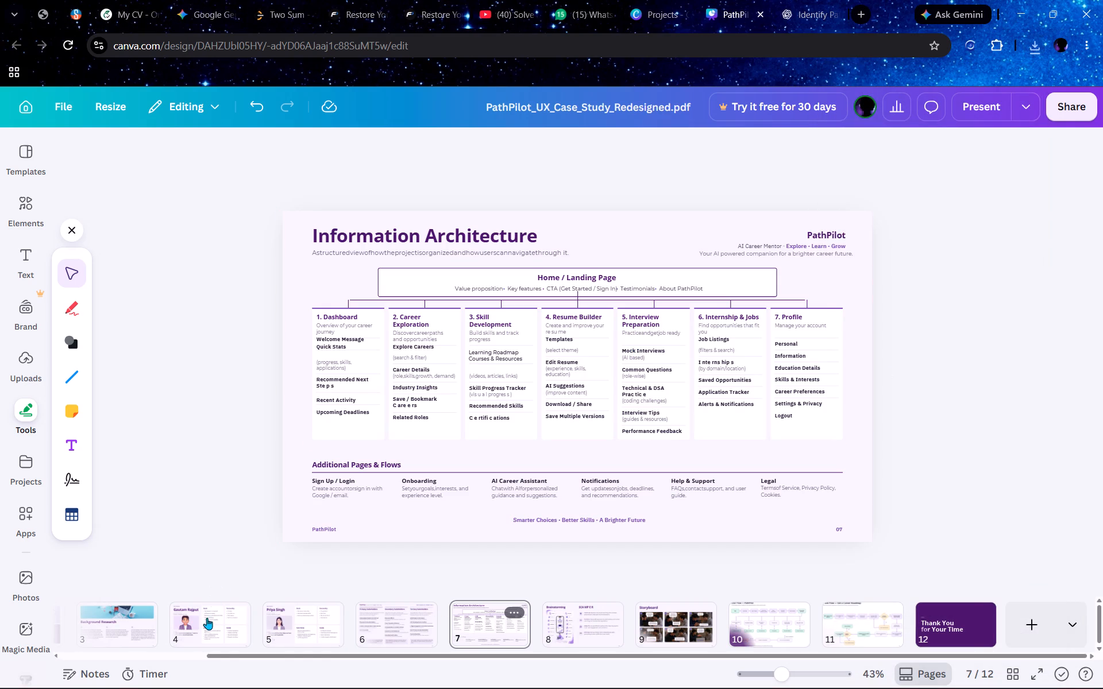
scroll(206, 618, "right", 13)
left_click(92, 634)
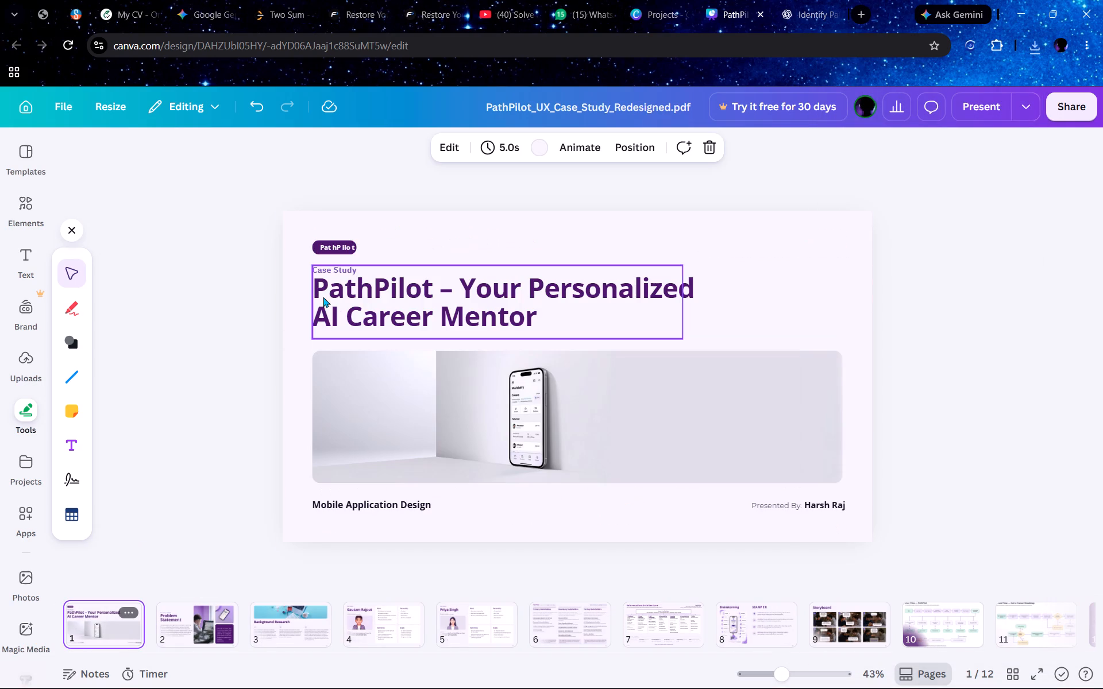
double_click(337, 248)
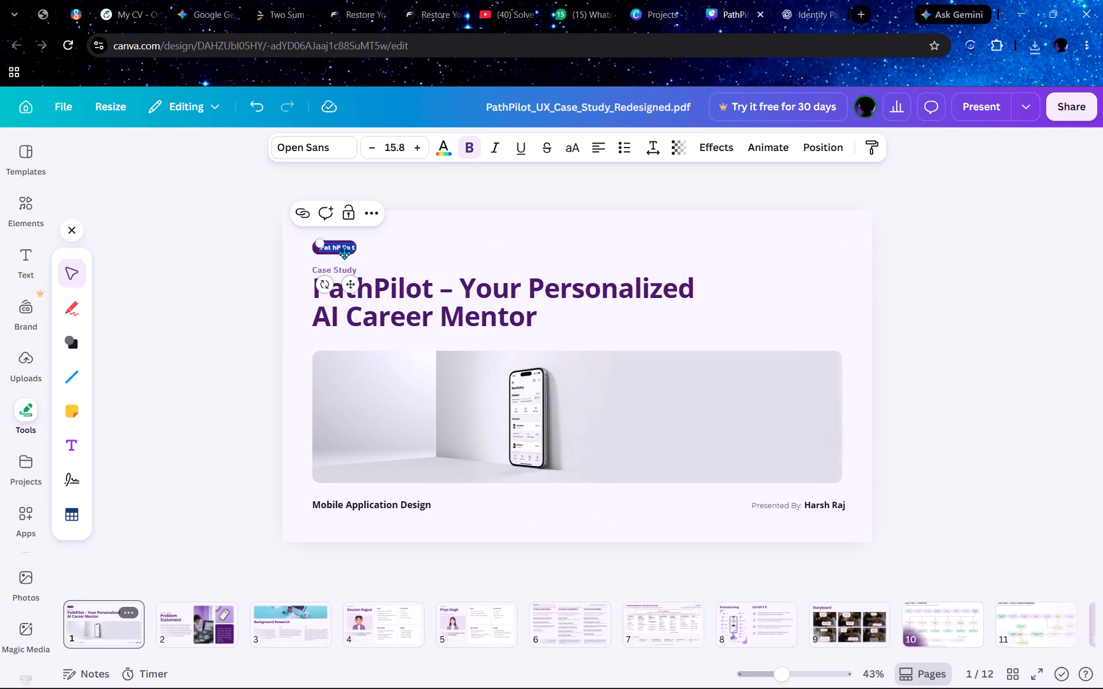
left_click(342, 247)
key("BackSpace")
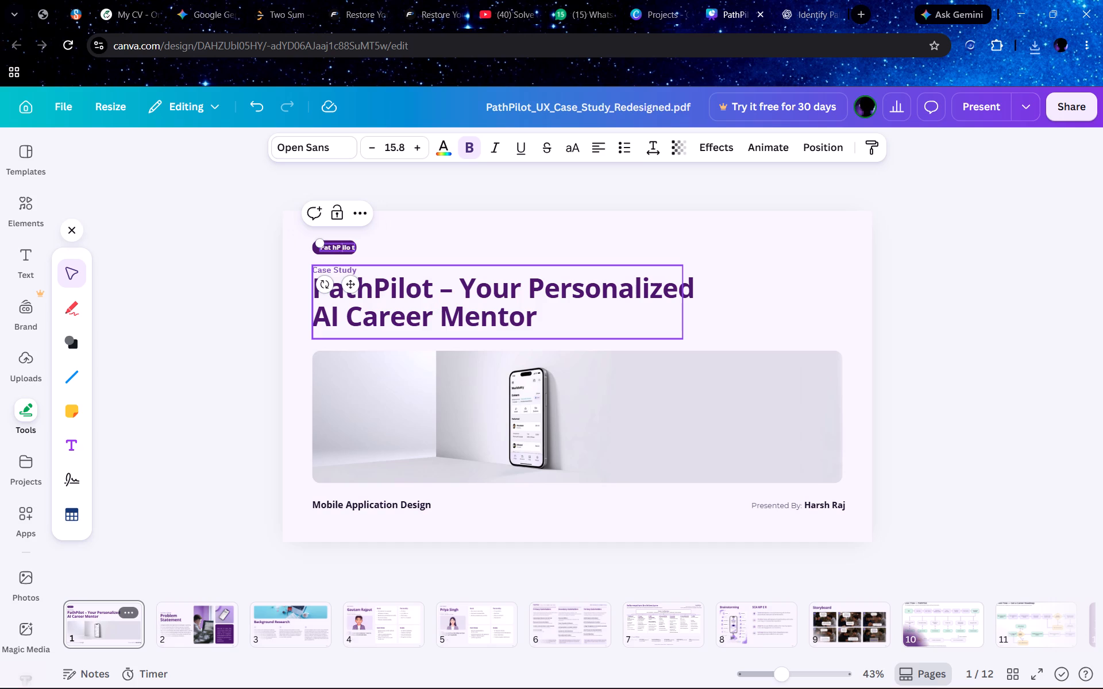
key("Right")
key("Right")
key("Right")
key("Right")
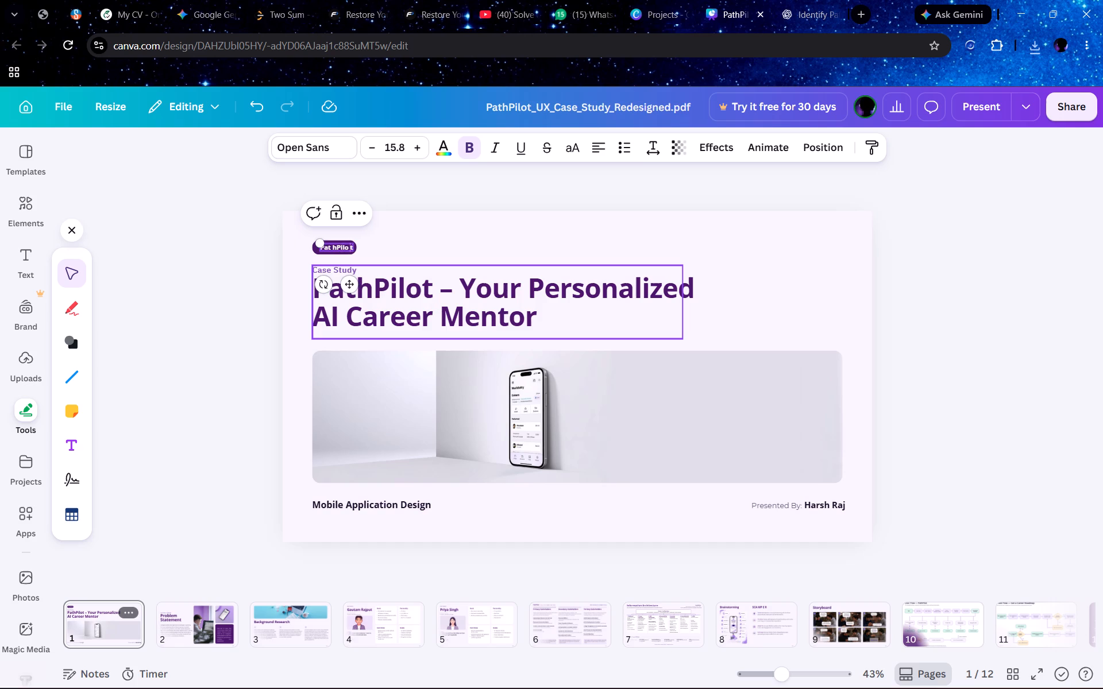
key("BackSpace")
key("Left")
key("Left")
key("Left")
key("Left")
key("Left")
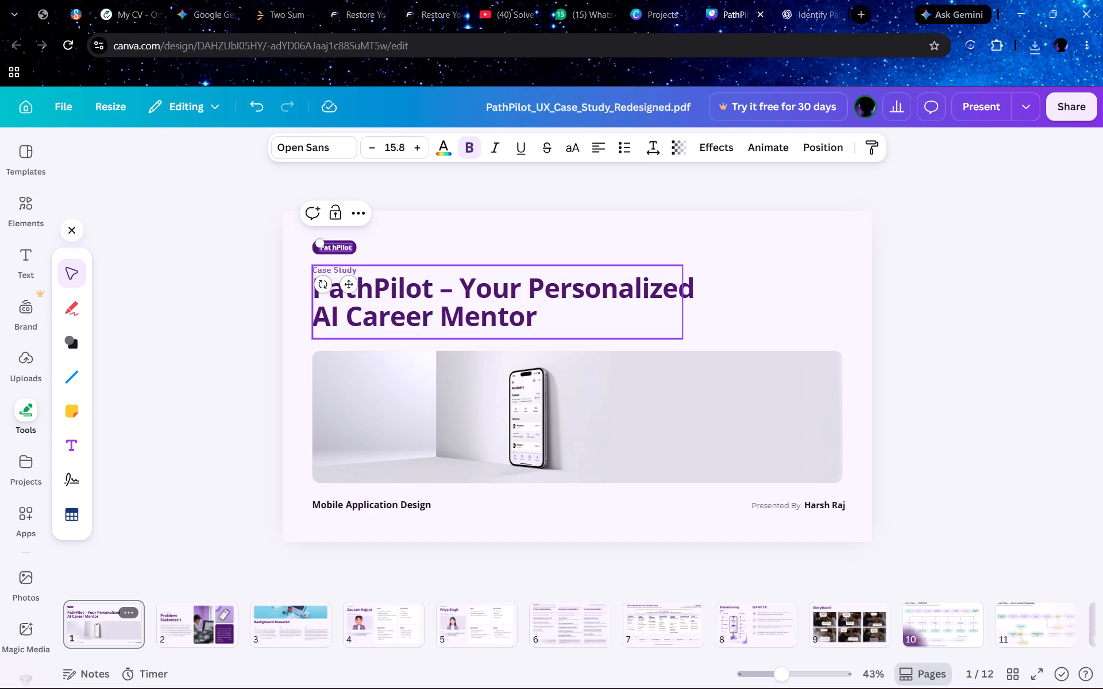
key("BackSpace")
left_click(238, 283)
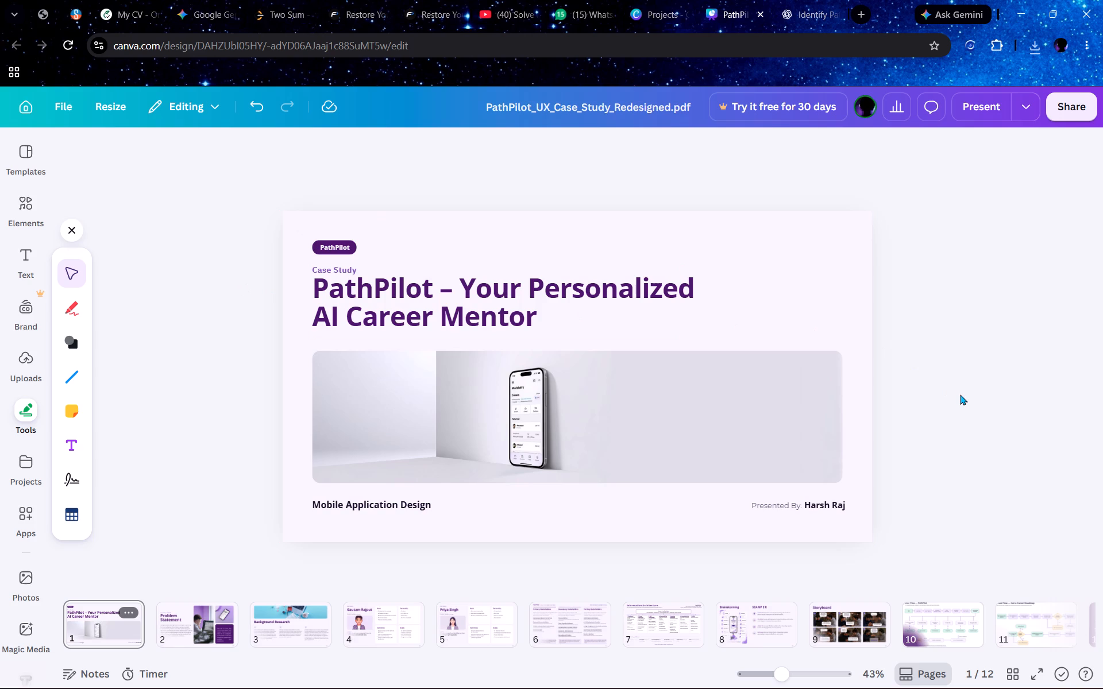
Review the design's pages one by one, from Problem Statement through the closing Thank You page, for remaining text spacing problems.
key("Right")
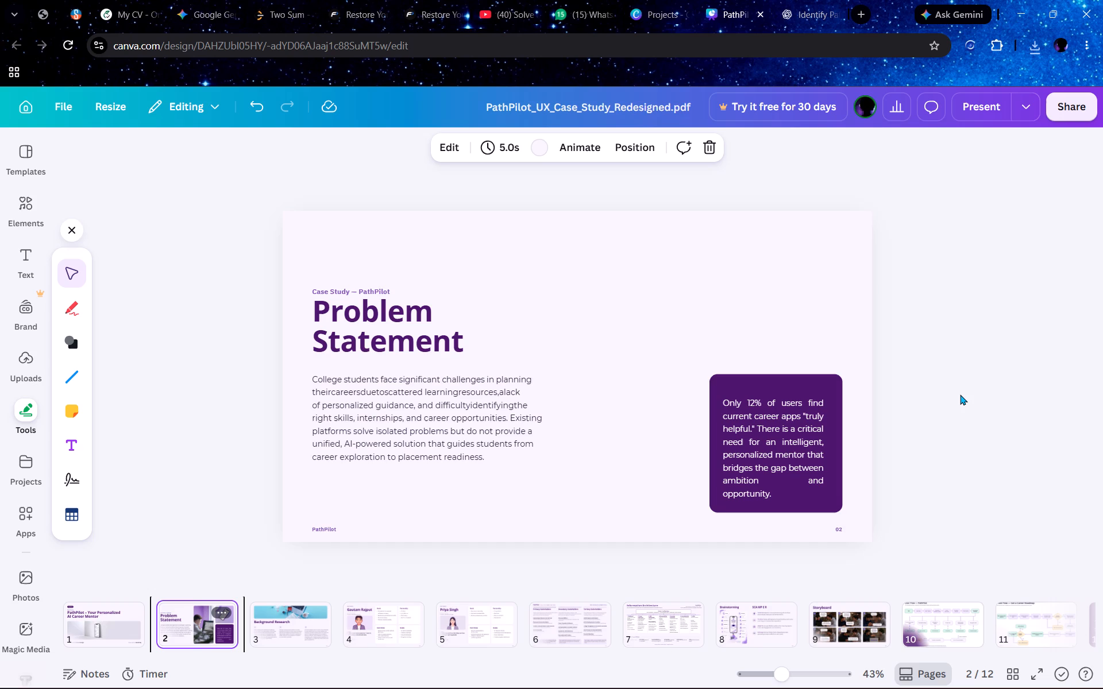
key("Right")
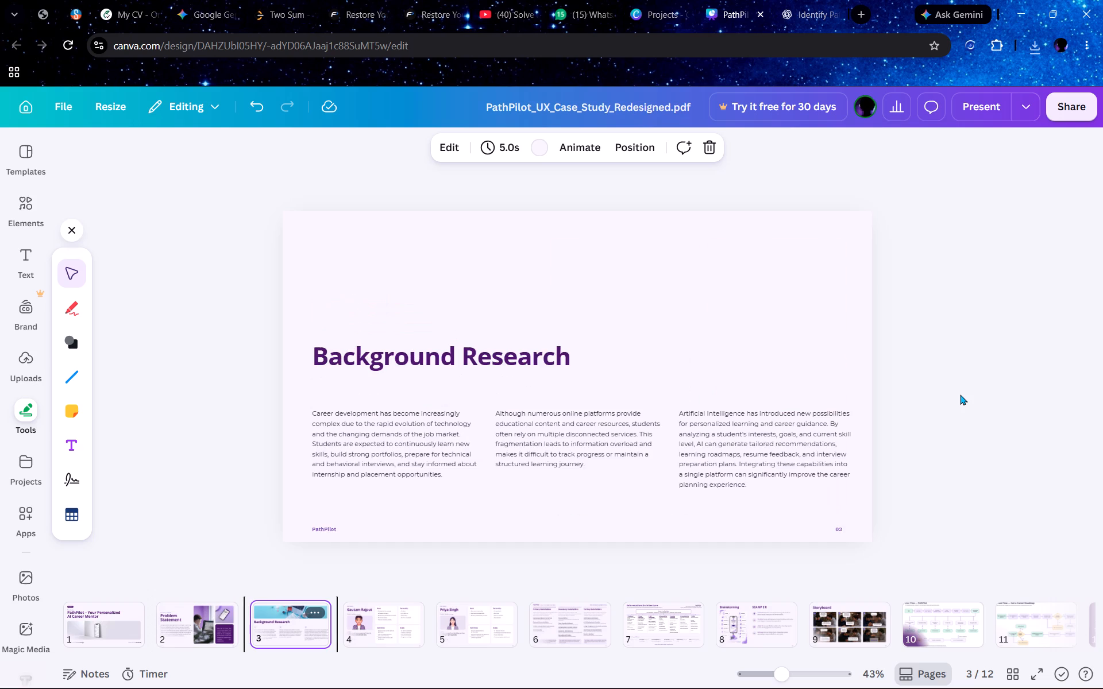
key("Right")
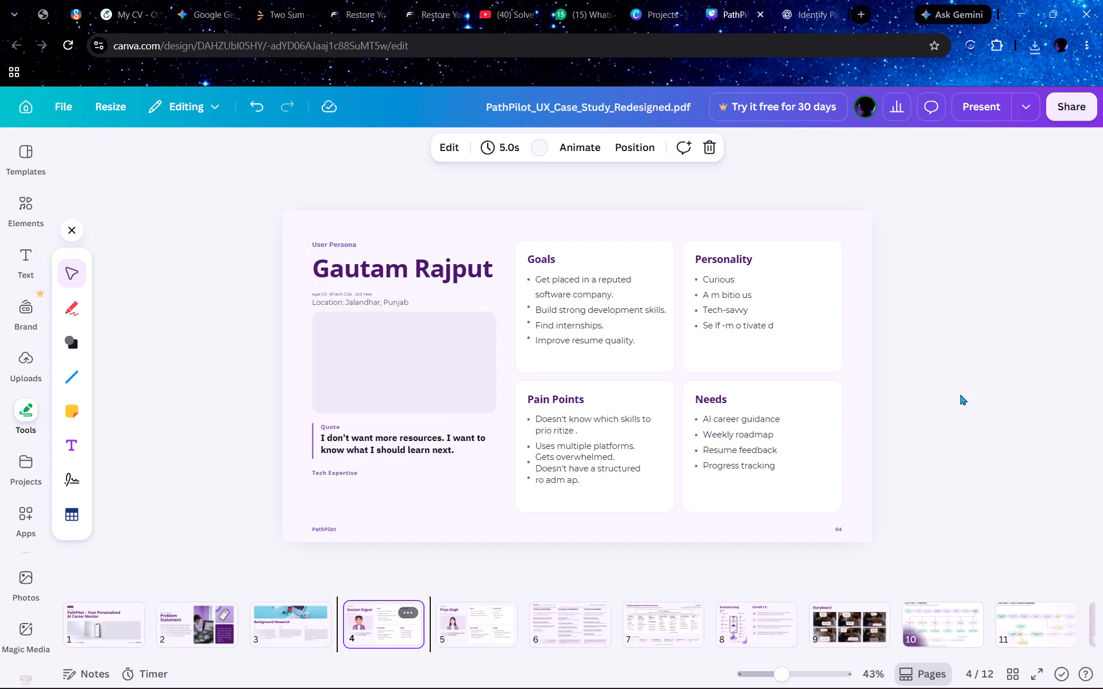
key("Right")
key("Right")
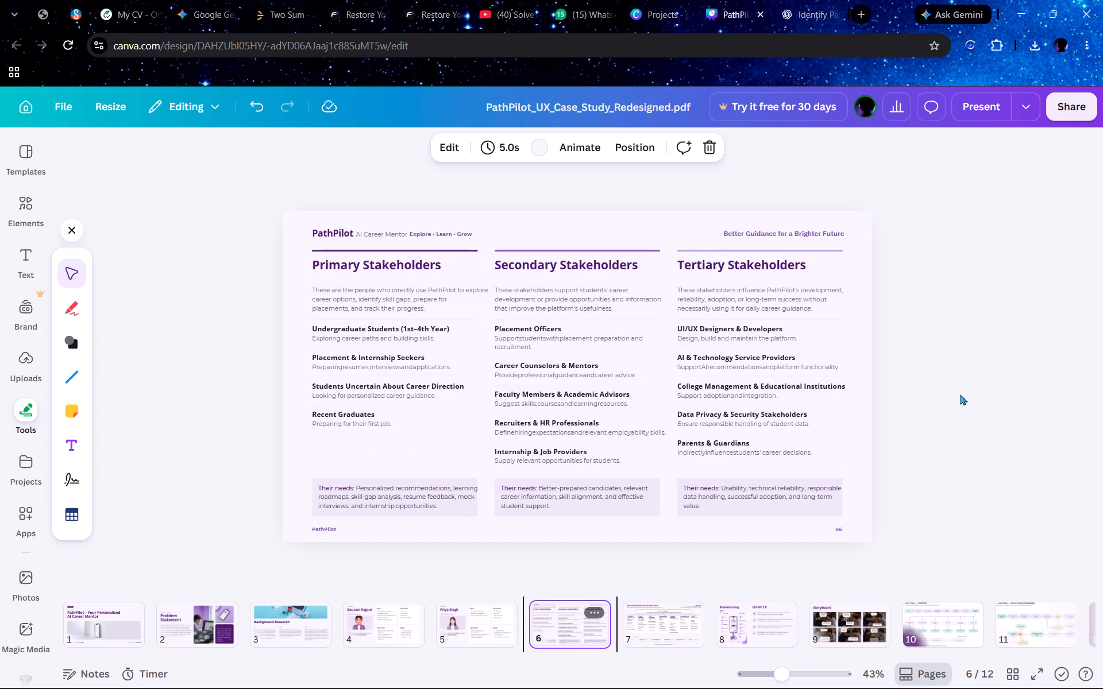
key("Right")
key("Right")
key("Right")
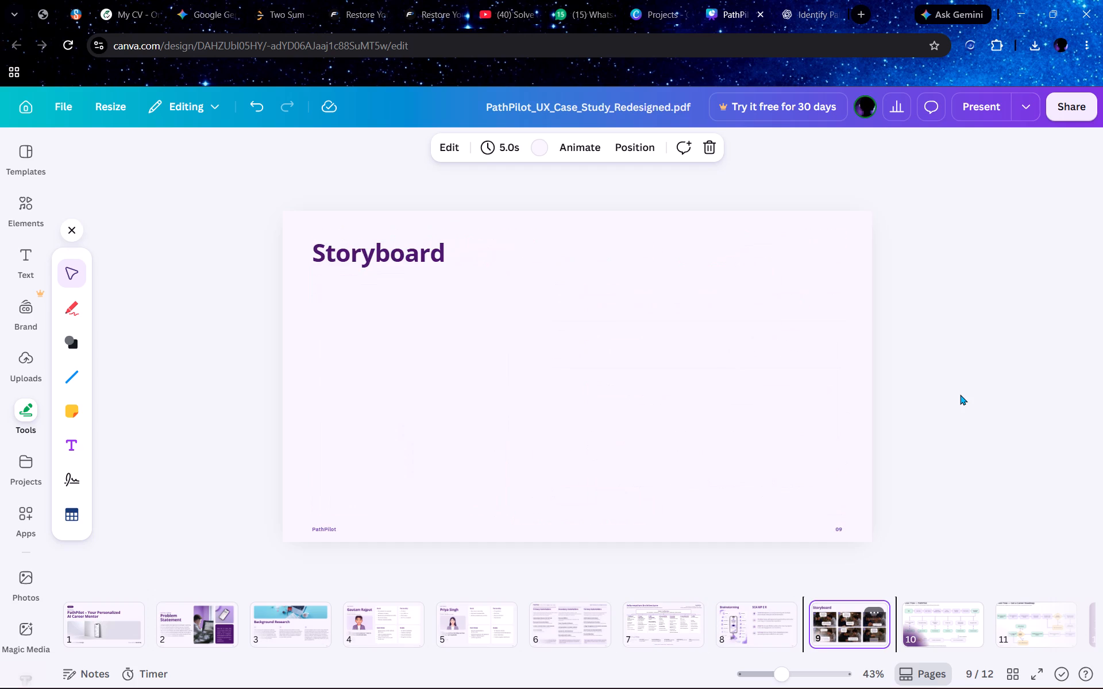
key("Right")
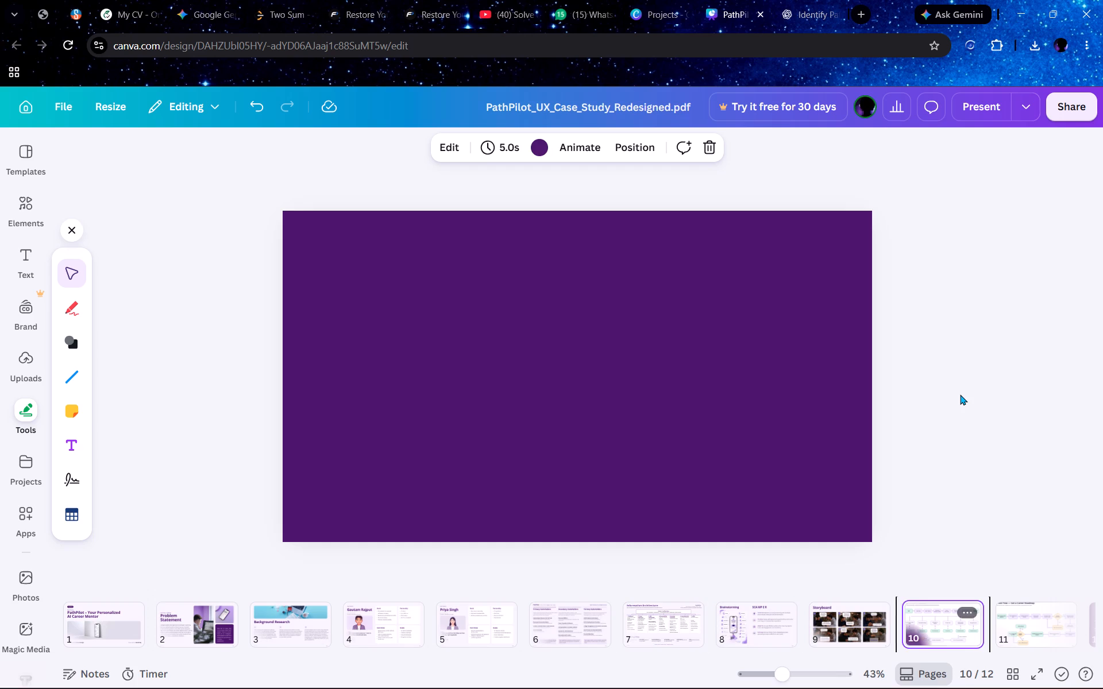
key("Right")
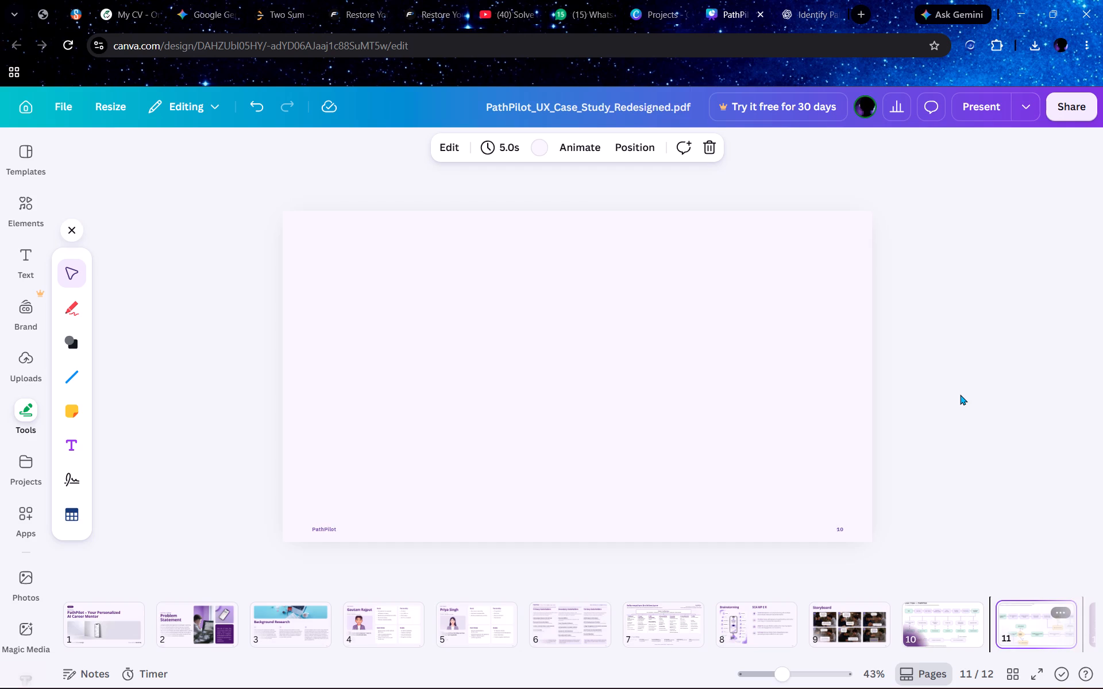
key("Right")
left_click(962, 339)
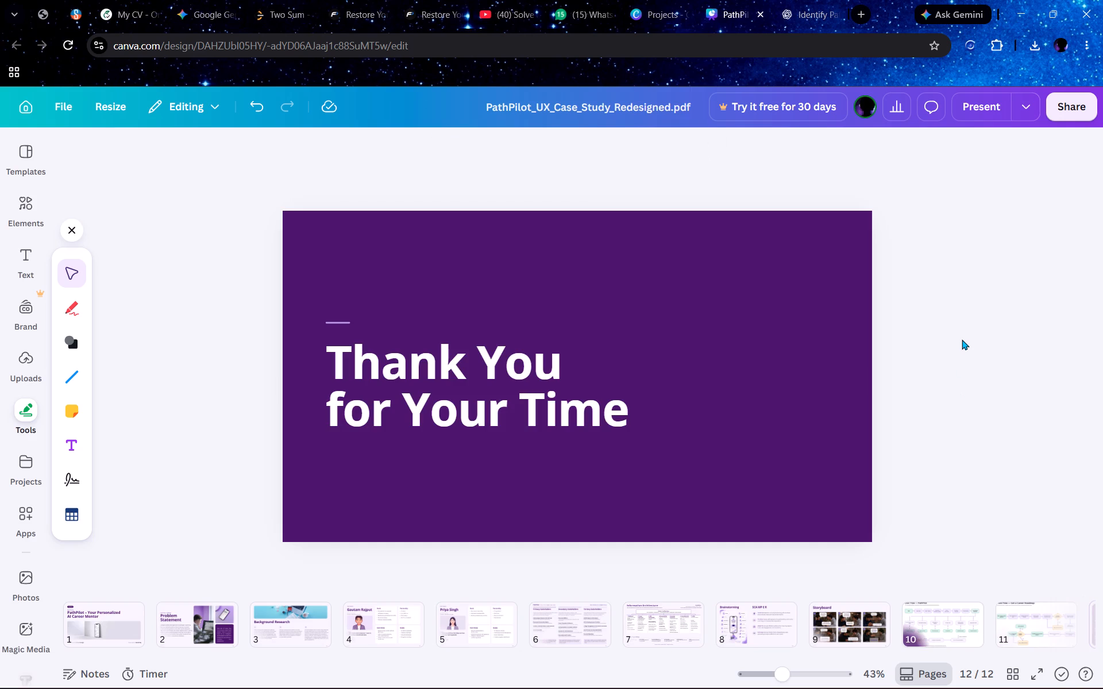
Save the Canva design and download it again as a PDF Standard file.
key("ctrl+s")
key("alt+Tab")
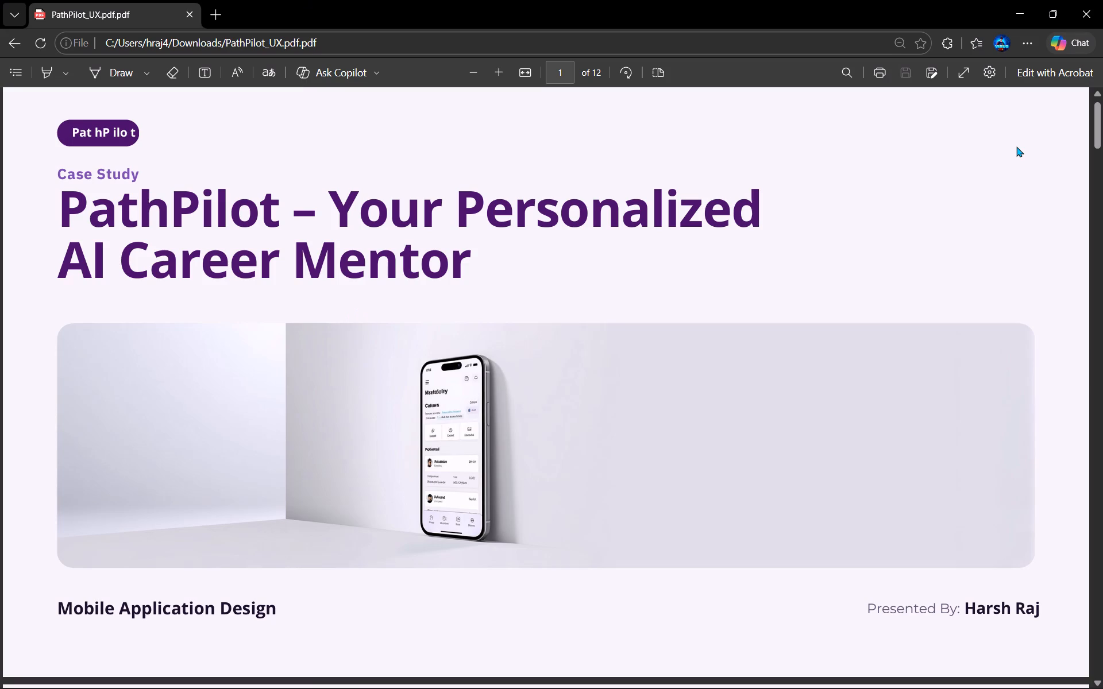
key("alt+Tab")
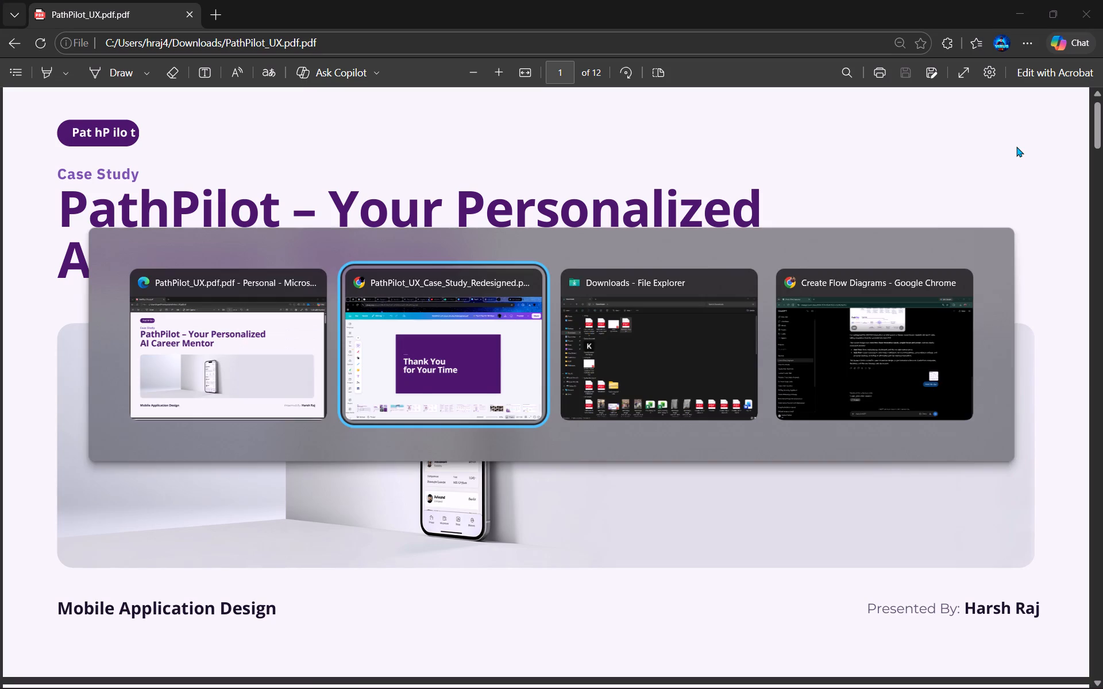
left_click(1071, 112)
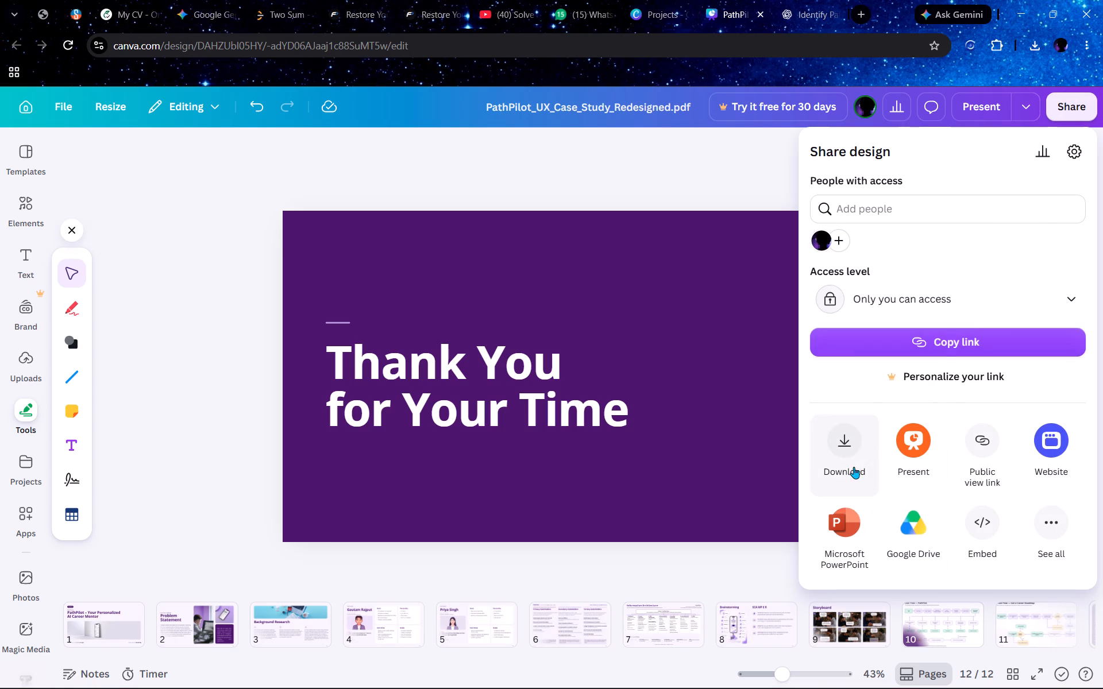
left_click(841, 451)
left_click(881, 468)
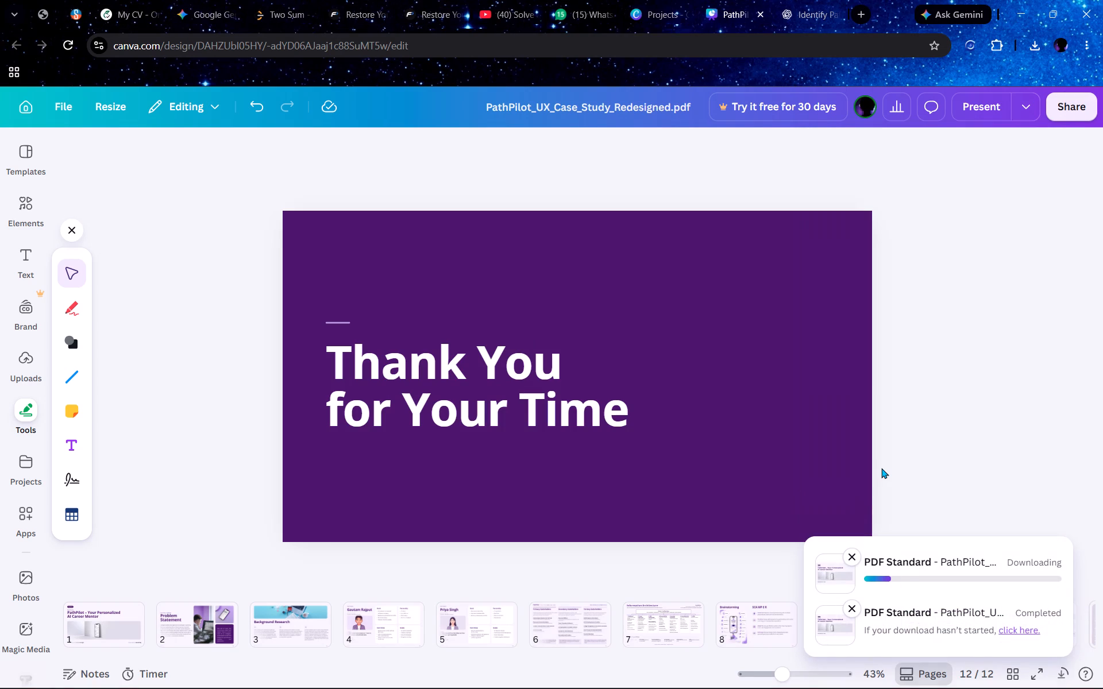
In the Downloads folder, delete the outdated PathPilot_UX.pdf file.
key("alt+Tab")
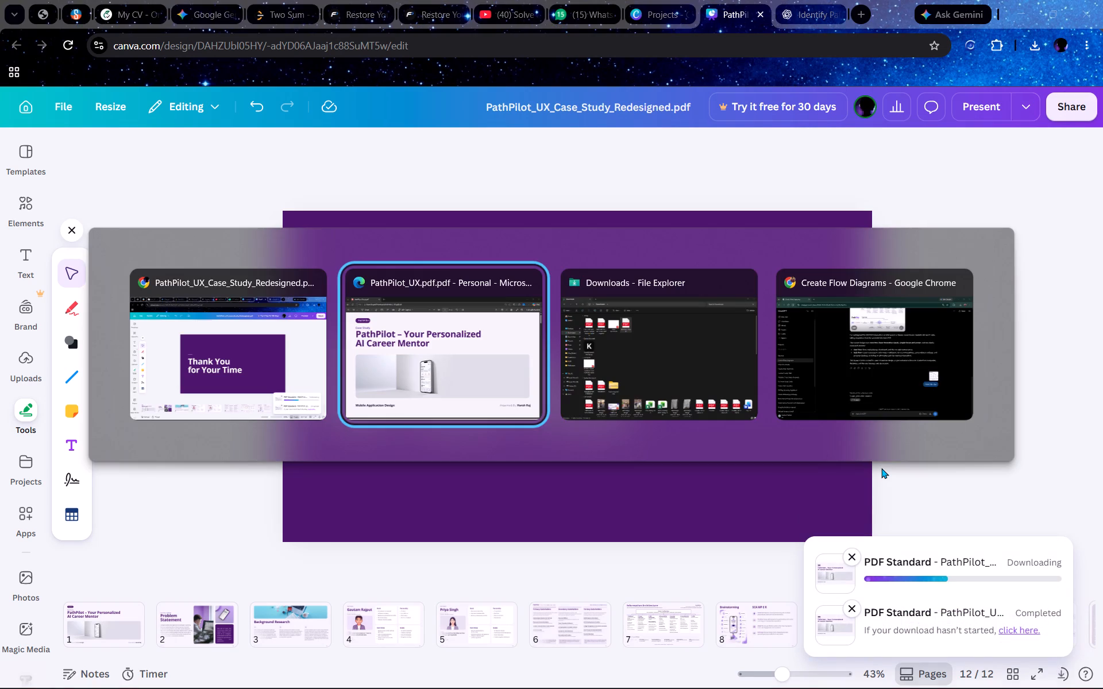
key("alt+Tab")
left_click(363, 177)
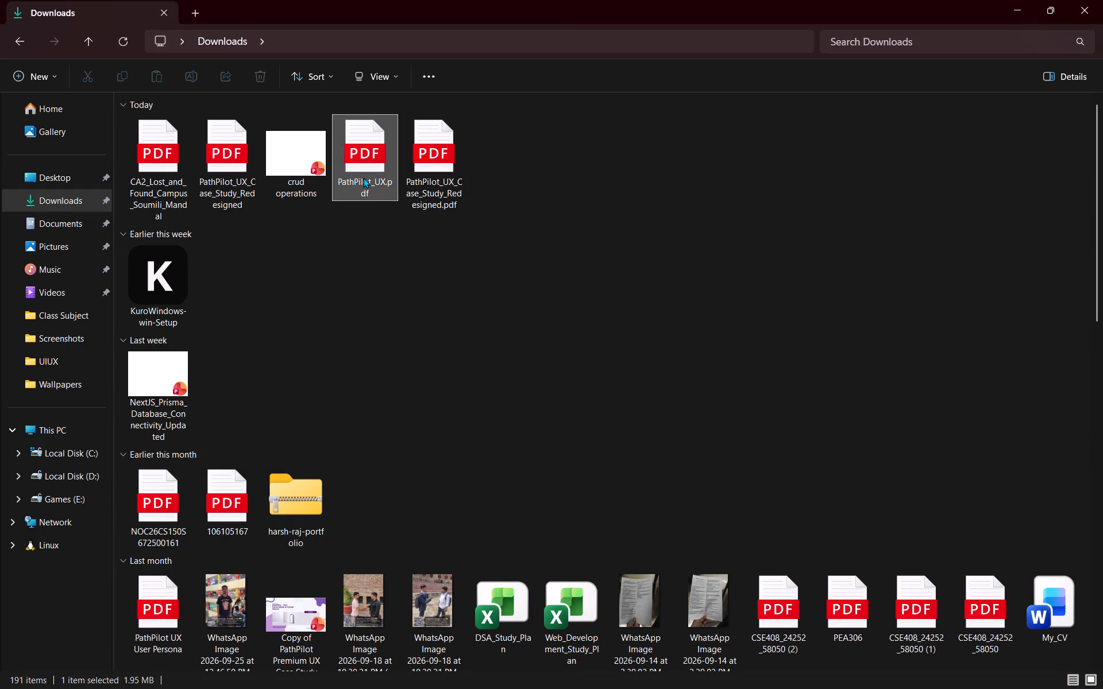
key("Delete")
Rename the newly downloaded PathPilot_UX_Case_Study_Redesigned.pdf file as PathPilot_UX.
left_click(358, 191)
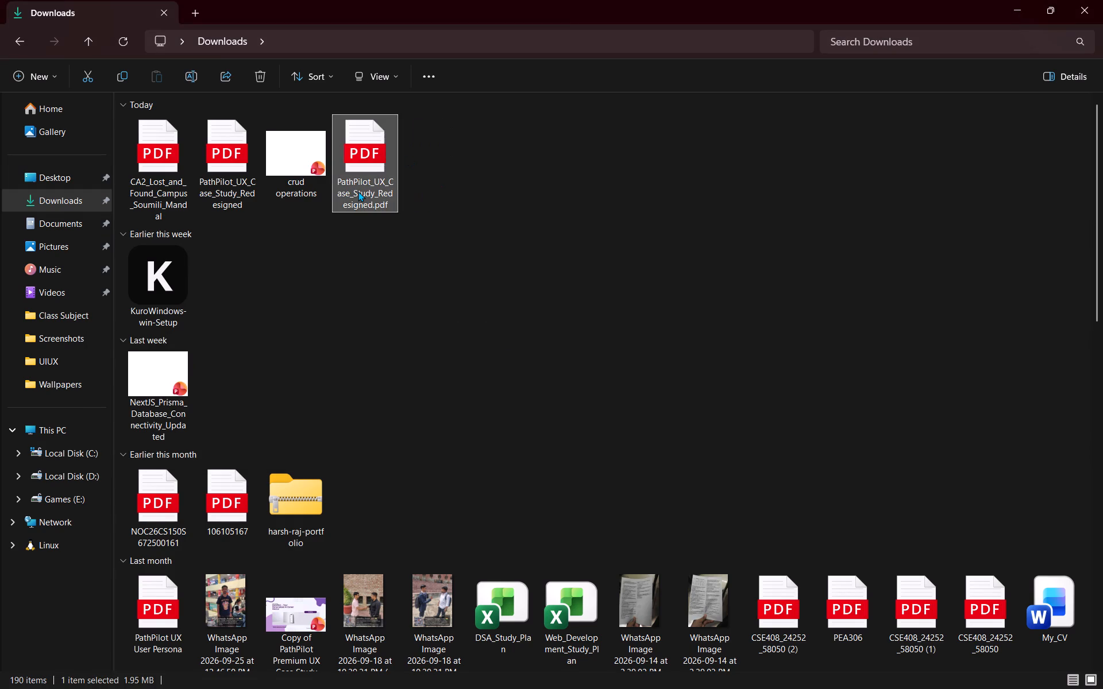
key("F2")
key("Left")
key("Right")
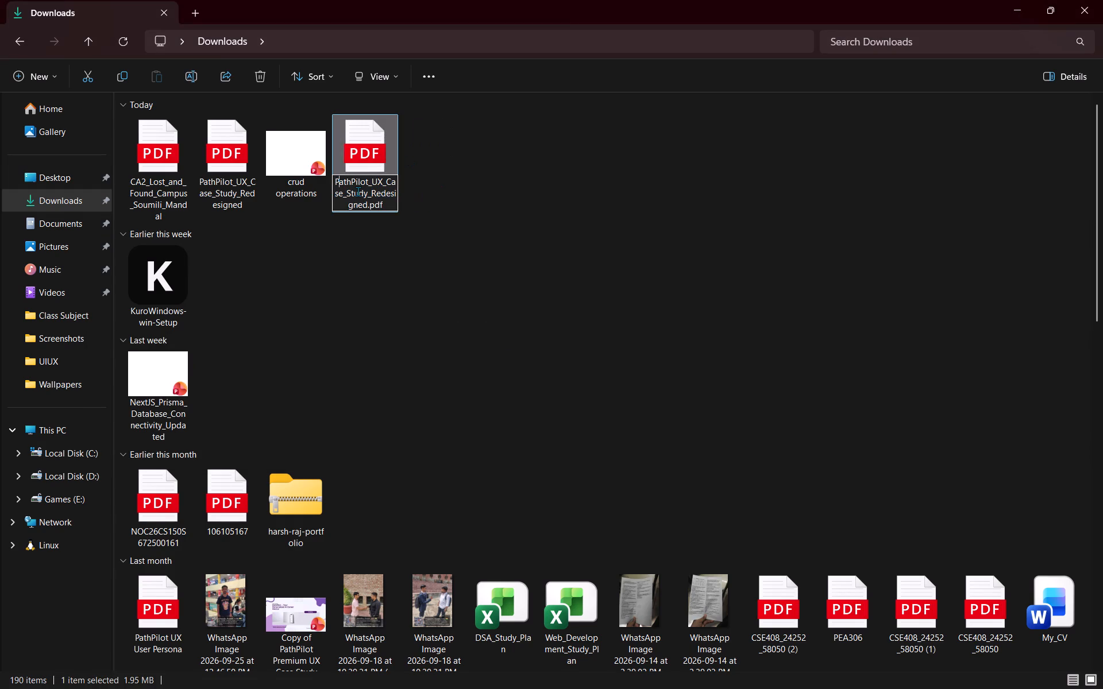
key("Down")
key("Down")
key("Down")
key("Down")
key("Down")
key("Right")
key("Right")
key("Right")
key("Right")
key("Right")
key("Right")
key("Right")
key("Right")
key("BackSpace")
key("BackSpace")
key("BackSpace")
key("BackSpace")
key("BackSpace")
key("BackSpace")
key("BackSpace")
key("BackSpace")
key("BackSpace")
key("BackSpace")
key("BackSpace")
key("BackSpace")
key("BackSpace")
key("BackSpace")
key("BackSpace")
key("BackSpace")
key("BackSpace")
key("BackSpace")
key("BackSpace")
key("BackSpace")
key("BackSpace")
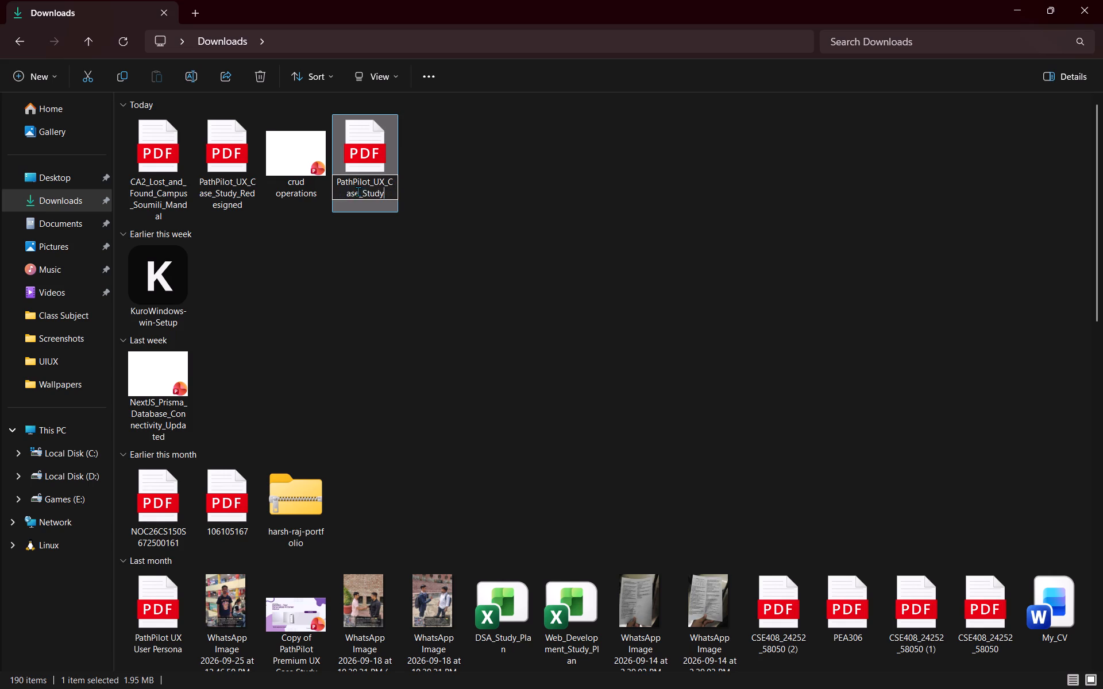
key("BackSpace")
key("BackSpace")
key("BackSpace")
key("BackSpace")
key("BackSpace")
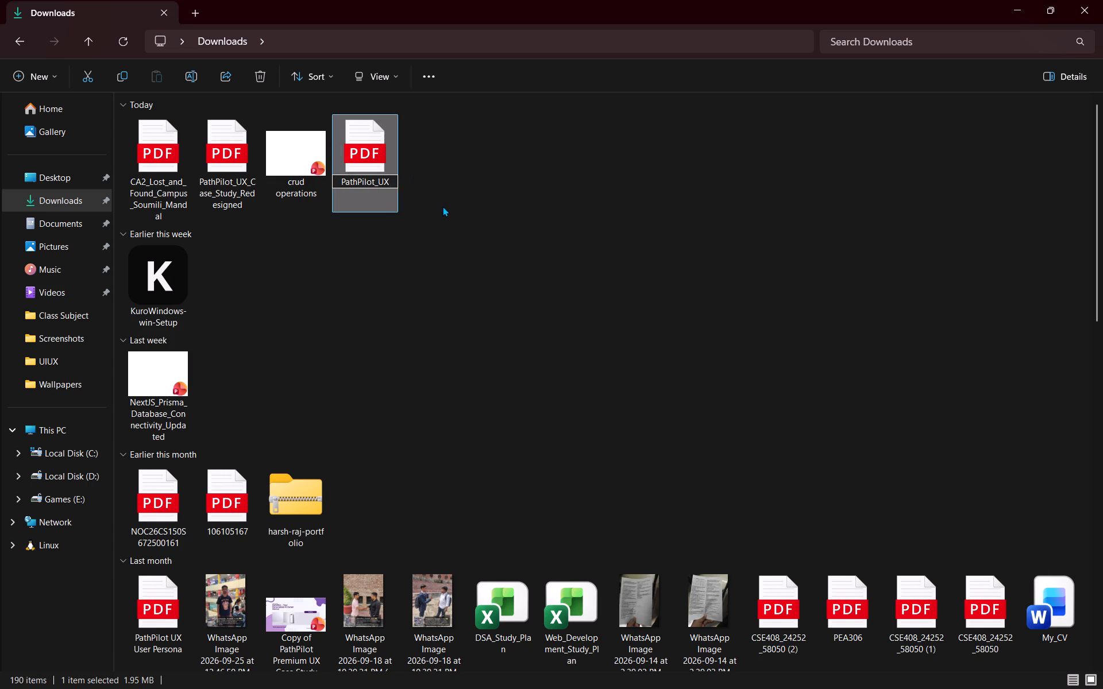
left_click(444, 207)
Delete the older PathPilot_UX_Case_Study_Redesigned PDF from the Downloads folder.
key("alt+Tab")
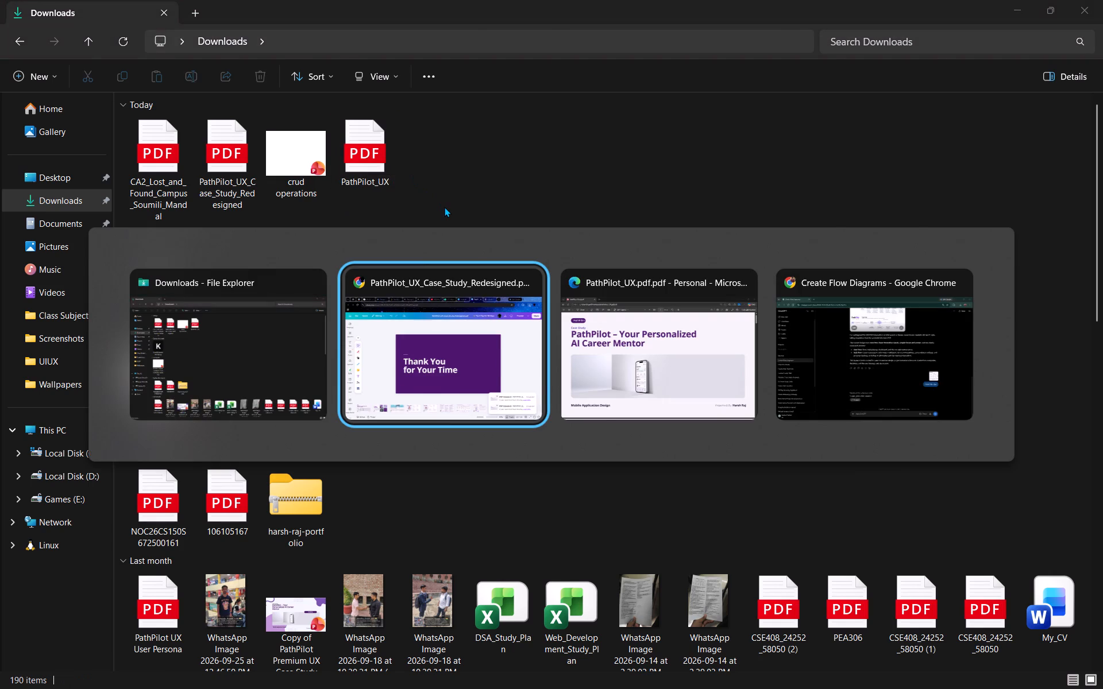
key("alt+Tab")
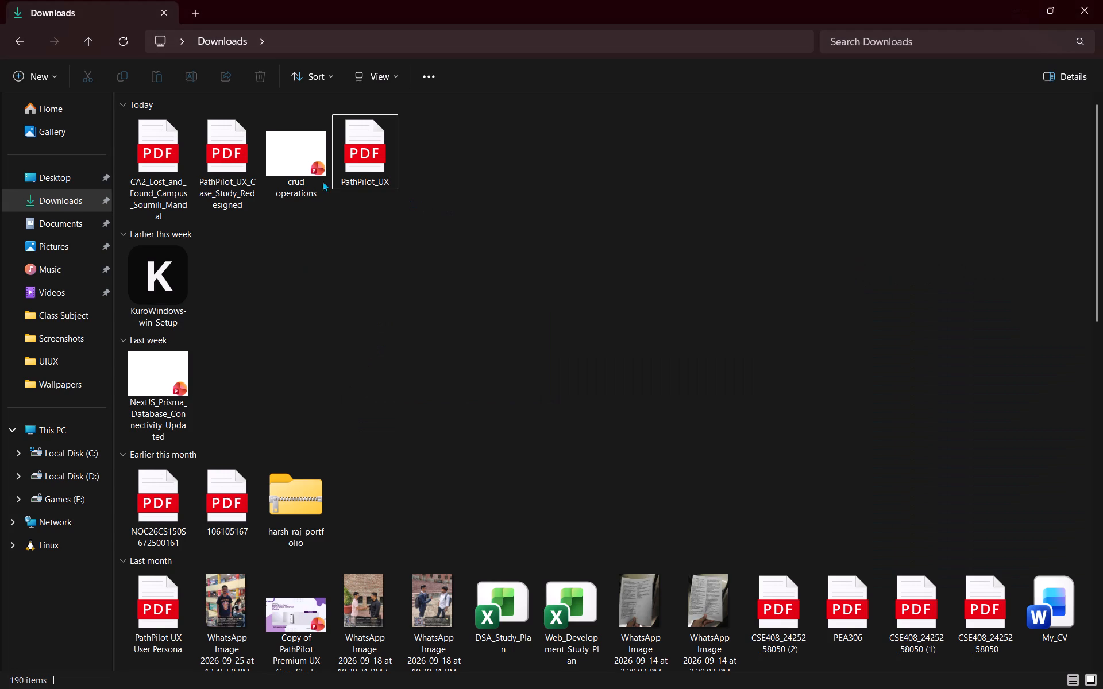
left_click(288, 171)
left_click(244, 171)
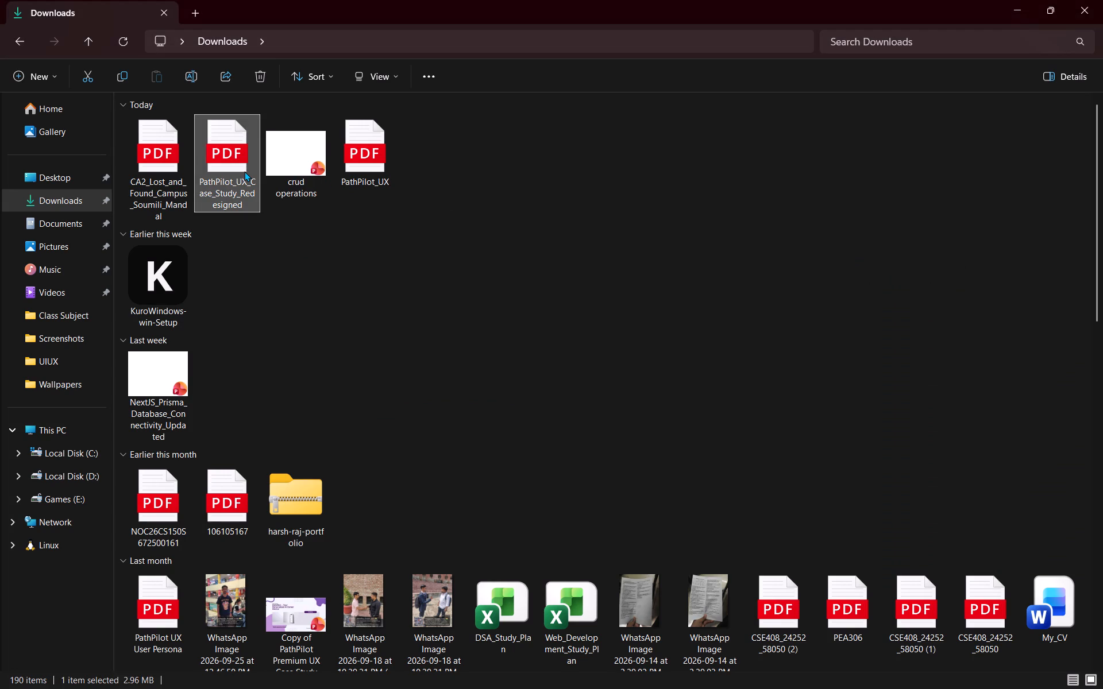
key("Delete")
Open the CA2 Lost and Found Campus PDF, examine its pages through to the references, and close it.
double_click(175, 181)
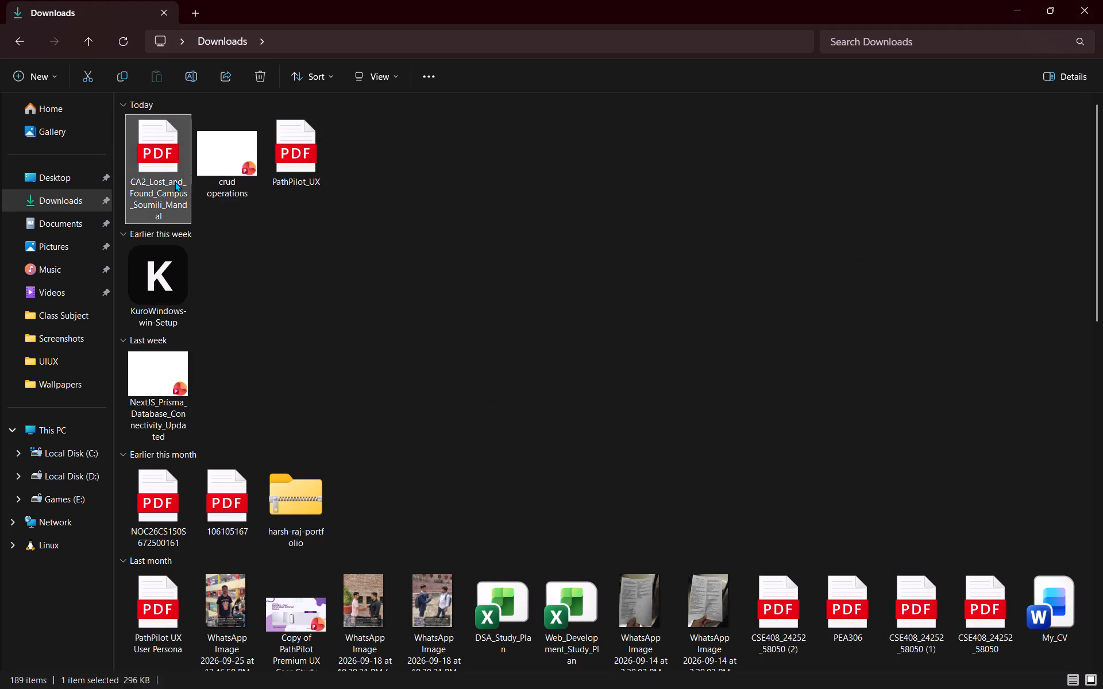
key("Right")
key("Right")
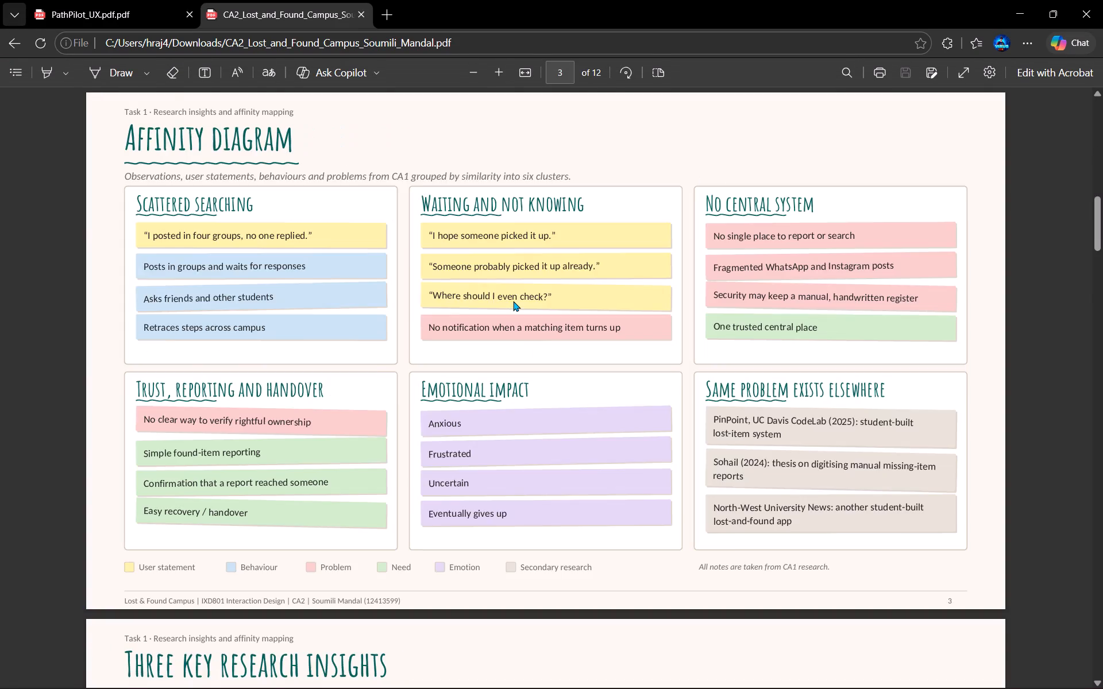
key("Right")
key("Right")
key("Right")
key("Right")
key("Right")
key("Right")
key("Right")
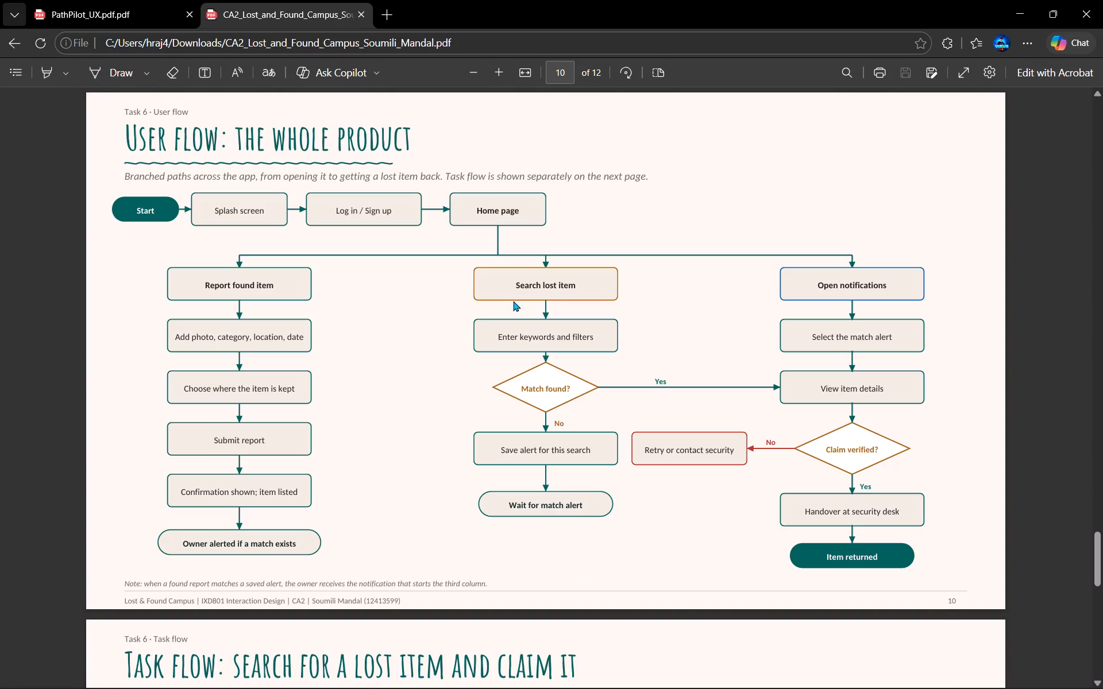
key("Left")
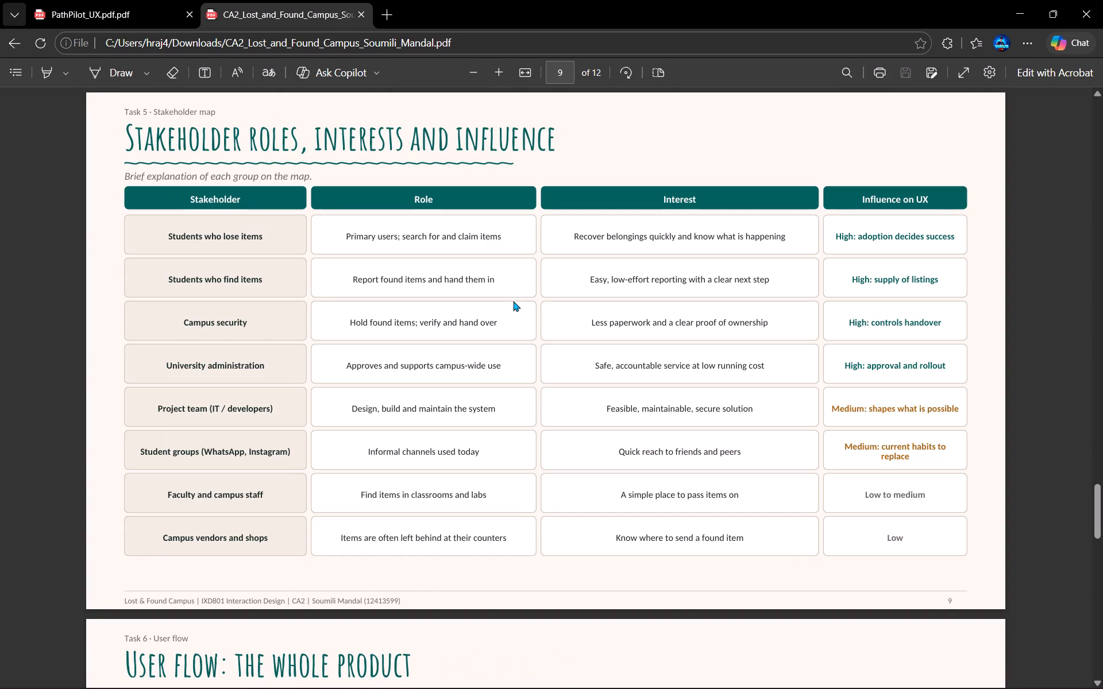
key("Right")
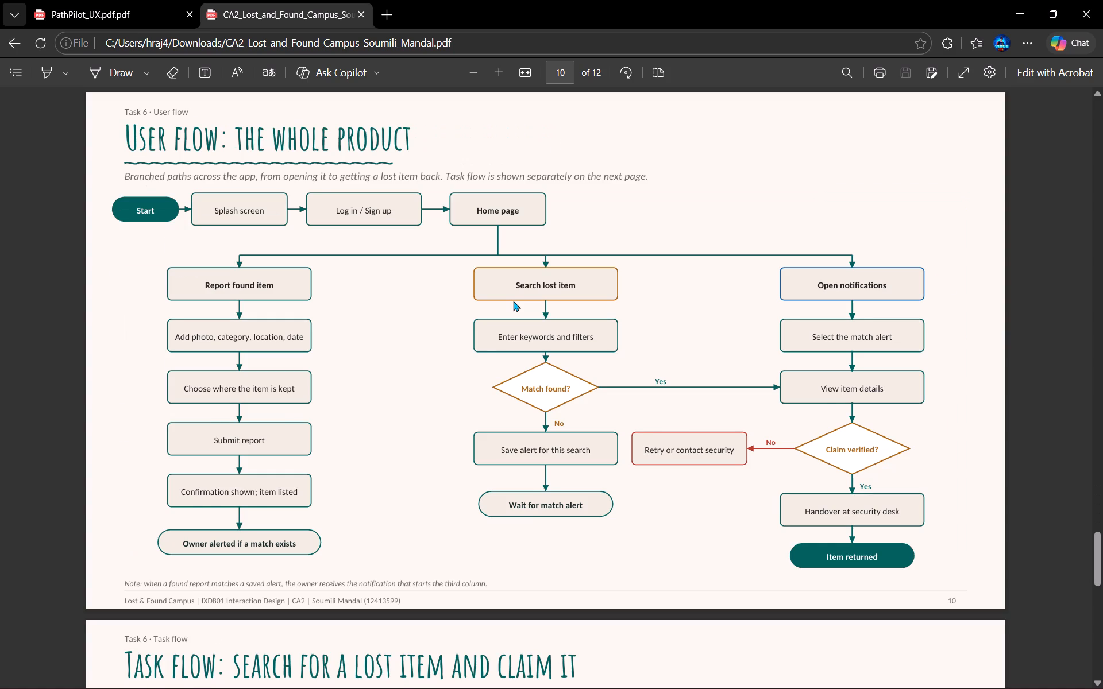
key("Right")
key("Right")
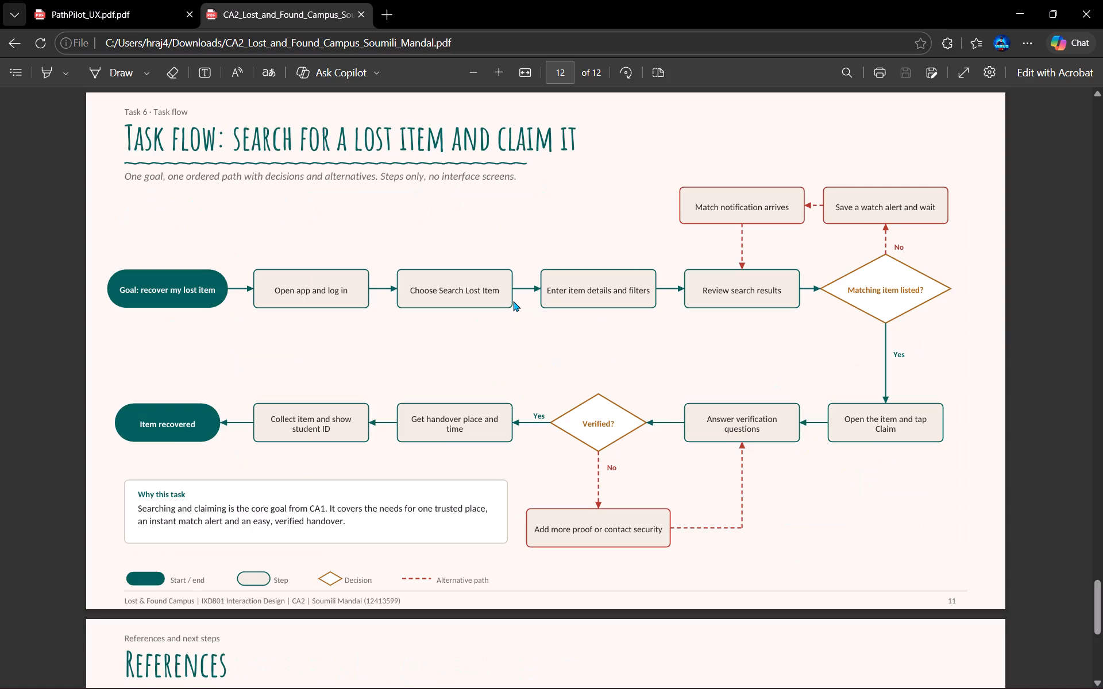
key("Right")
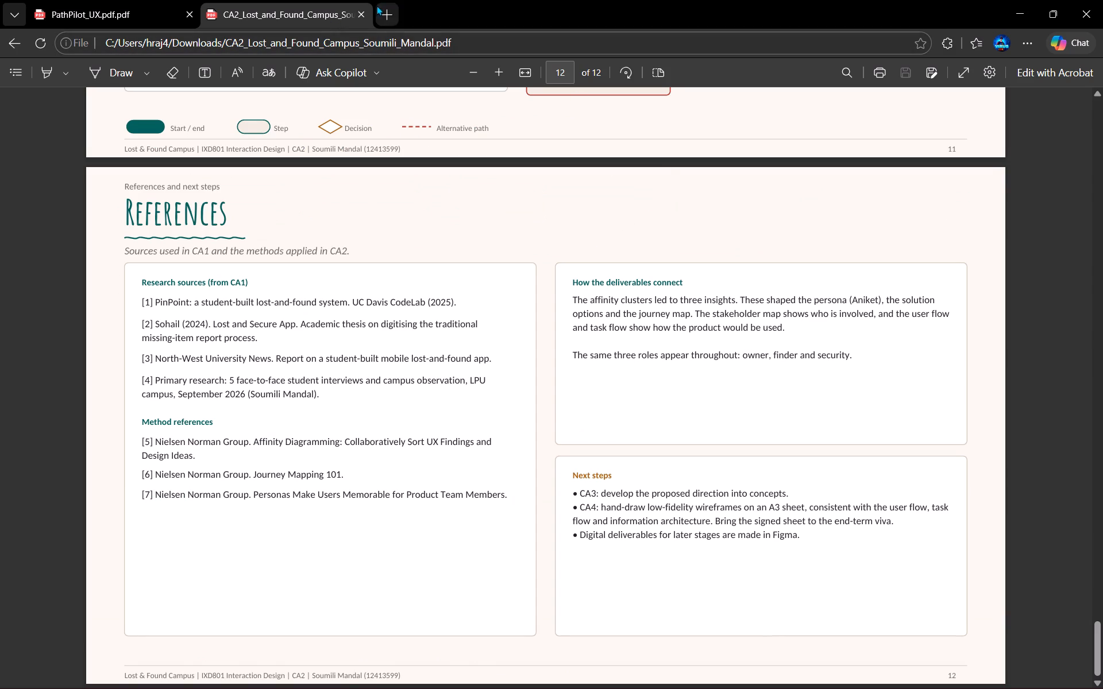
left_click(361, 14)
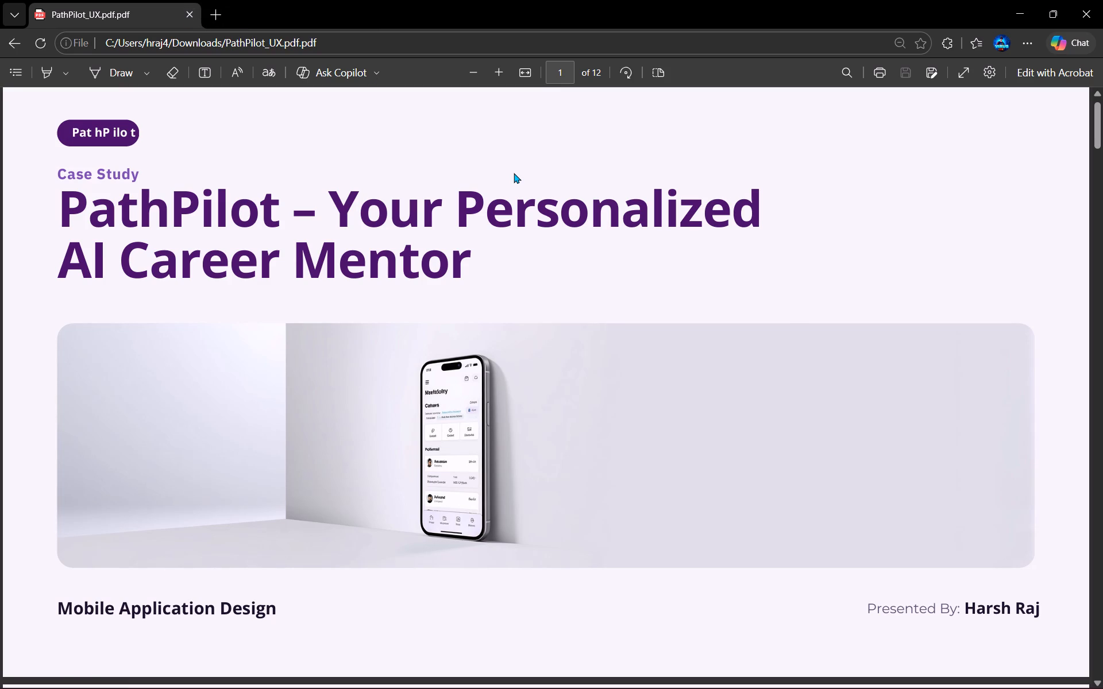
Check the first pages of the old PathPilot_UX PDF up to the user personas for text spacing, and close it.
key("Right")
key("Right")
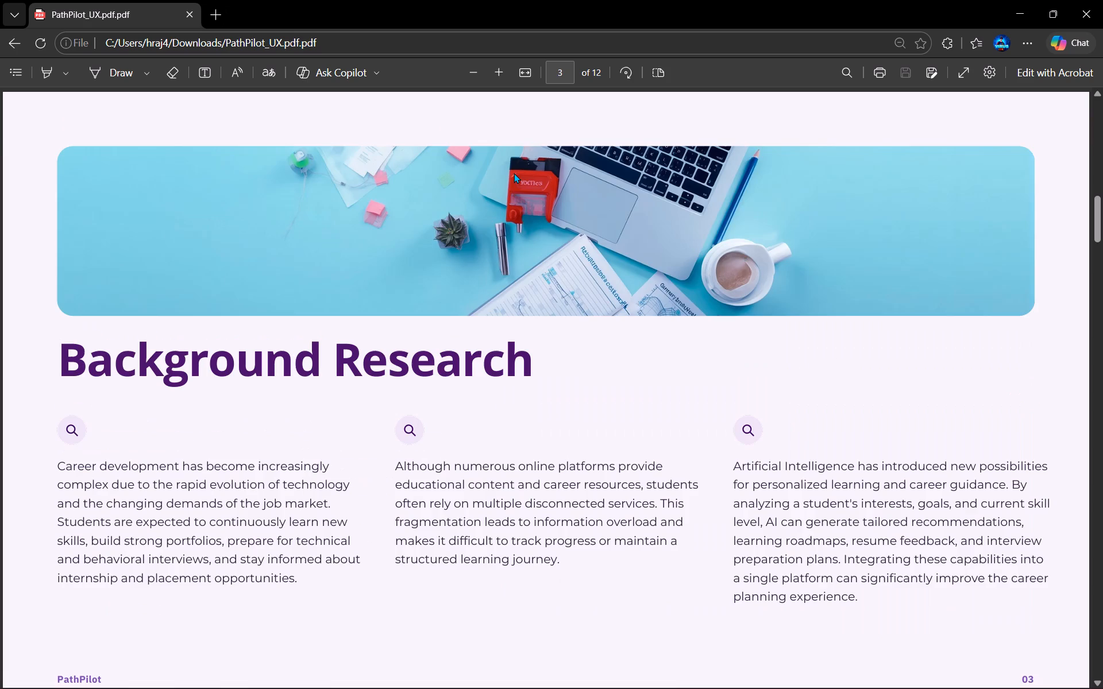
key("Right")
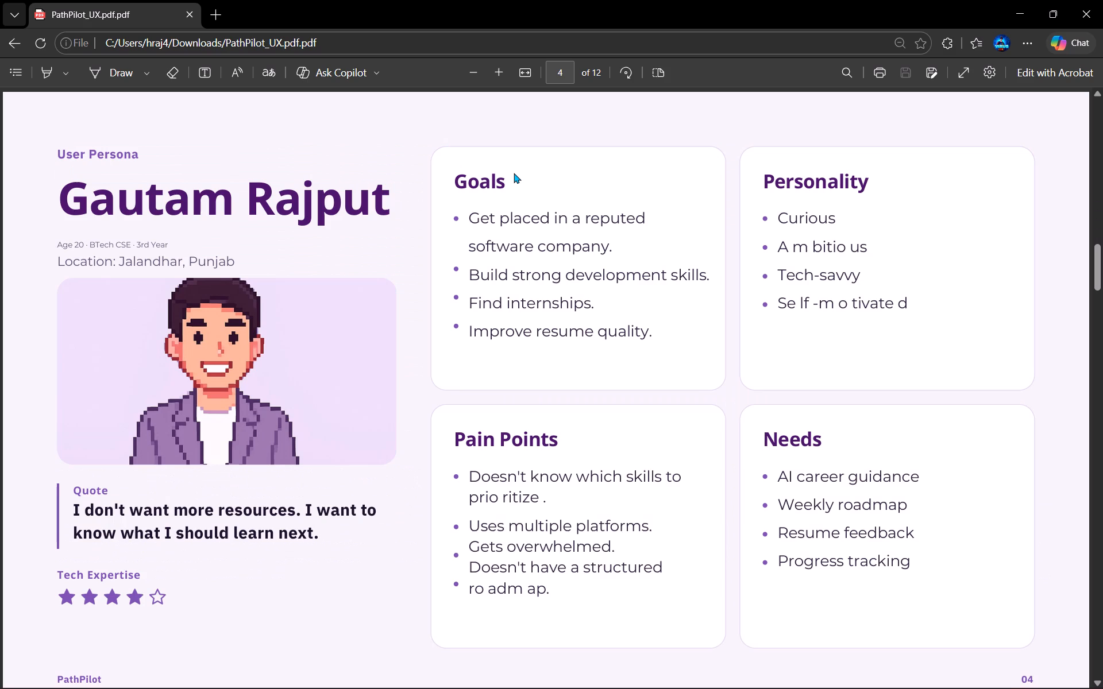
key("Right")
key("Left")
left_click(185, 14)
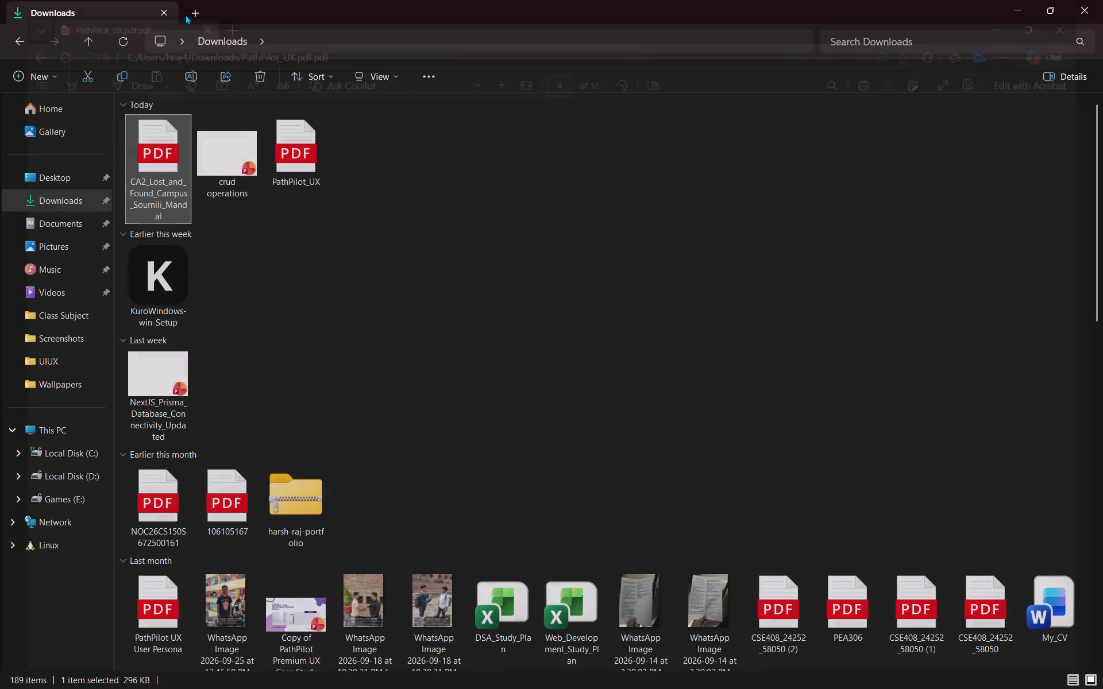
Switch to the PathPilot design in Canva, look at pages 2 and 3, and return to the Problem Statement page.
key("alt+Tab")
left_click(894, 408)
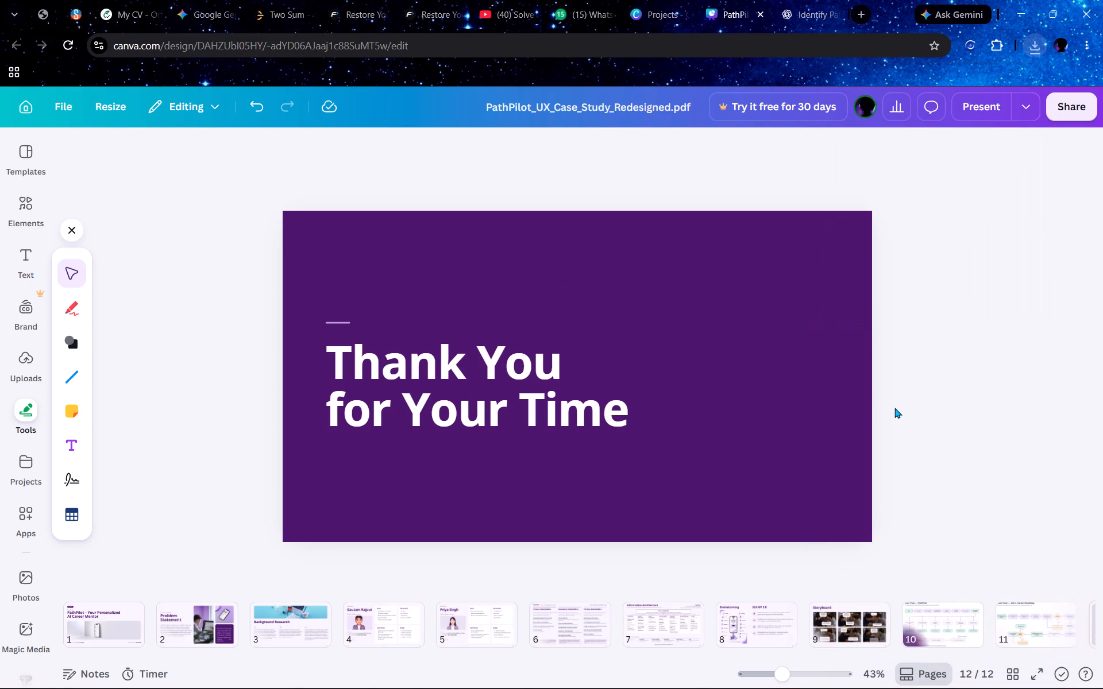
left_click(184, 638)
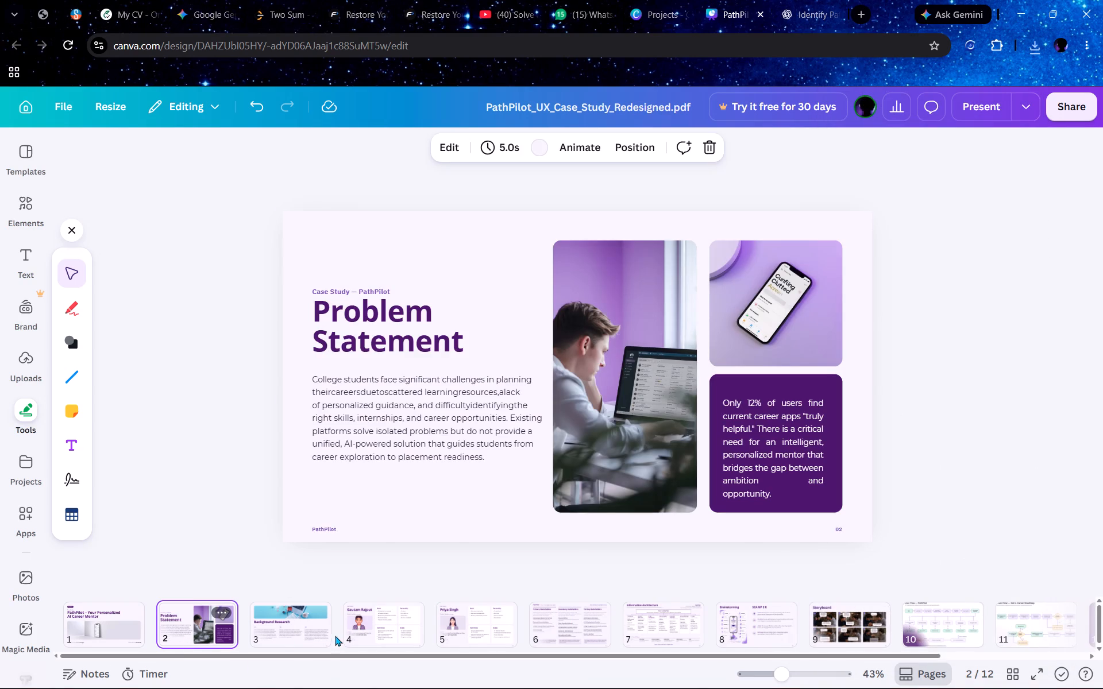
left_click(329, 627)
left_click(289, 633)
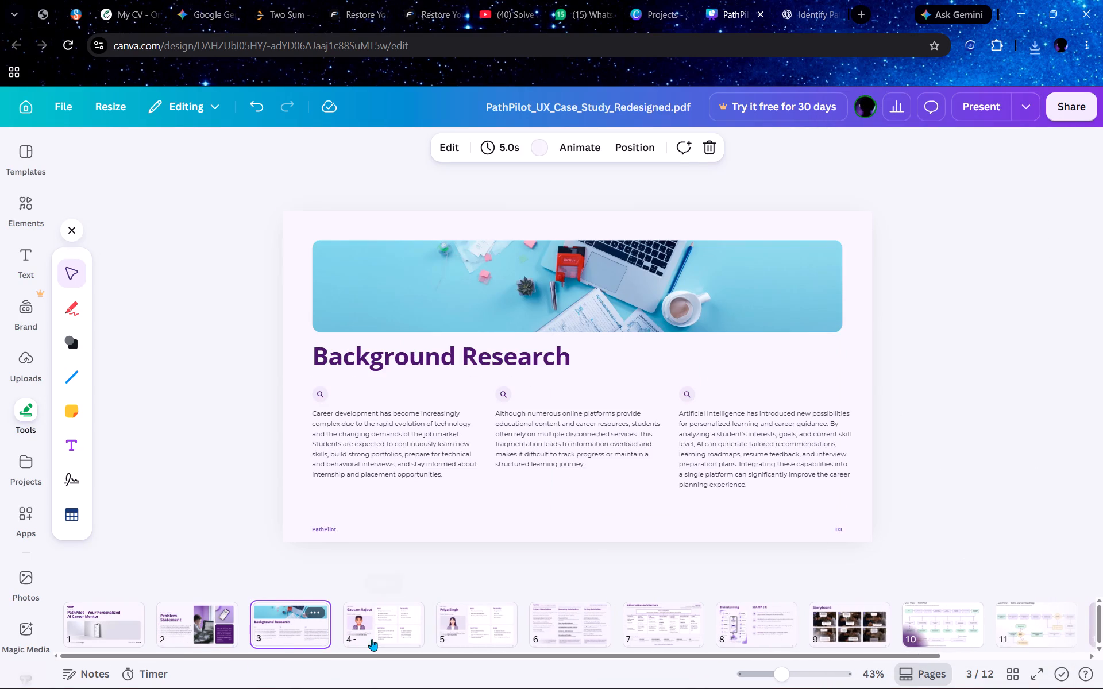
left_click(199, 636)
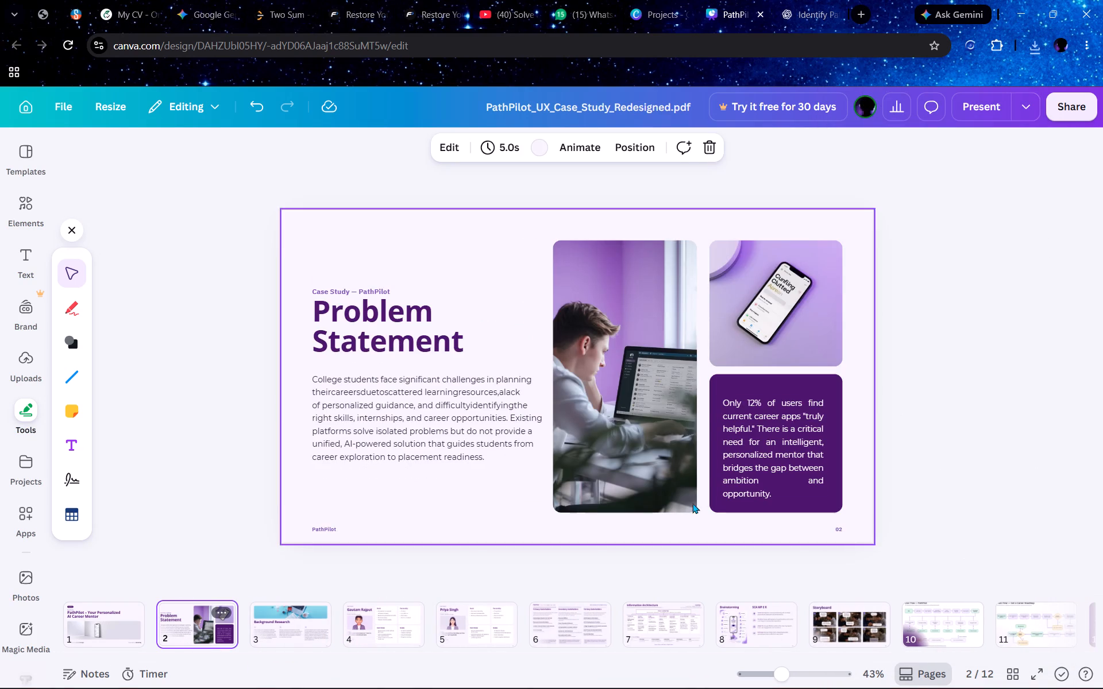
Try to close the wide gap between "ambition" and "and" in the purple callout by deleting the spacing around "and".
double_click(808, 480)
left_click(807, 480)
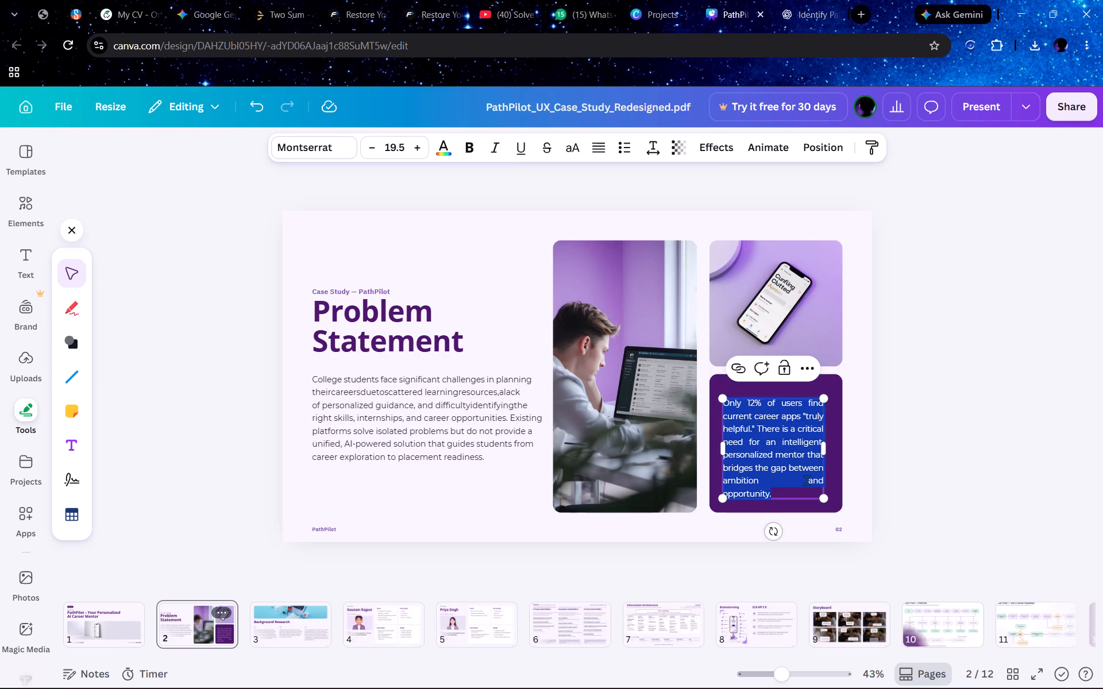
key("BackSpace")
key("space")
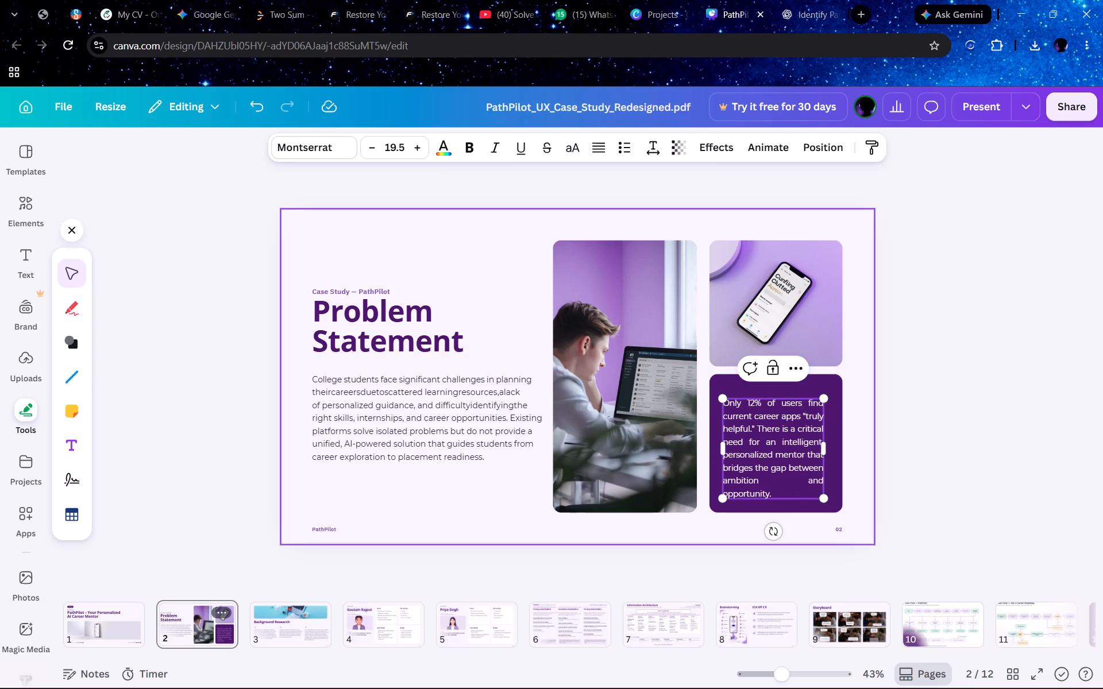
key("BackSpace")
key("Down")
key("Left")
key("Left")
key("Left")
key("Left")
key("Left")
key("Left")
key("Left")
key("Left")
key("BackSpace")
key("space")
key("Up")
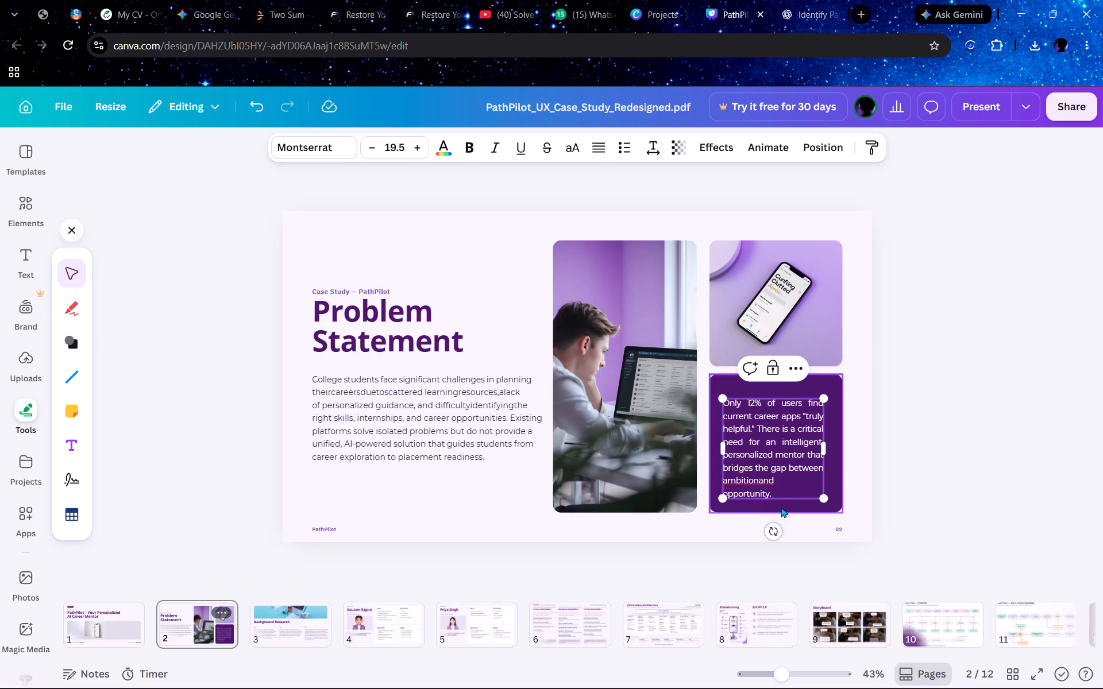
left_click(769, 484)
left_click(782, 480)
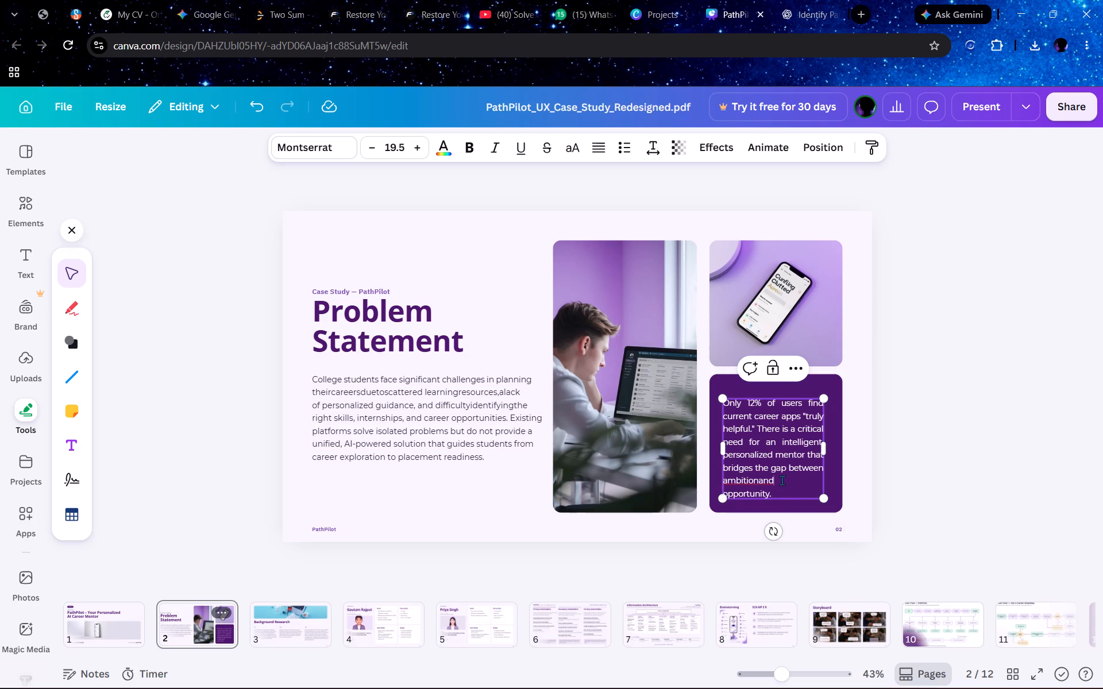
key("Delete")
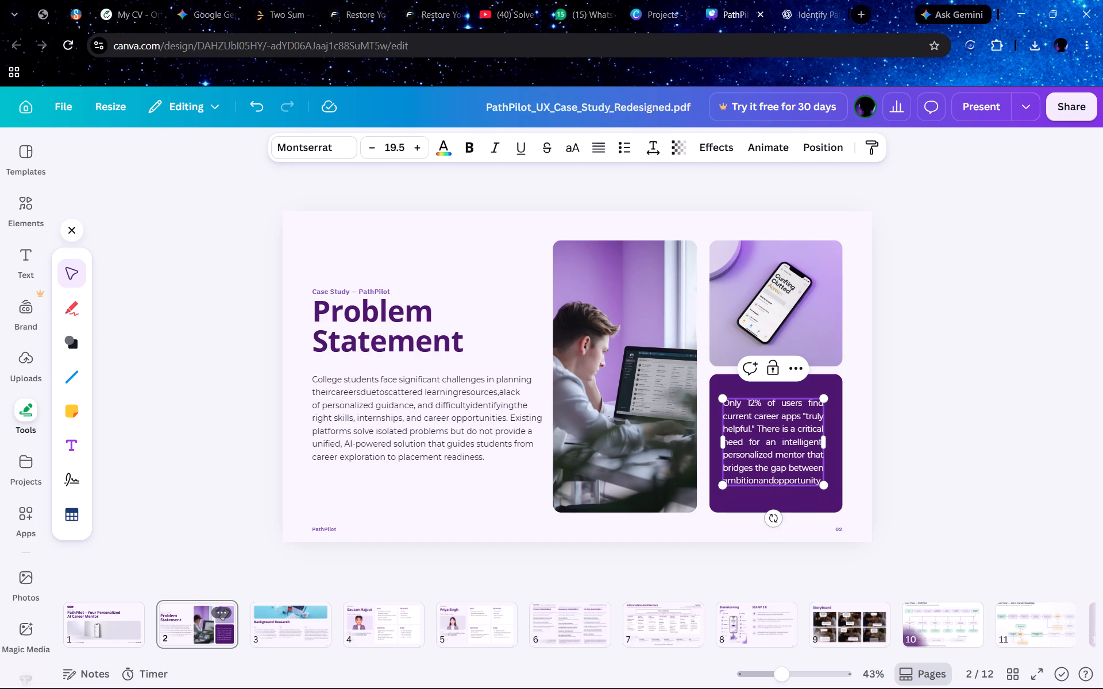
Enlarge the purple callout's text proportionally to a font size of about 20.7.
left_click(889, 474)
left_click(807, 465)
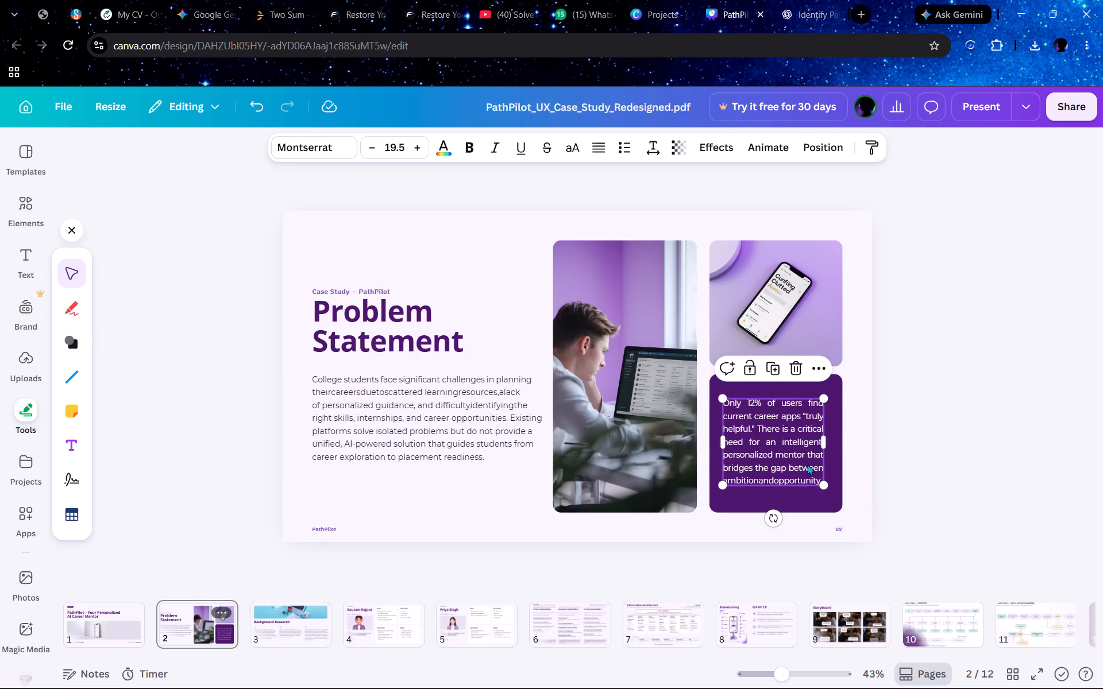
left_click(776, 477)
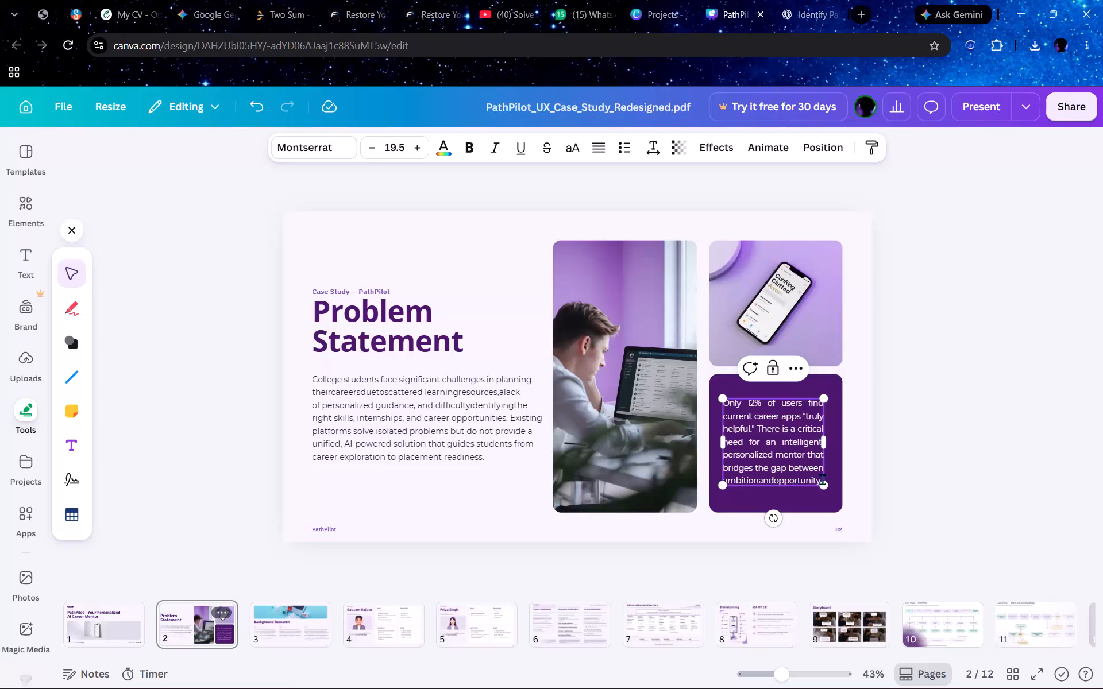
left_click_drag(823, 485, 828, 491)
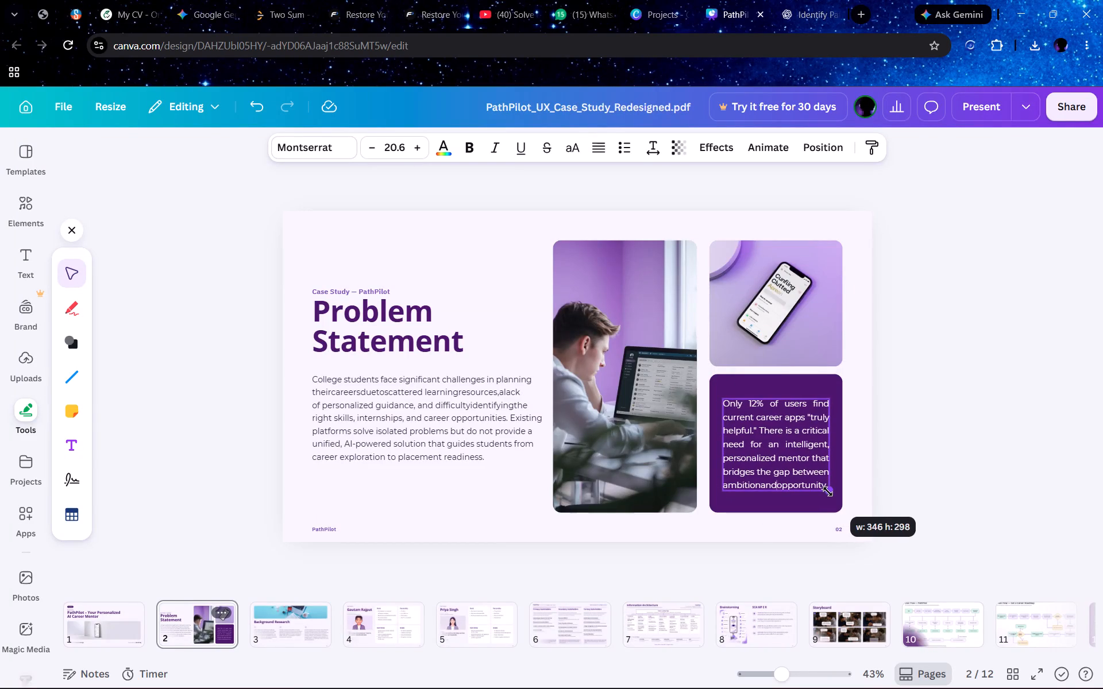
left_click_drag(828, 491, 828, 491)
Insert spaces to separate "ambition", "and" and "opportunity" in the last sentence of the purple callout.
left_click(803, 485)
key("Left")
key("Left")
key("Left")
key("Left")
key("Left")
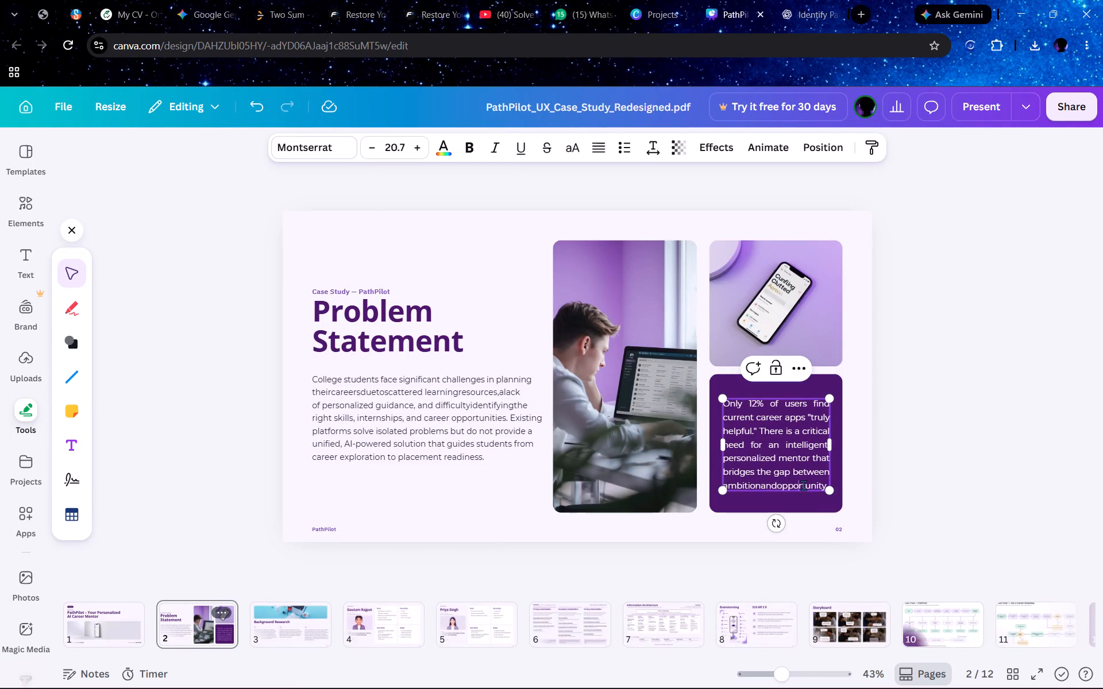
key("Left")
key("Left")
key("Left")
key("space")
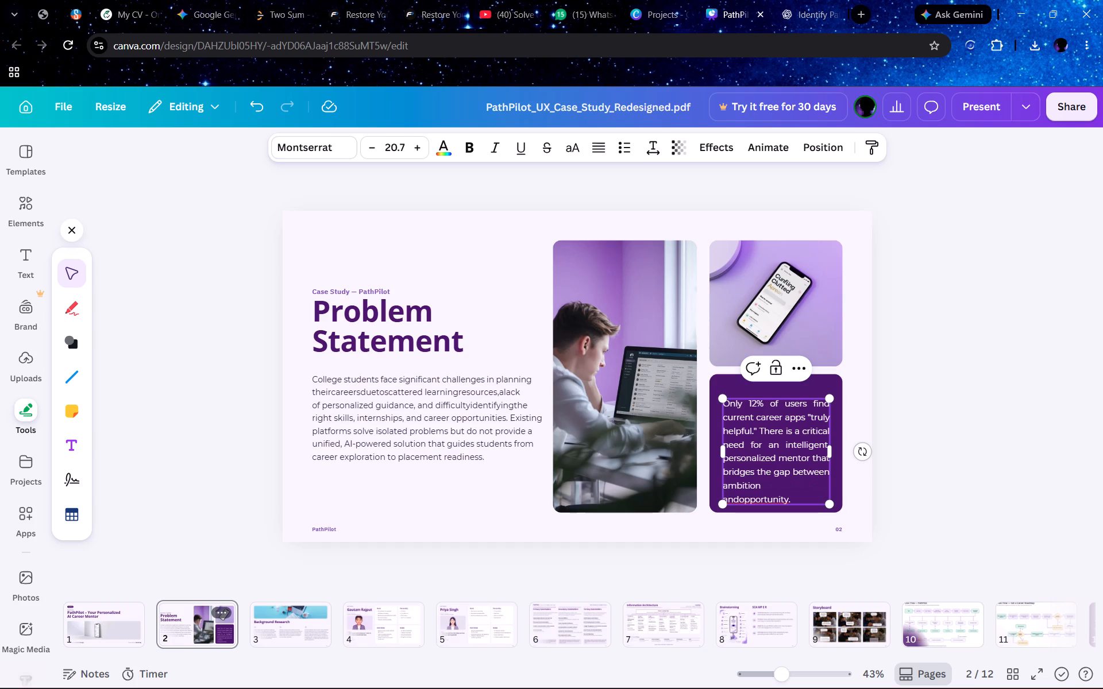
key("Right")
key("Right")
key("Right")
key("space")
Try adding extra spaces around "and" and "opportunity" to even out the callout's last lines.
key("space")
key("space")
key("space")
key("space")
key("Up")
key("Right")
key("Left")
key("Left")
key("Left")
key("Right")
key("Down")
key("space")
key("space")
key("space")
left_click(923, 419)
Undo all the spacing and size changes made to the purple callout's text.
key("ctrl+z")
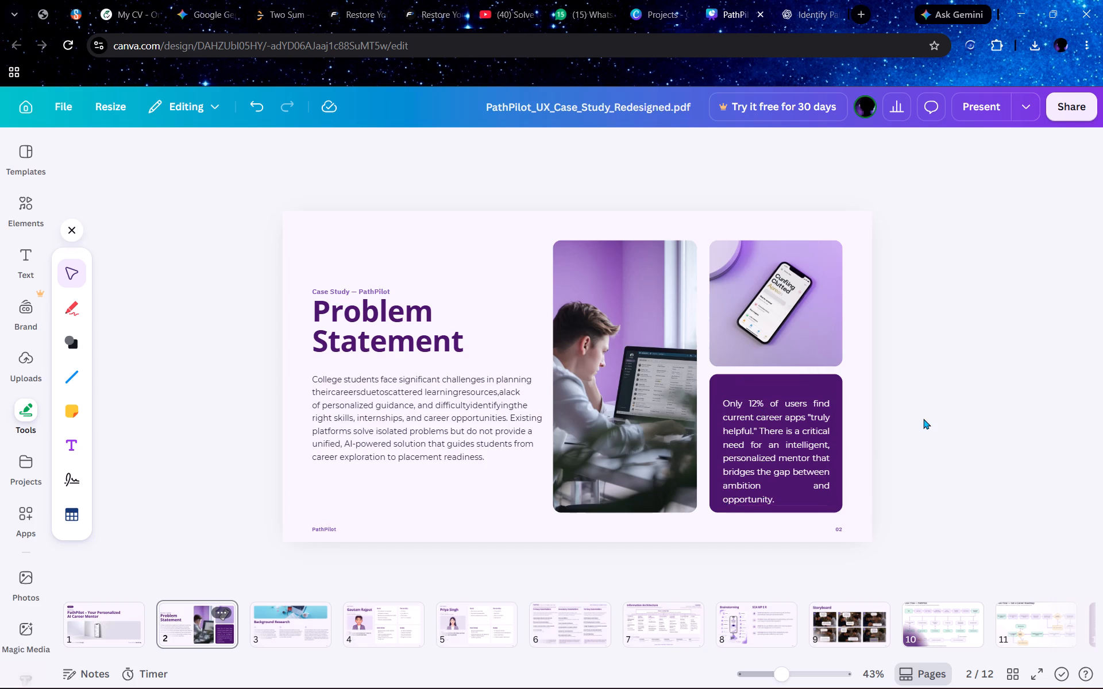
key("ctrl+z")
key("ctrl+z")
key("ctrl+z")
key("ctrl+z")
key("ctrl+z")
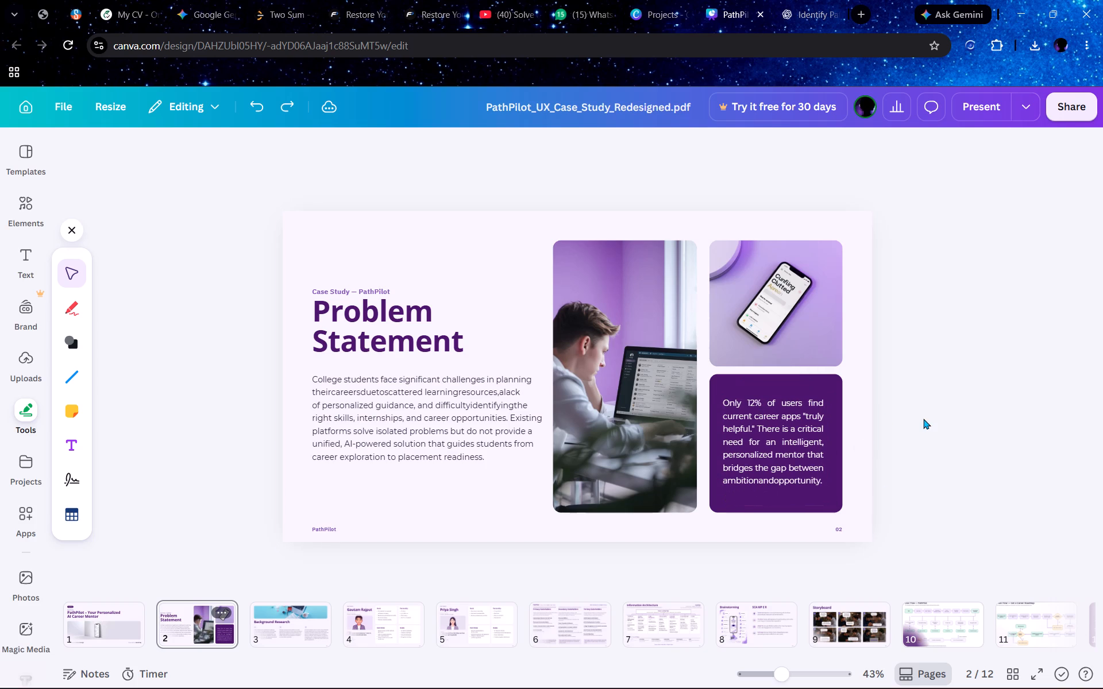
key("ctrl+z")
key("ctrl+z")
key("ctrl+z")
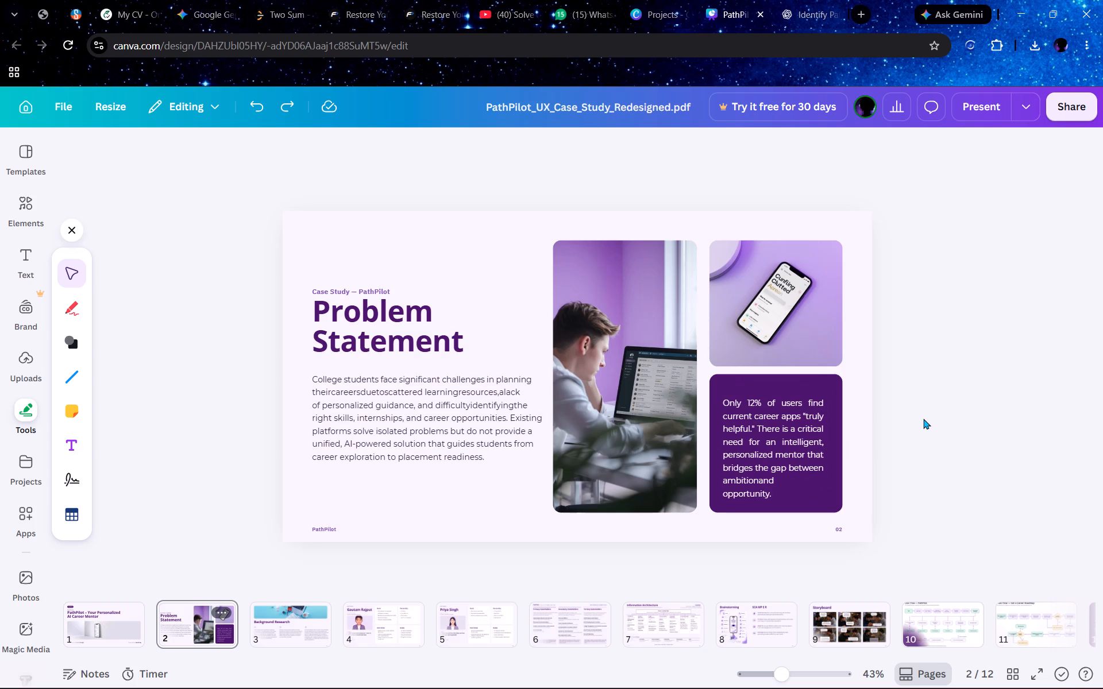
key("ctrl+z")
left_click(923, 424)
Reposition the callout text so it is centred within its purple box on the Problem Statement page.
left_click(788, 440)
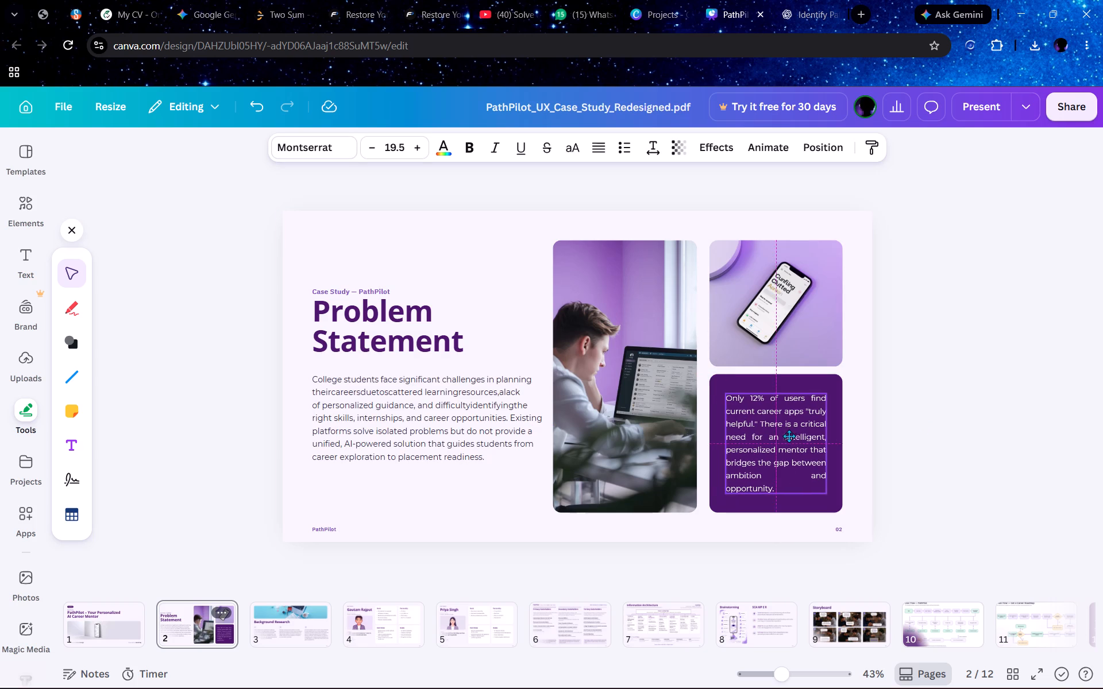
left_click(921, 435)
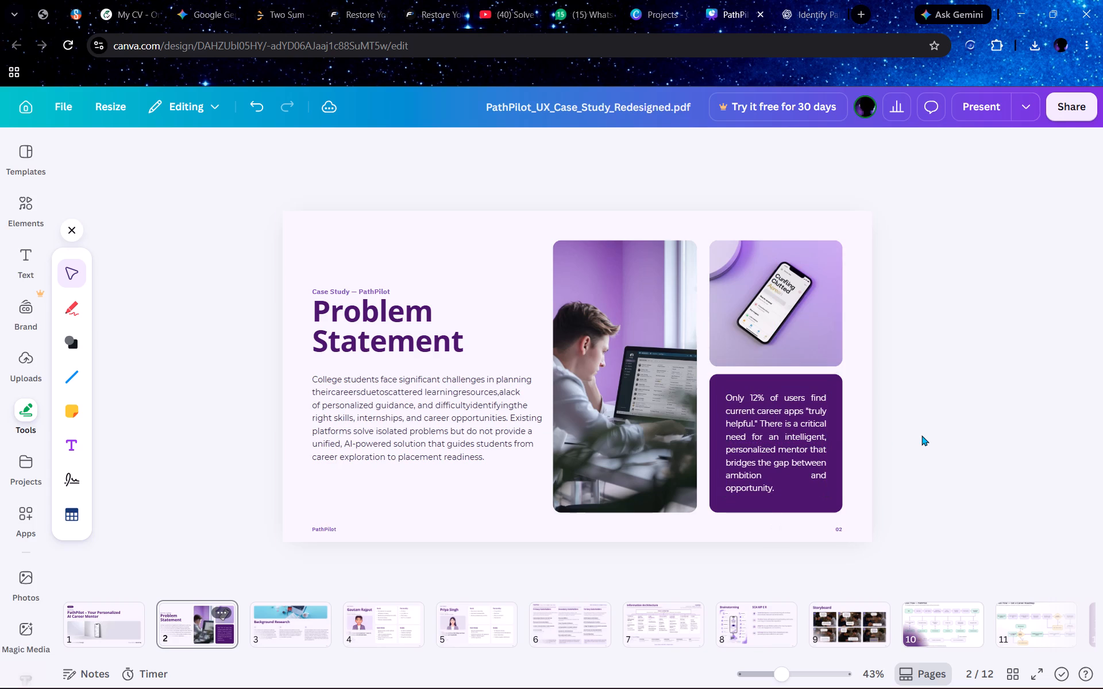
On the first user persona page (page 4), remove the stray spaces so the second Personality item reads "Ambitious".
left_click(308, 629)
left_click(368, 632)
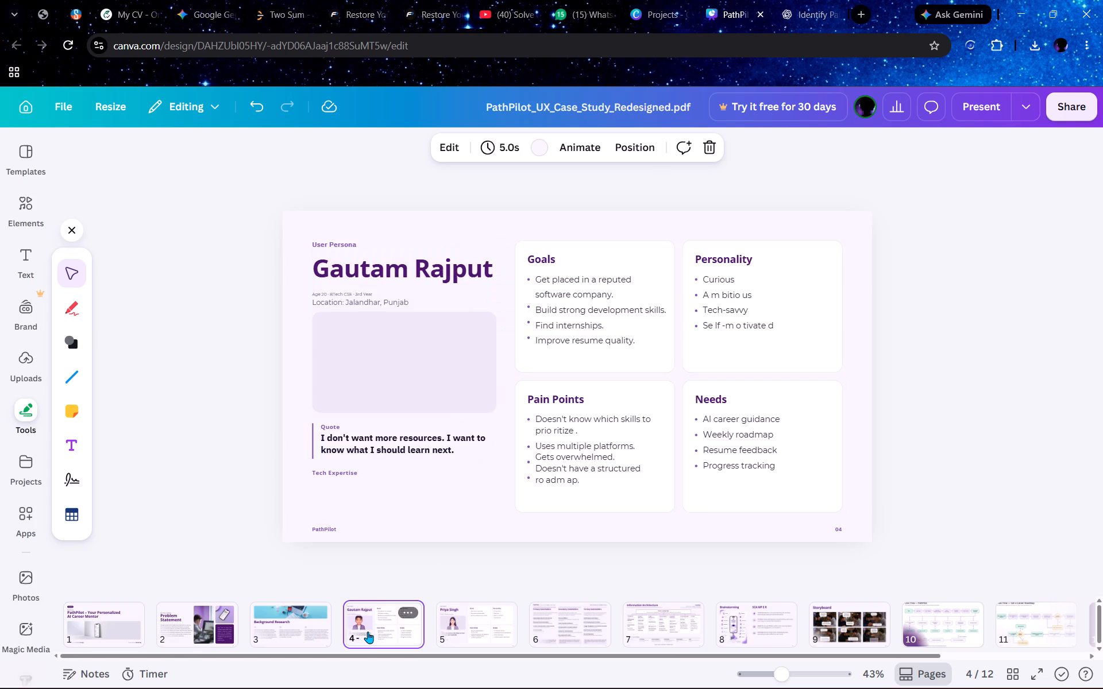
double_click(712, 296)
left_click(712, 296)
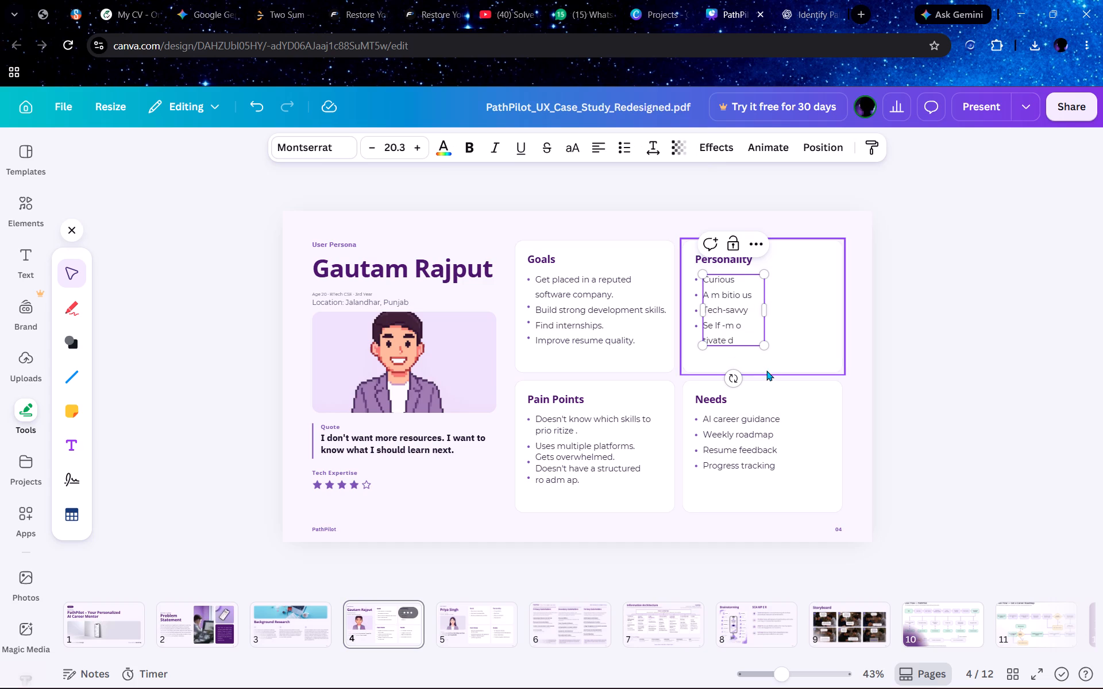
key("BackSpace")
key("Right")
key("Right")
key("BackSpace")
key("Right")
key("Right")
key("Right")
key("Right")
key("Right")
key("Right")
key("BackSpace")
In the last Personality item on page 4, remove the stray space inside the word "Self".
key("Down")
key("Down")
key("Left")
key("Left")
key("Left")
key("Left")
key("Left")
key("Left")
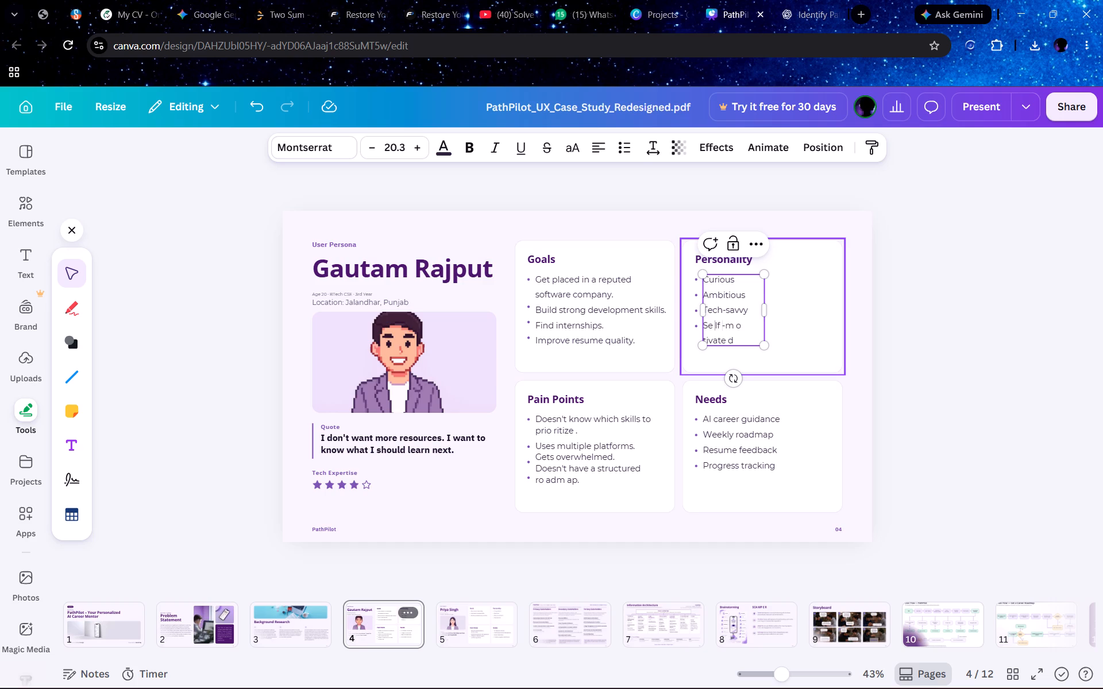
key("F12")
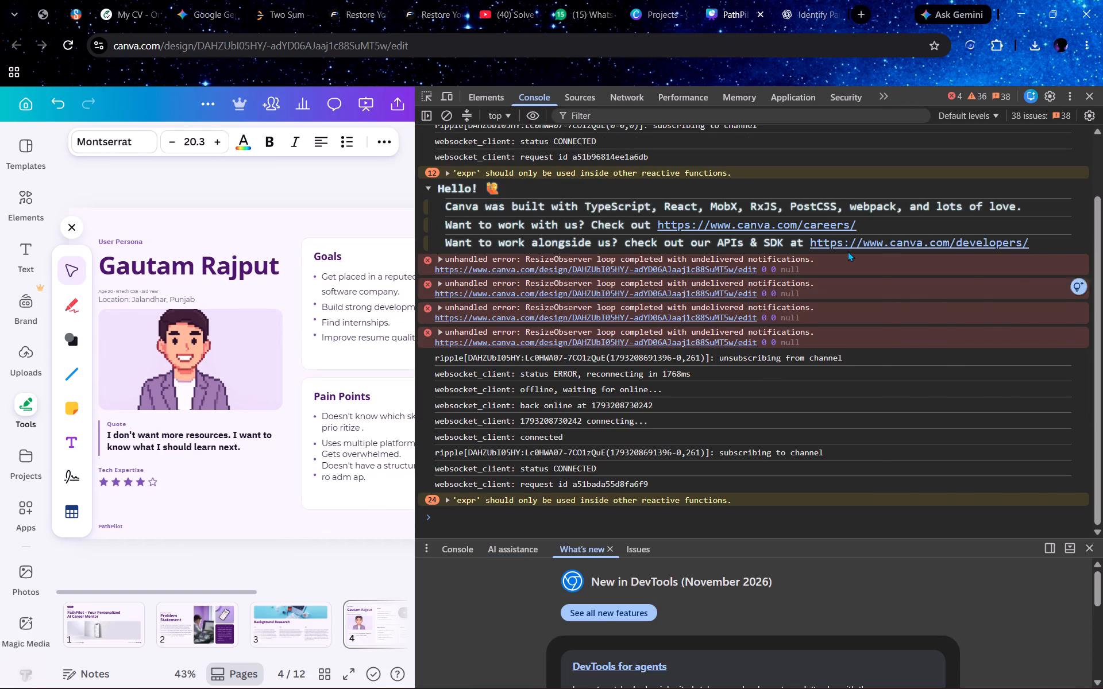
left_click(1087, 97)
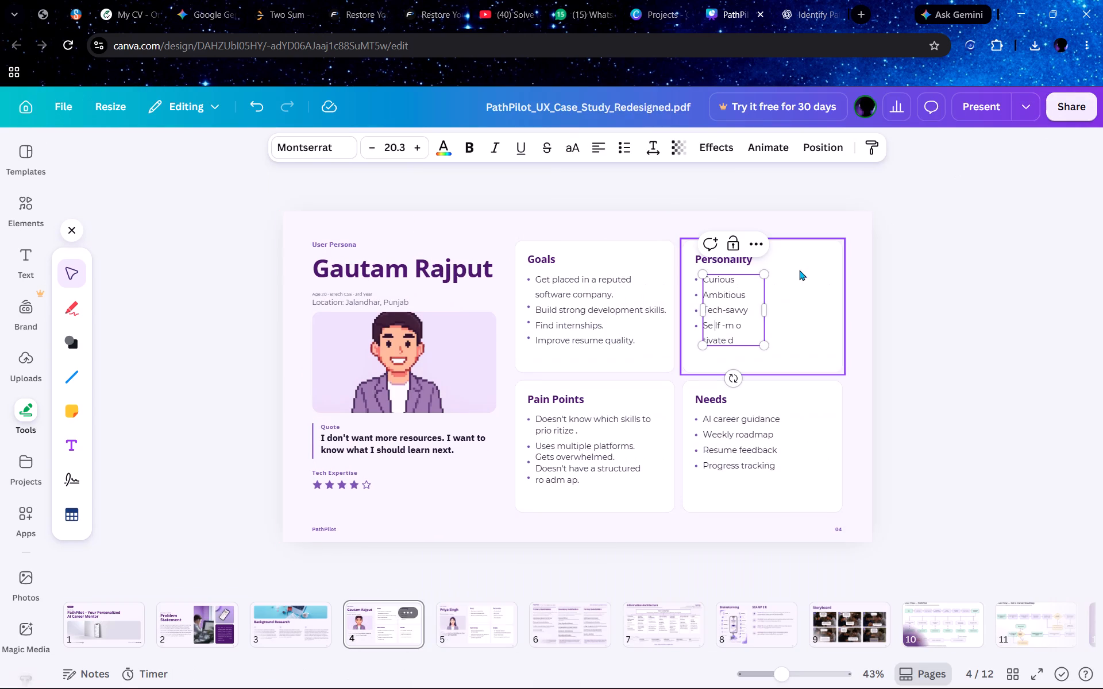
key("BackSpace")
Remove the stray spaces and break in the rest of that Personality item so its second word reads "motivated".
key("Right")
key("Right")
key("Right")
key("Right")
key("Right")
key("Right")
key("BackSpace")
key("Right")
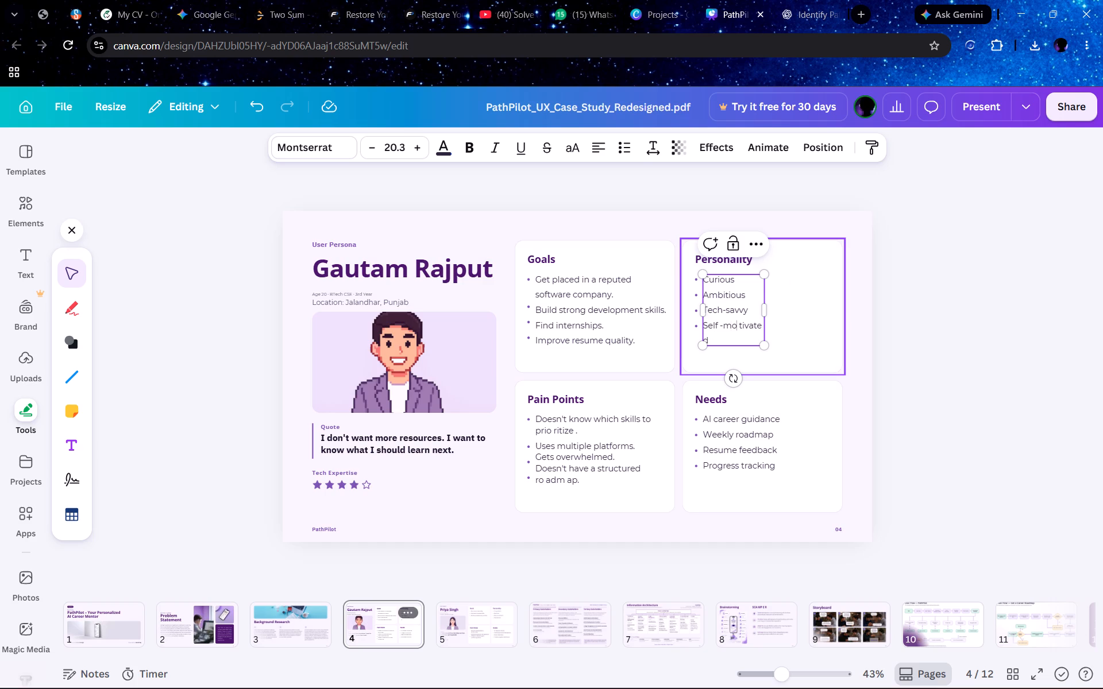
key("Right")
key("BackSpace")
key("Right")
key("Right")
key("Right")
key("Right")
key("Right")
key("Right")
key("Delete")
Widen the Personality text box so "Ambitious Tech-savvy" and "Self -motivated" each fit on a single line.
left_click_drag(767, 311, 780, 309)
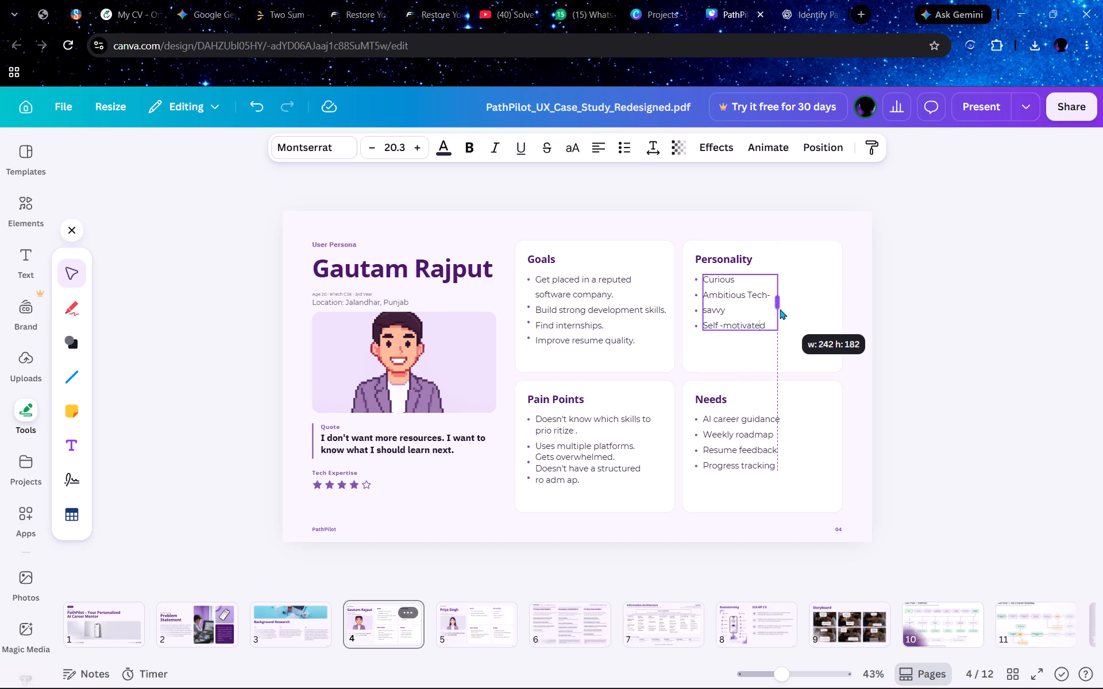
left_click_drag(780, 309, 780, 308)
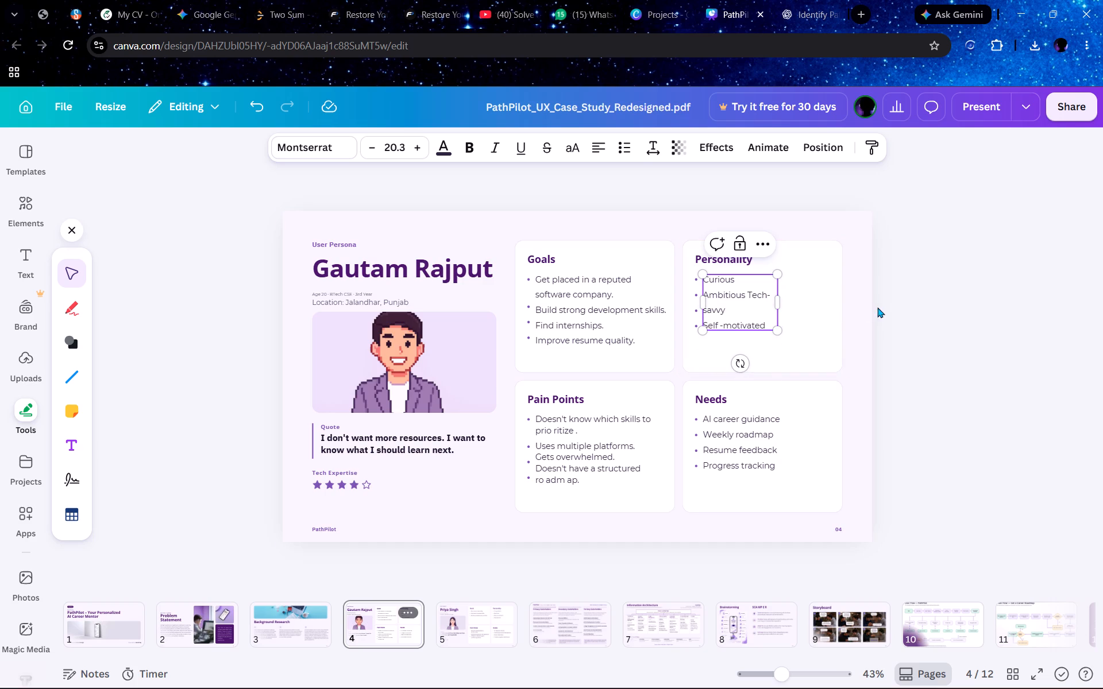
left_click(904, 308)
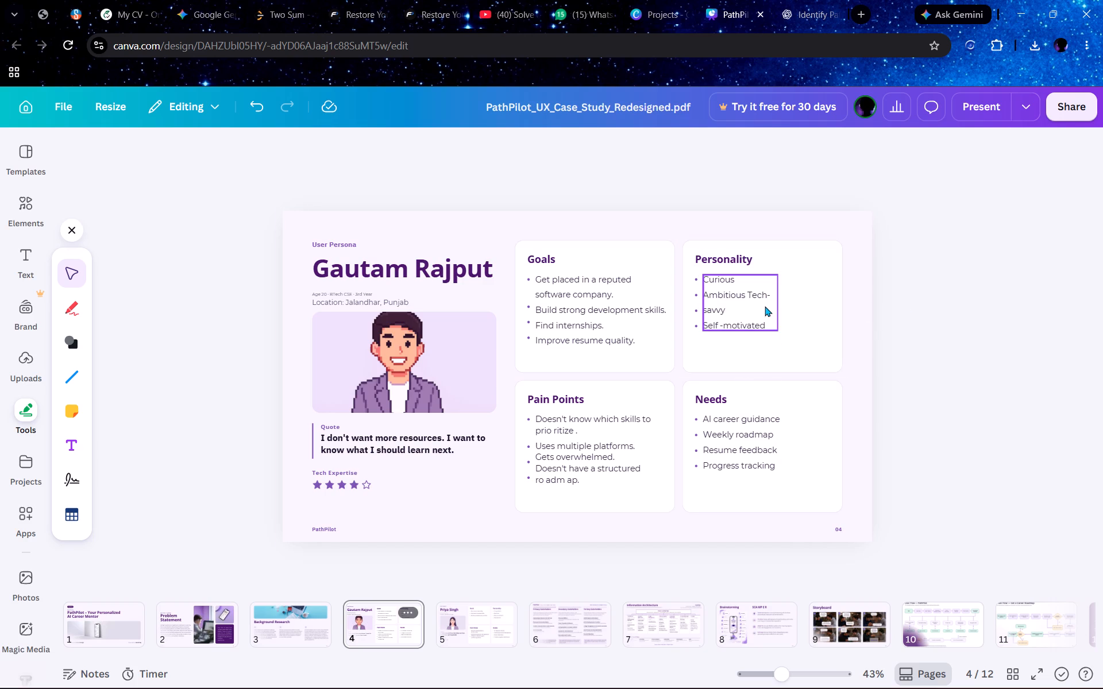
left_click(761, 299)
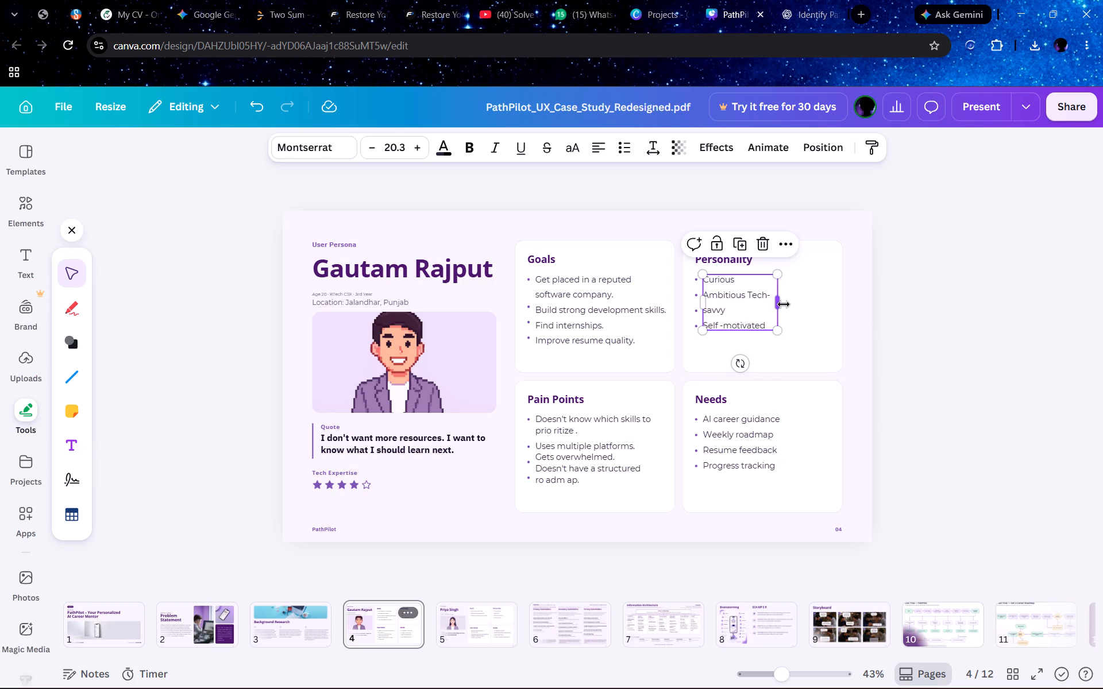
left_click_drag(778, 305, 801, 305)
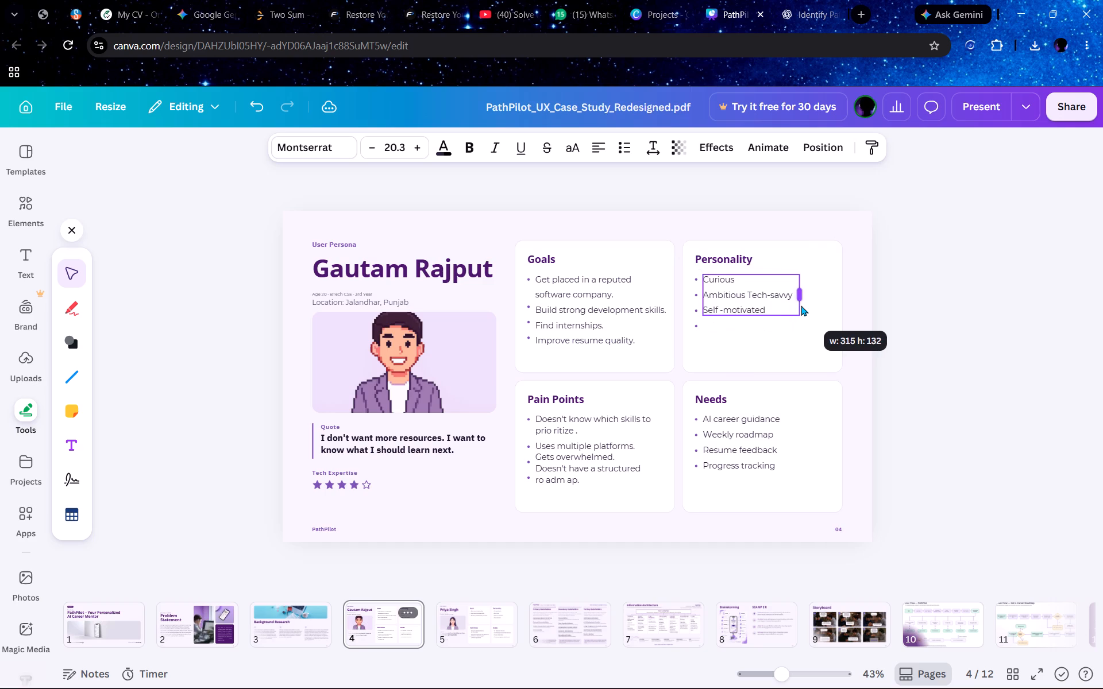
left_click_drag(801, 305, 799, 305)
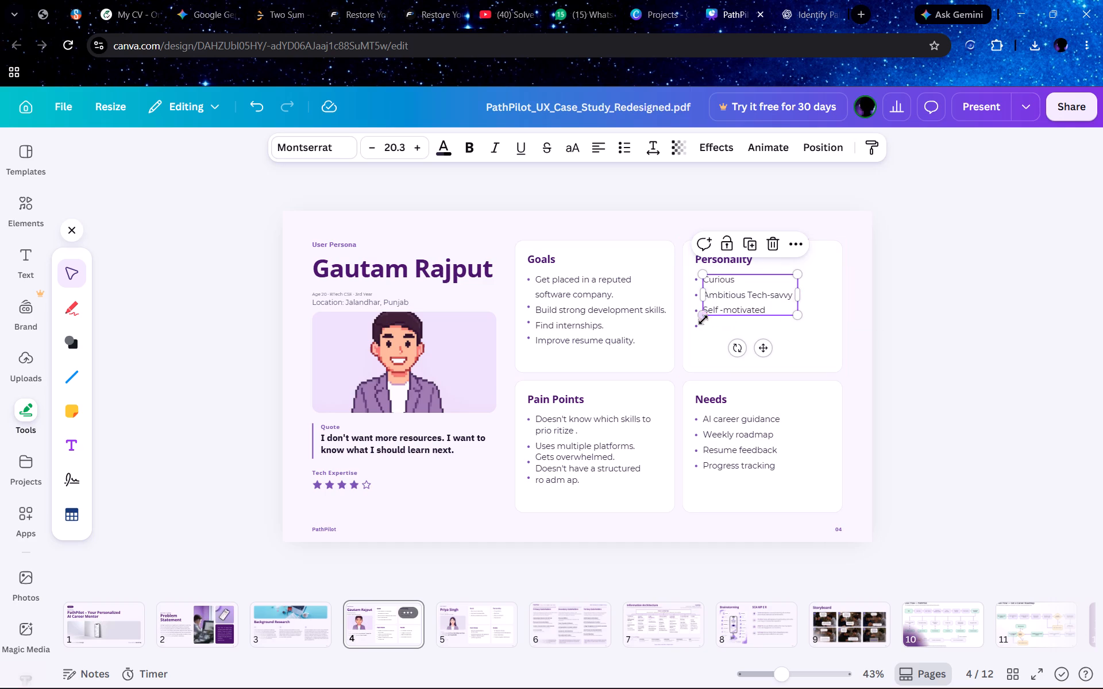
Delete the leftover fourth bullet dot beneath the "Self -motivated" item in the Personality card.
left_click(706, 326)
left_click(694, 326)
left_click(694, 326)
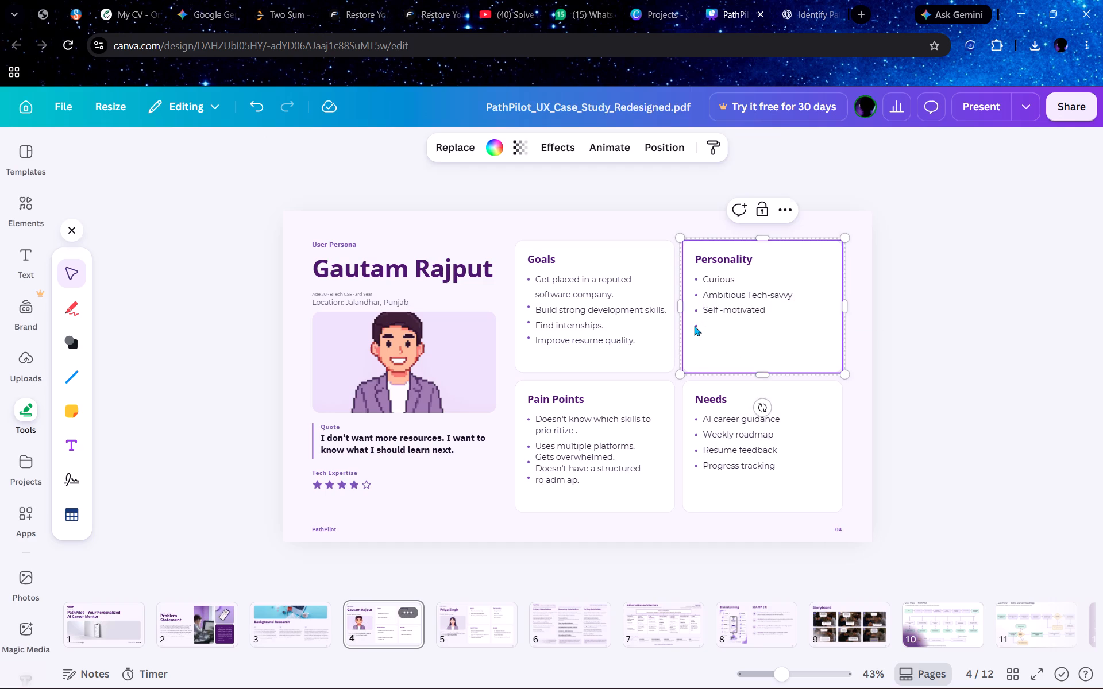
left_click(694, 326)
double_click(696, 326)
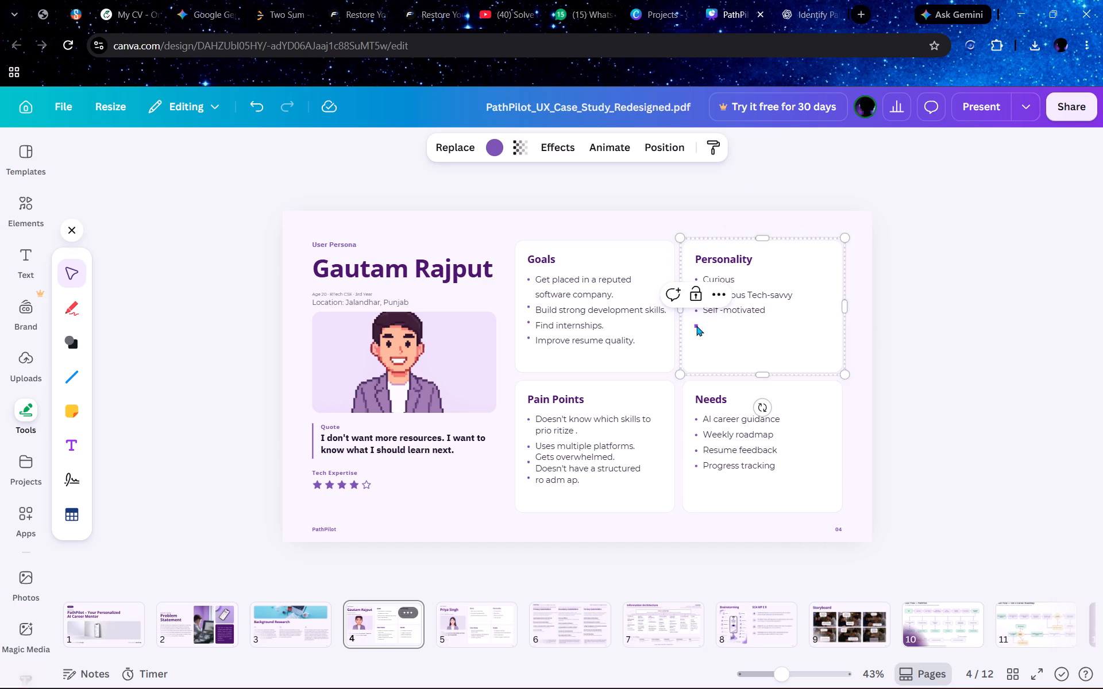
left_click(696, 326)
left_click(696, 326)
key("Delete")
left_click(973, 318)
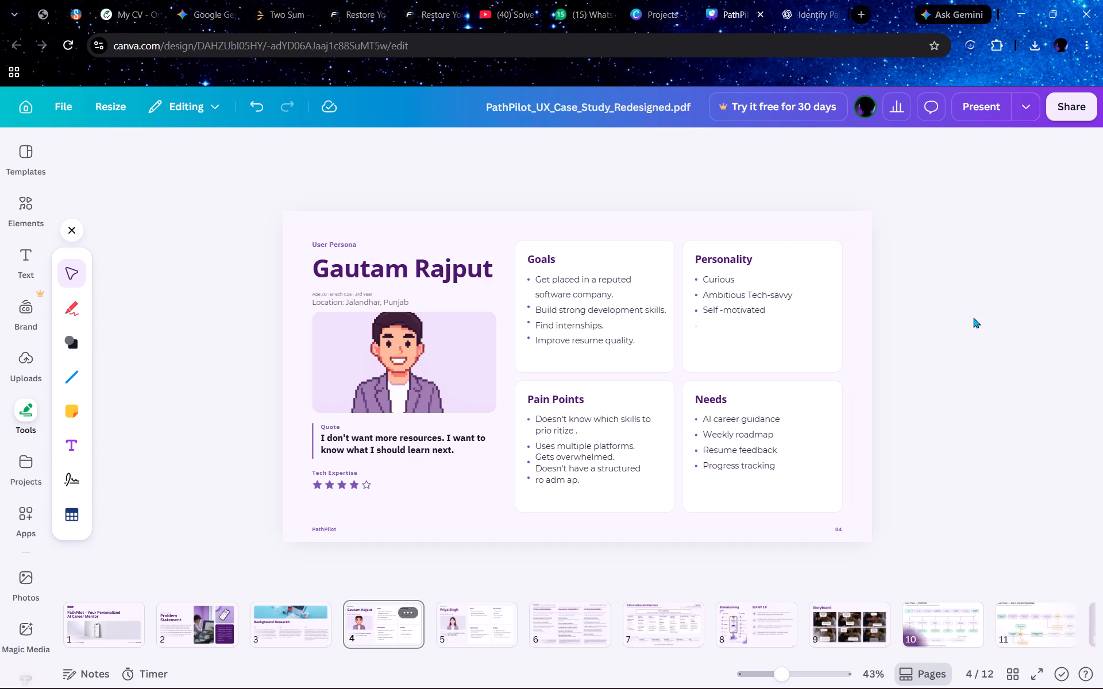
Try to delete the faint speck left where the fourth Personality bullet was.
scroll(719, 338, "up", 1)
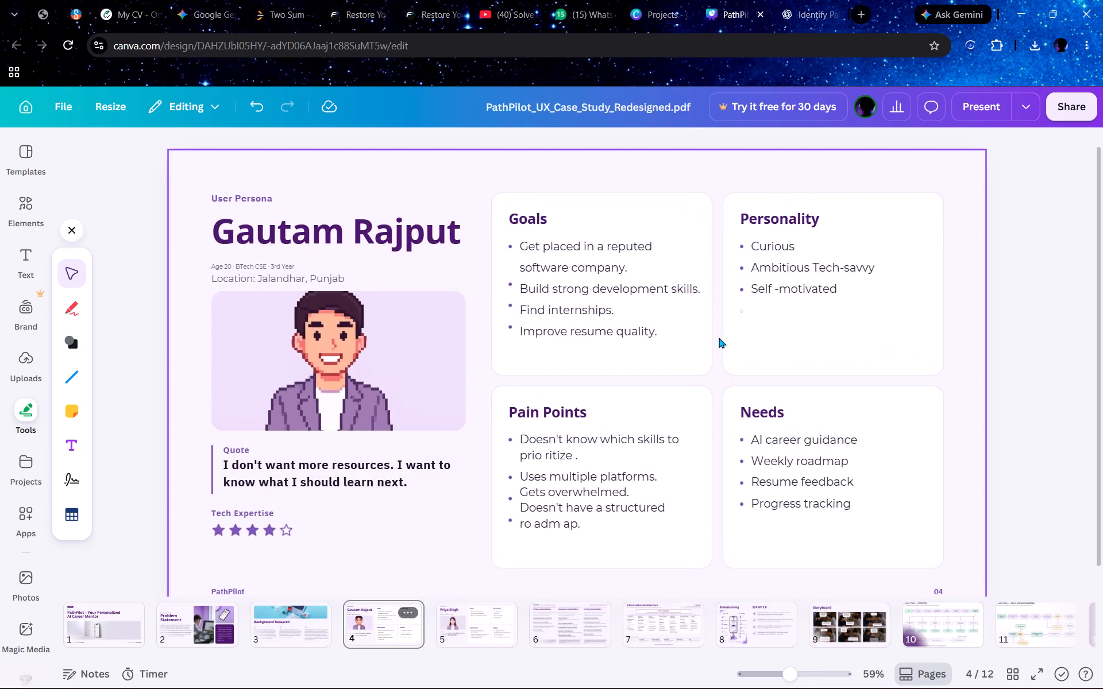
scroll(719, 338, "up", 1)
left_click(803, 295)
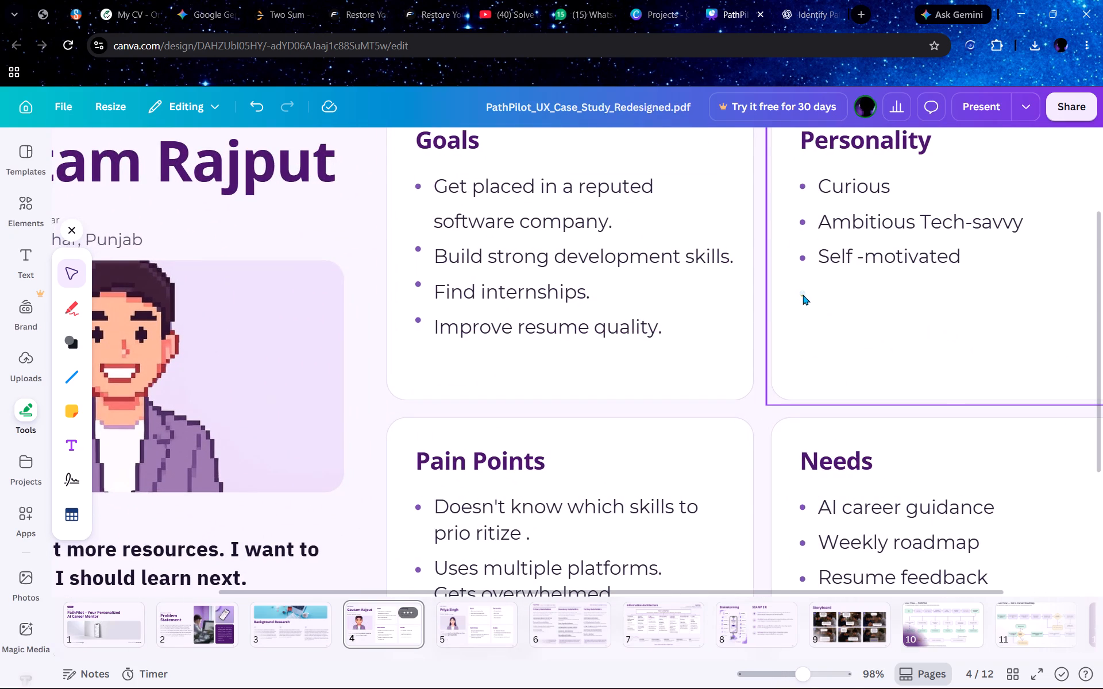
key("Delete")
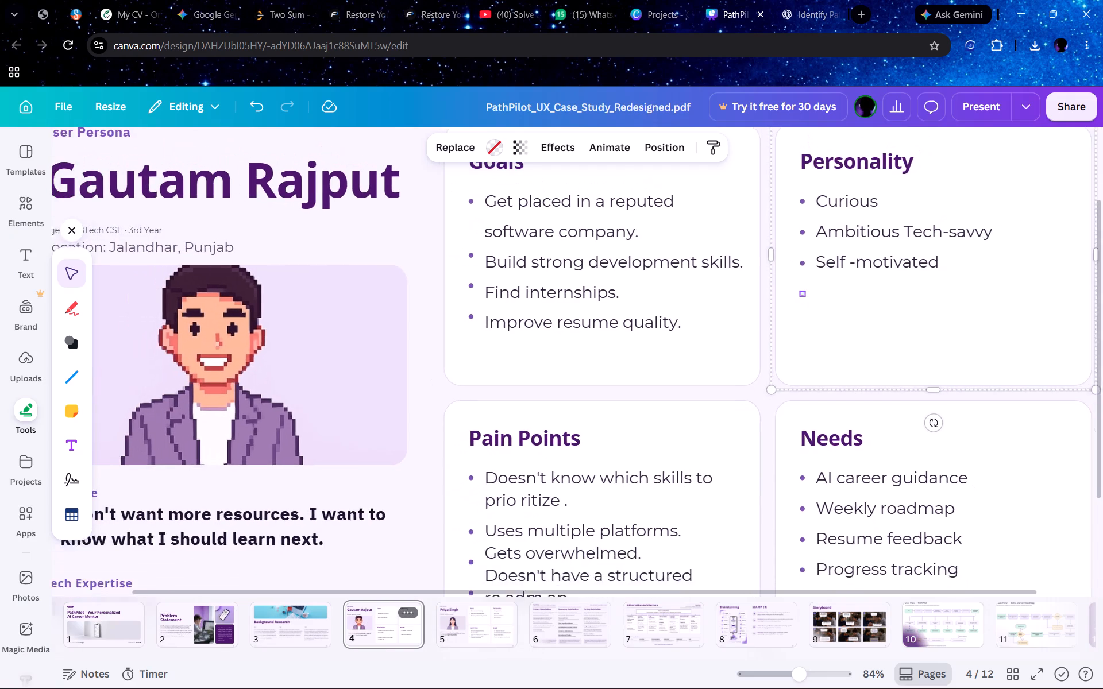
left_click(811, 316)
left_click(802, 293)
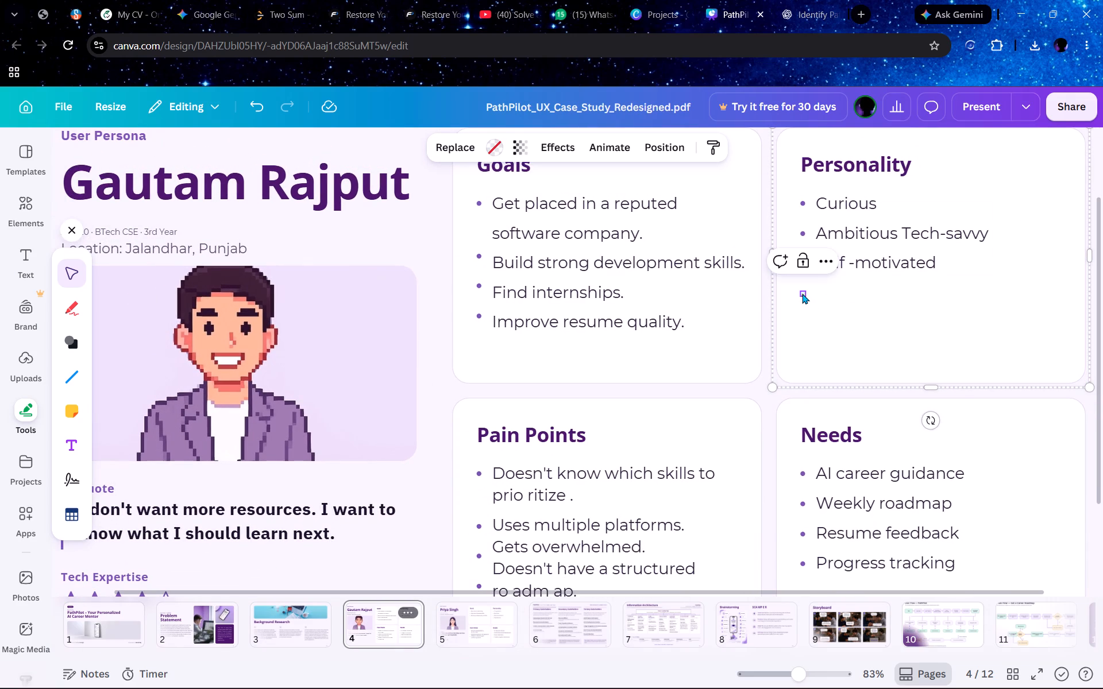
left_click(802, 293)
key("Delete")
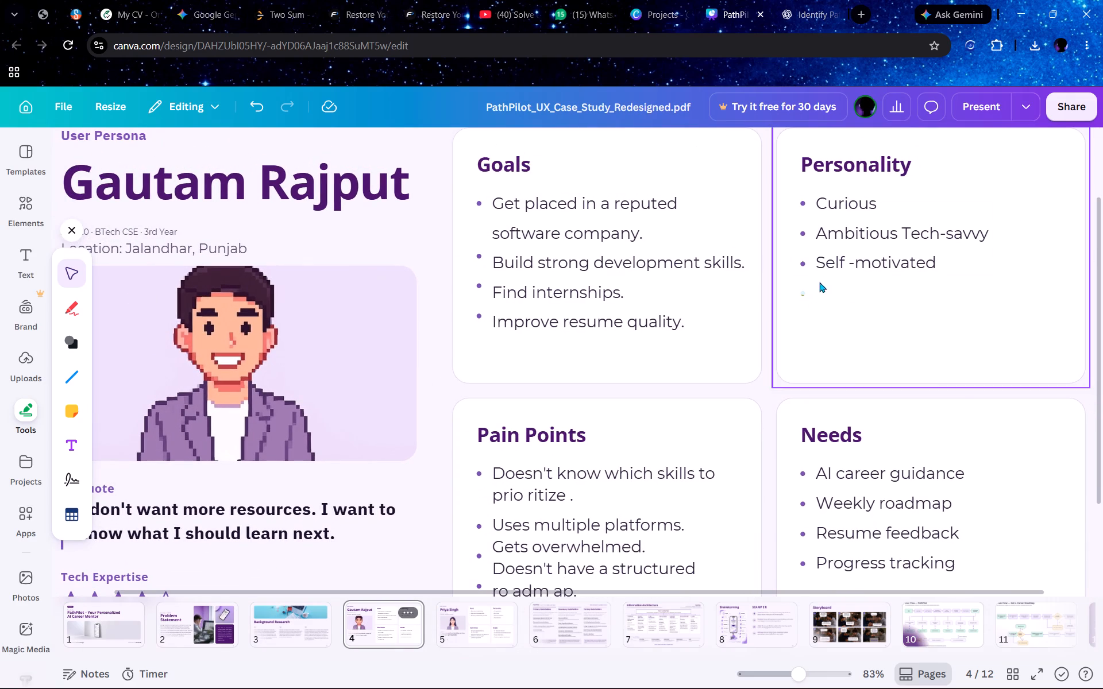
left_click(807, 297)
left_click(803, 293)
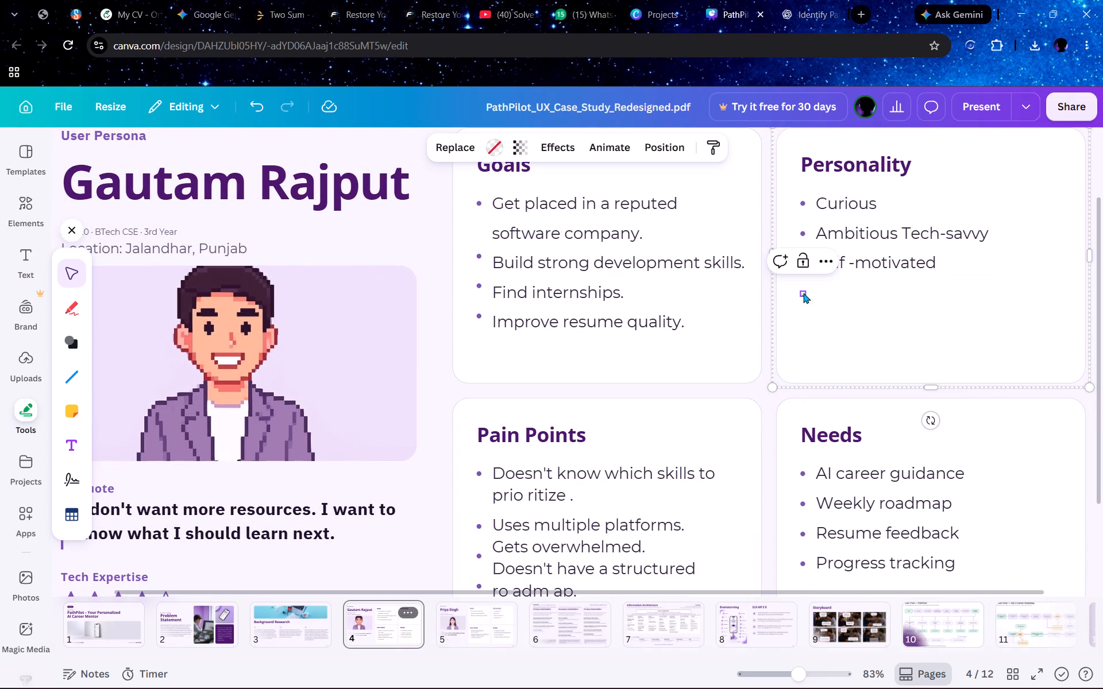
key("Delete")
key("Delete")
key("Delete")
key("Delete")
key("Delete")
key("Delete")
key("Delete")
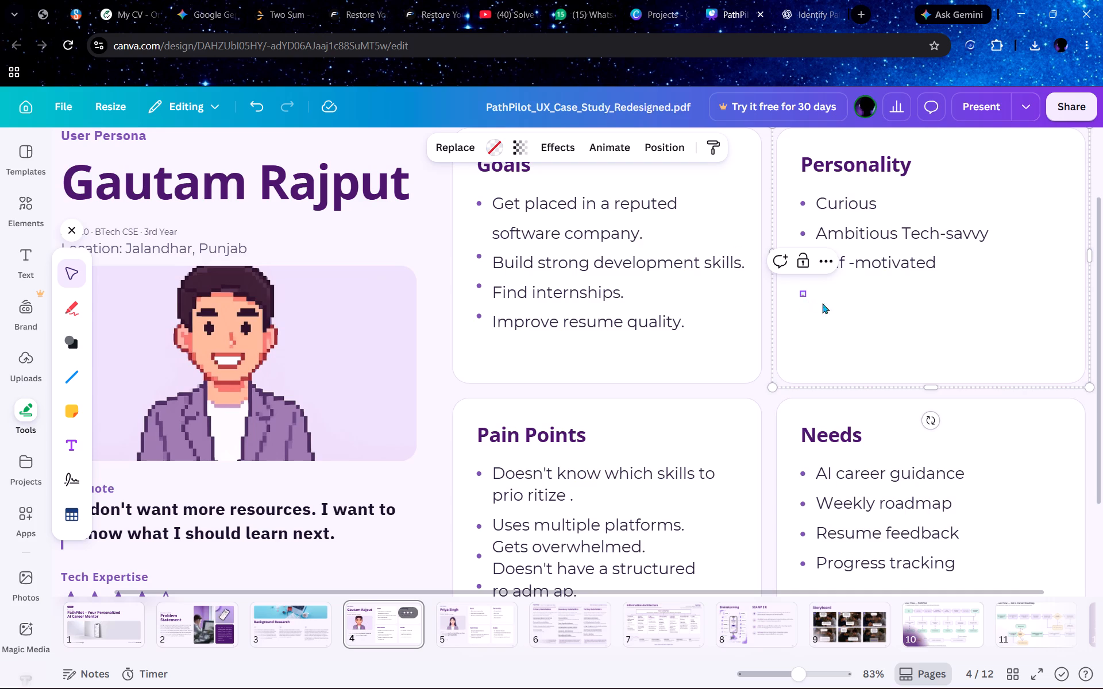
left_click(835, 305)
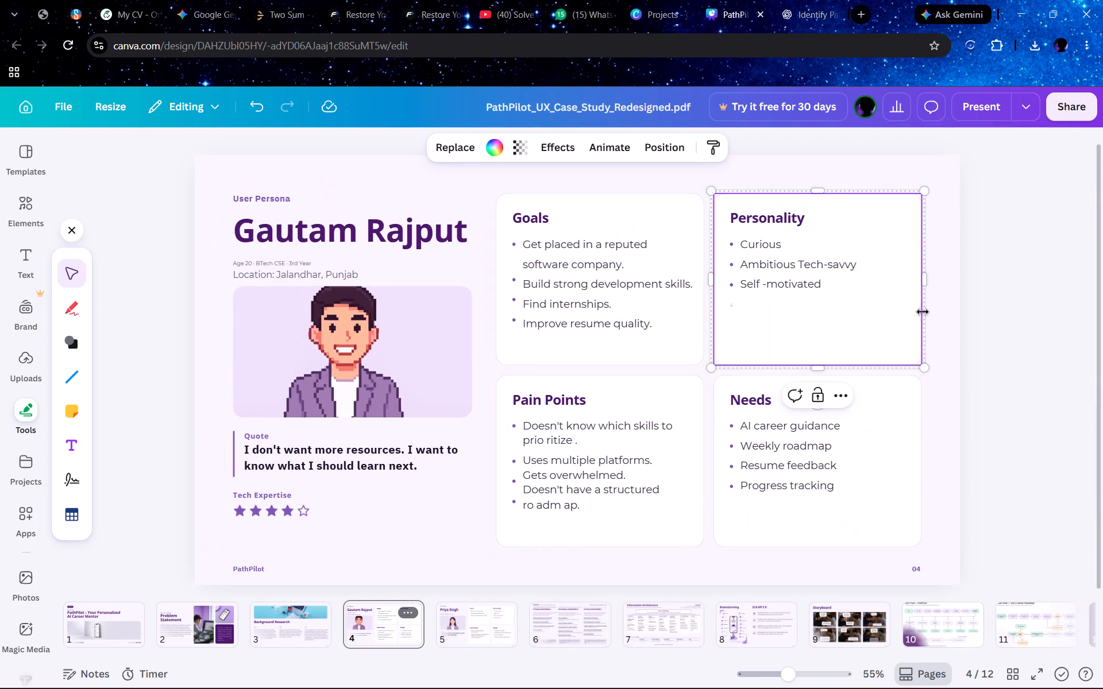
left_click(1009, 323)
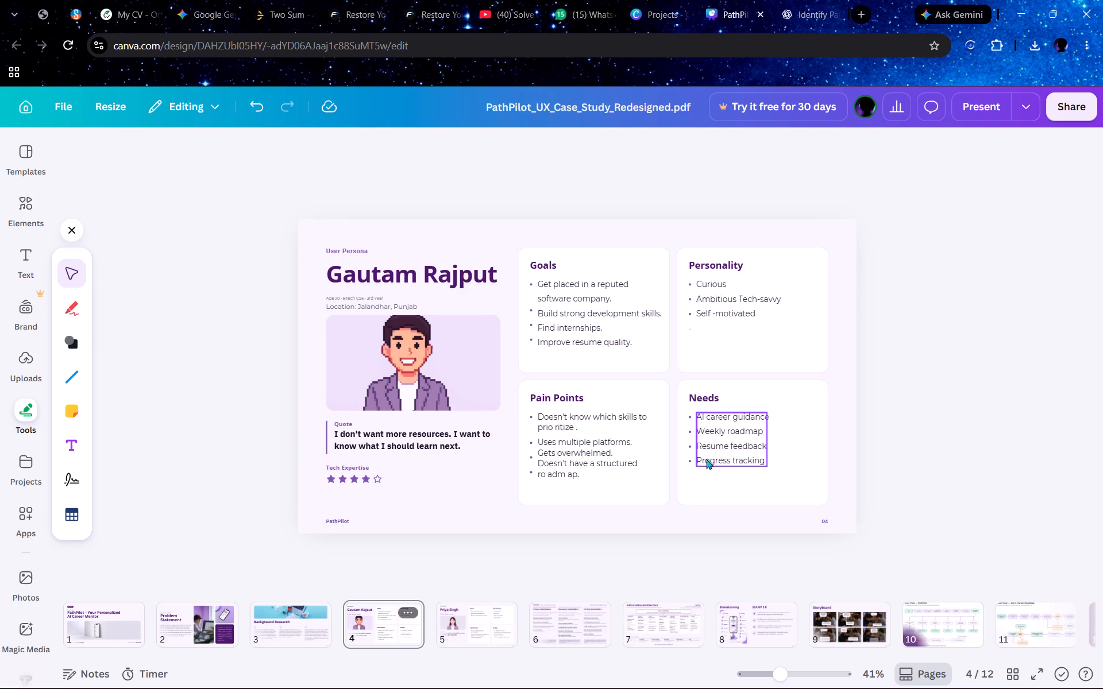
In the Pain Points text, remove the stray spaces so the last word reads "roadmap.".
double_click(546, 474)
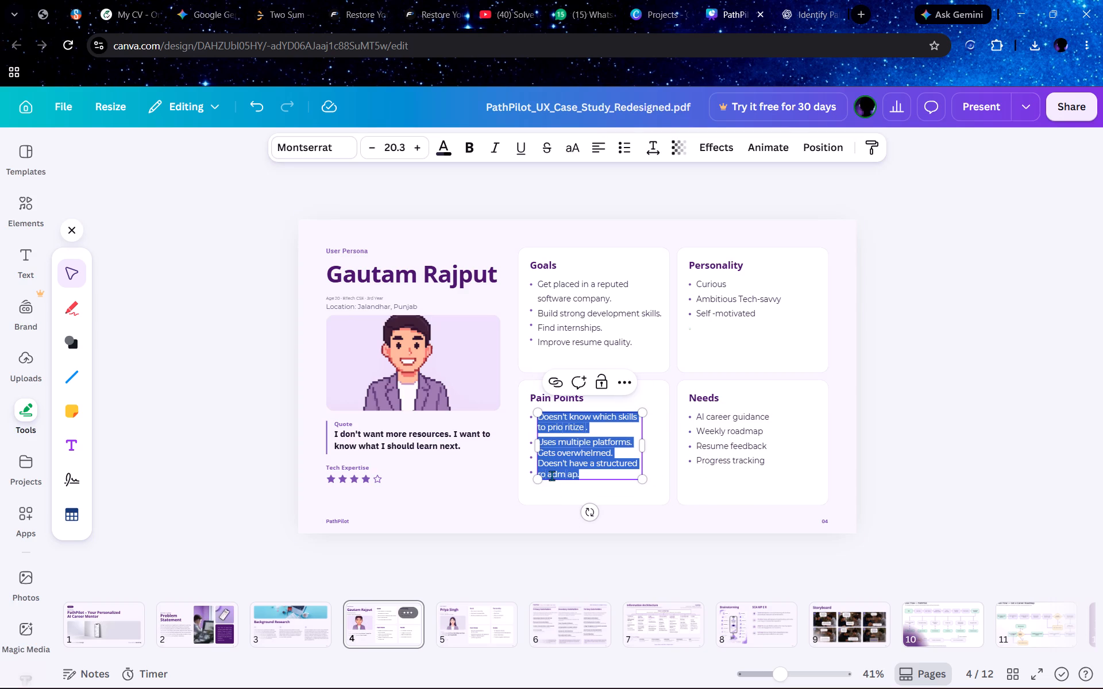
left_click(549, 474)
key("BackSpace")
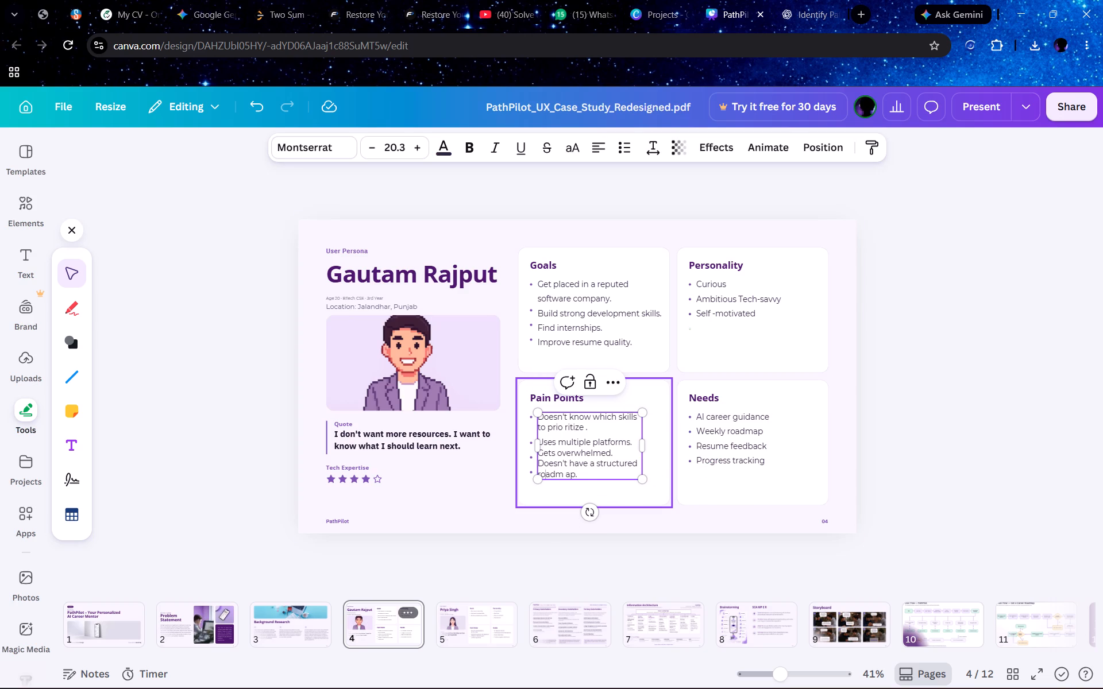
key("Right")
key("Right")
key("Right")
key("Right")
key("BackSpace")
In the first Pain Points item, remove the stray space so the word reads "prioritize".
left_click(565, 430)
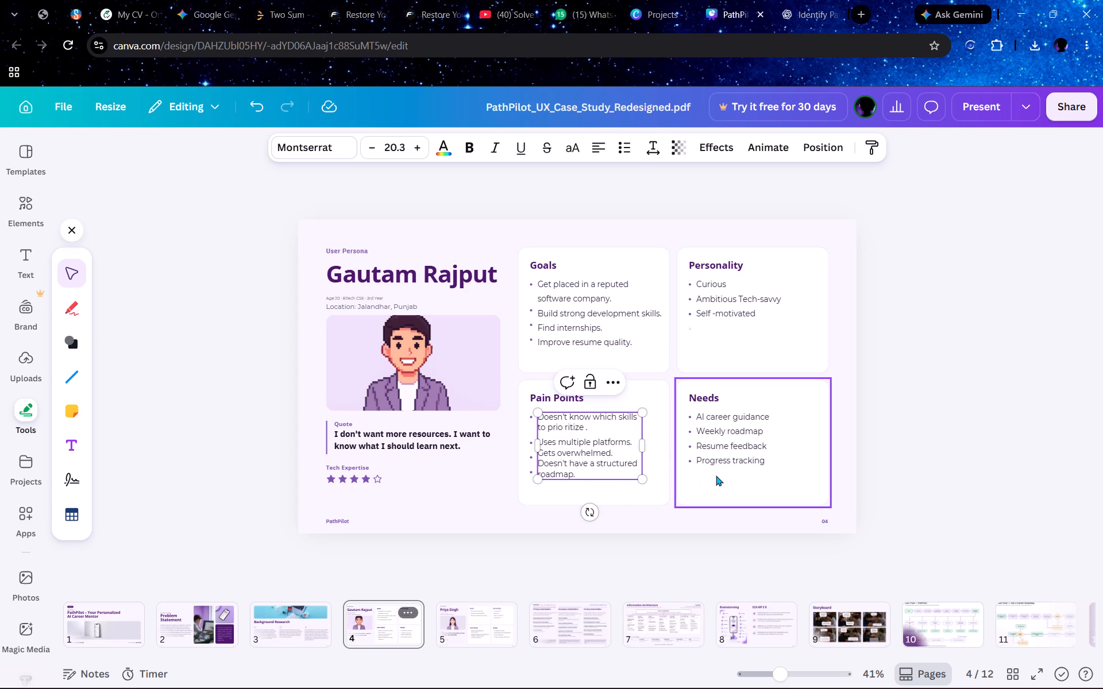
key("BackSpace")
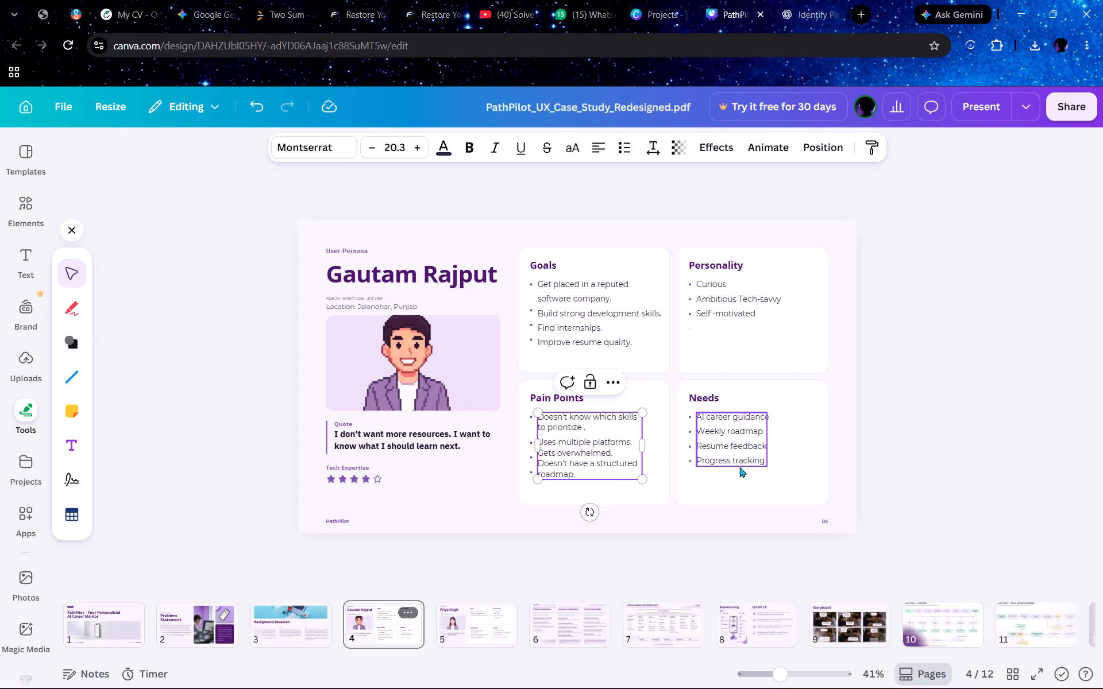
left_click(916, 471)
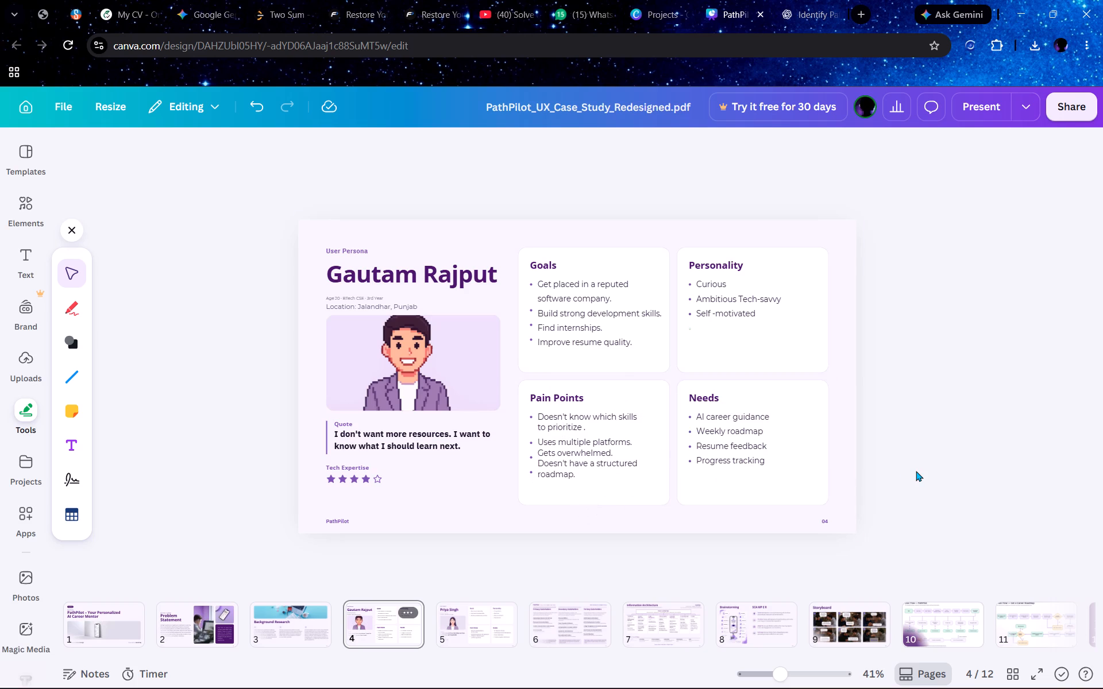
In the Personality card on page 5, remove the stray spaces so the third item reads "Goal-oriented".
left_click(486, 620)
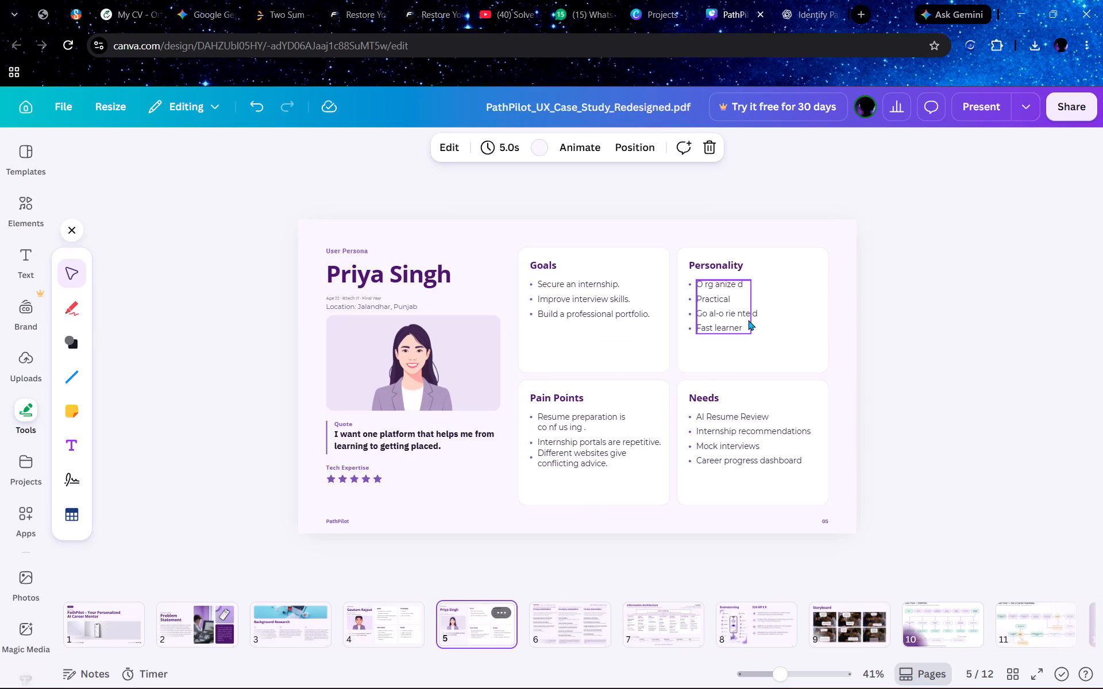
left_click(728, 312)
triple_click(708, 312)
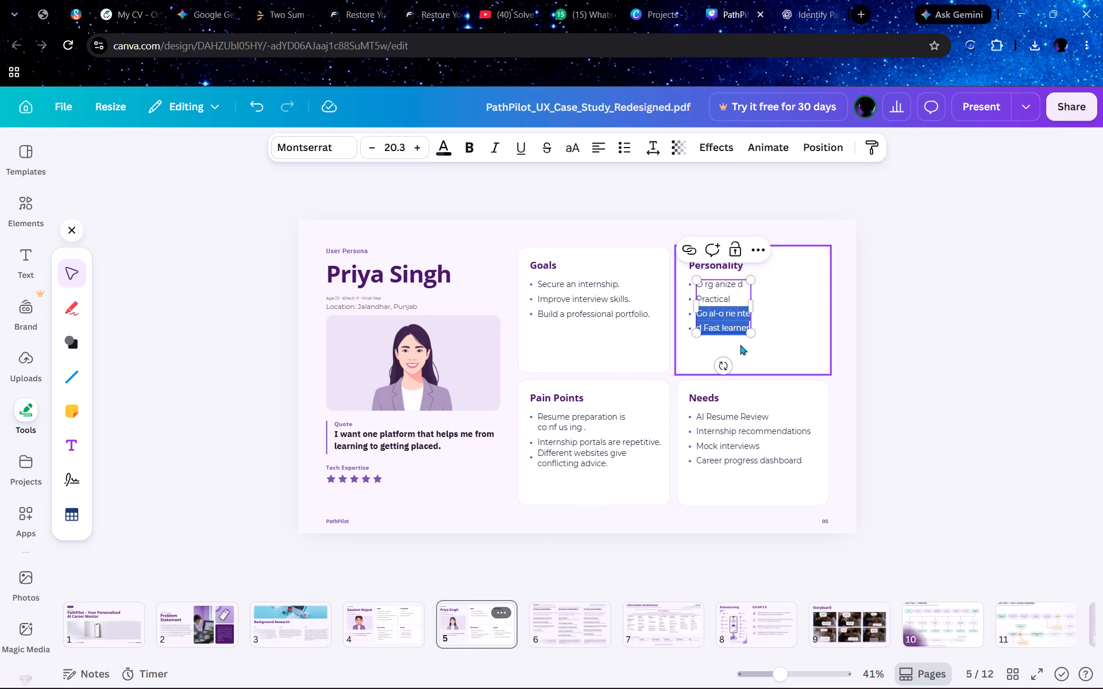
left_click(709, 317)
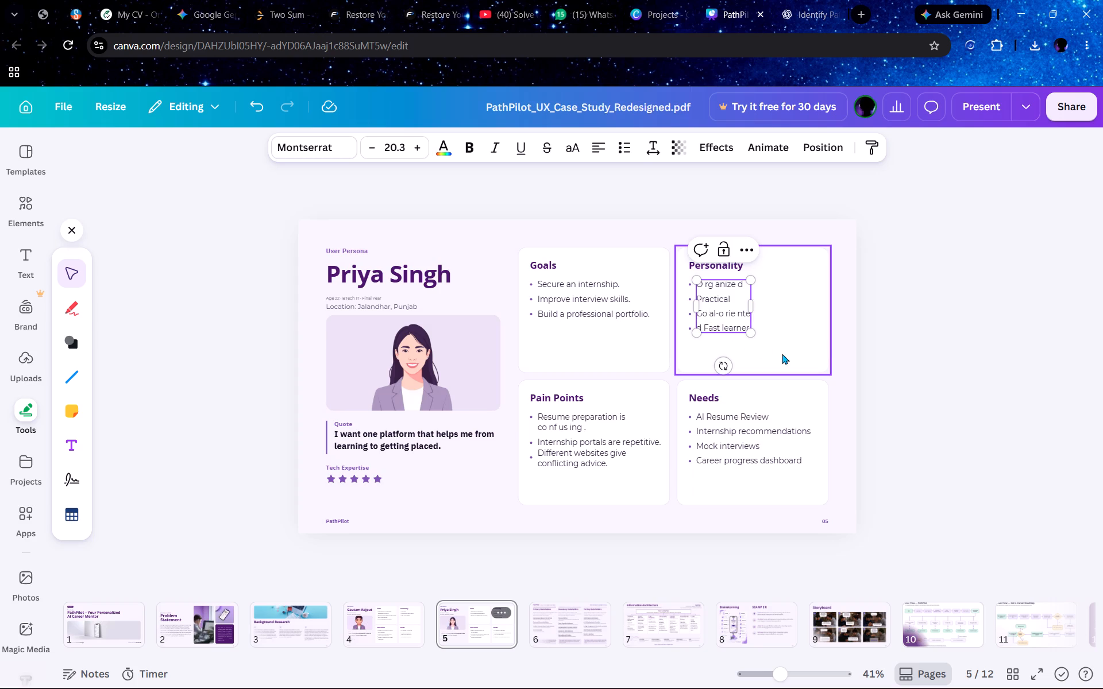
key("BackSpace")
key("Right")
key("Right")
key("Right")
key("Right")
key("Right")
key("BackSpace")
key("Right")
key("Right")
key("Right")
key("Right")
key("BackSpace")
key("Right")
key("Right")
key("Right")
key("Delete")
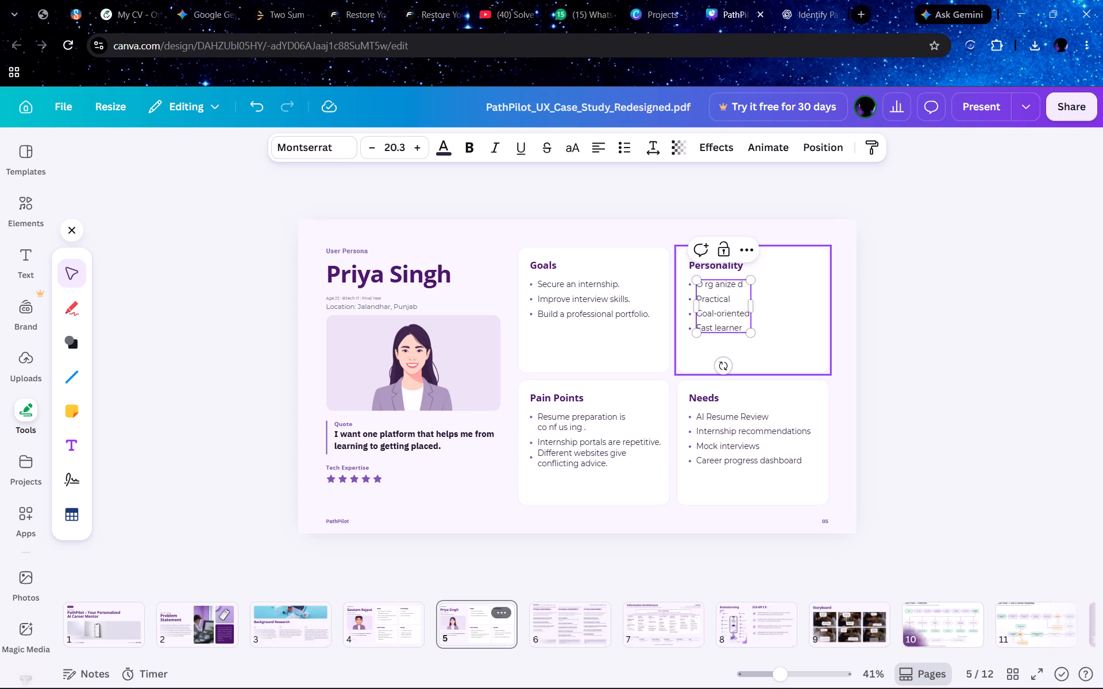
left_click(886, 357)
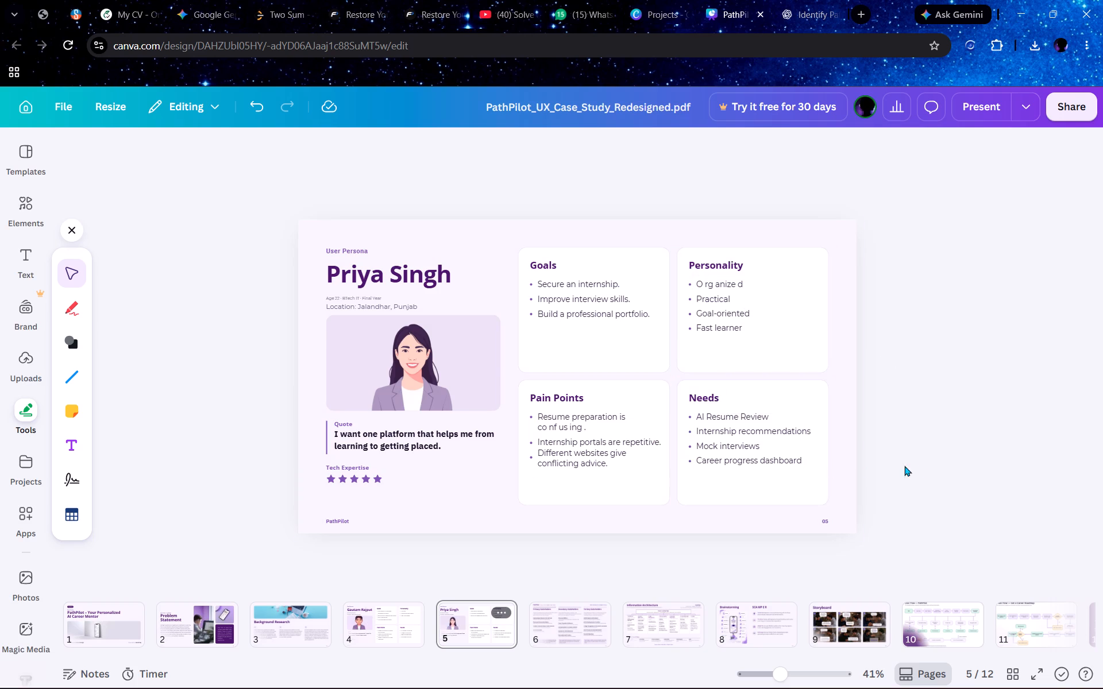
Look through pages 6 to 10 of the case study to check their text and layout.
left_click(578, 614)
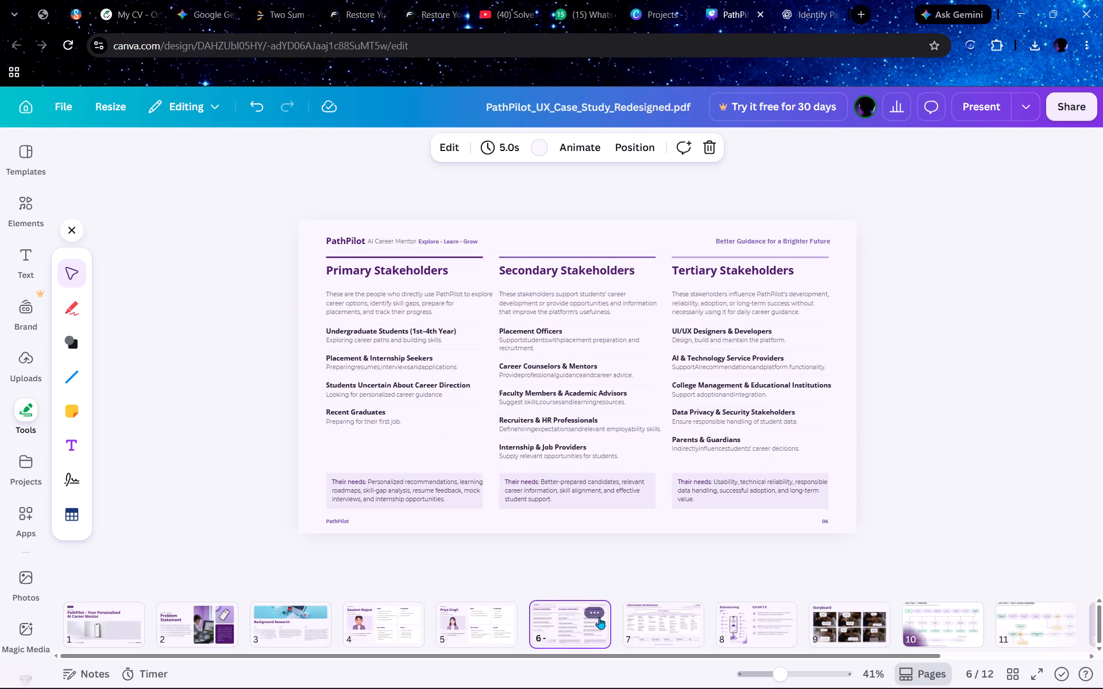
left_click(655, 621)
left_click(550, 621)
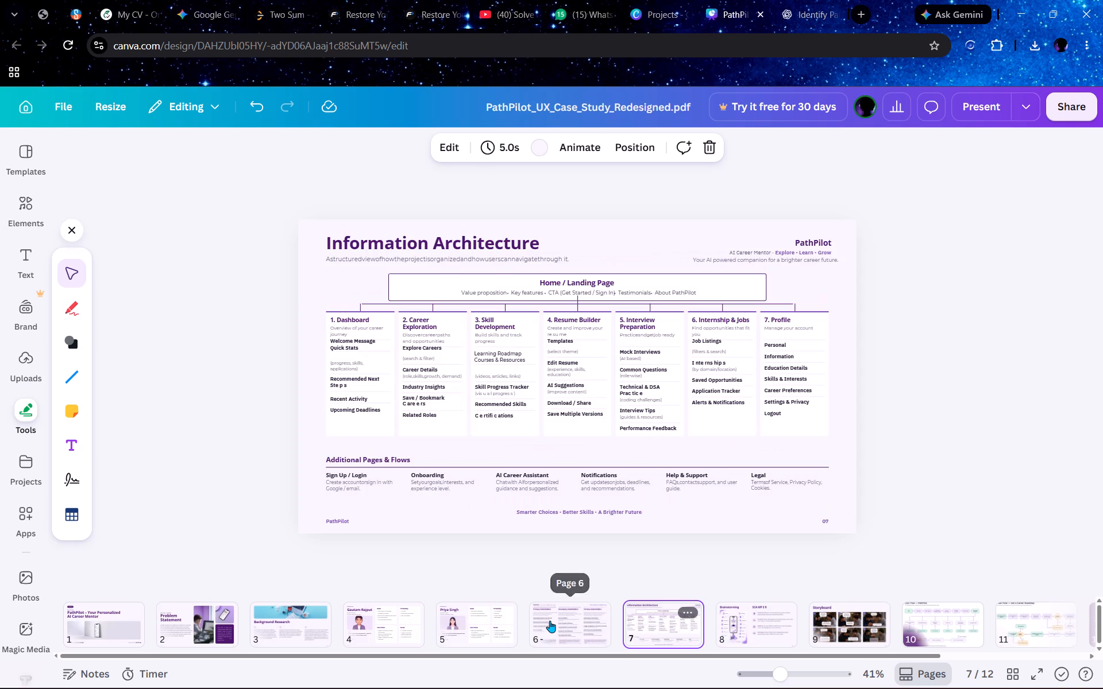
left_click(749, 624)
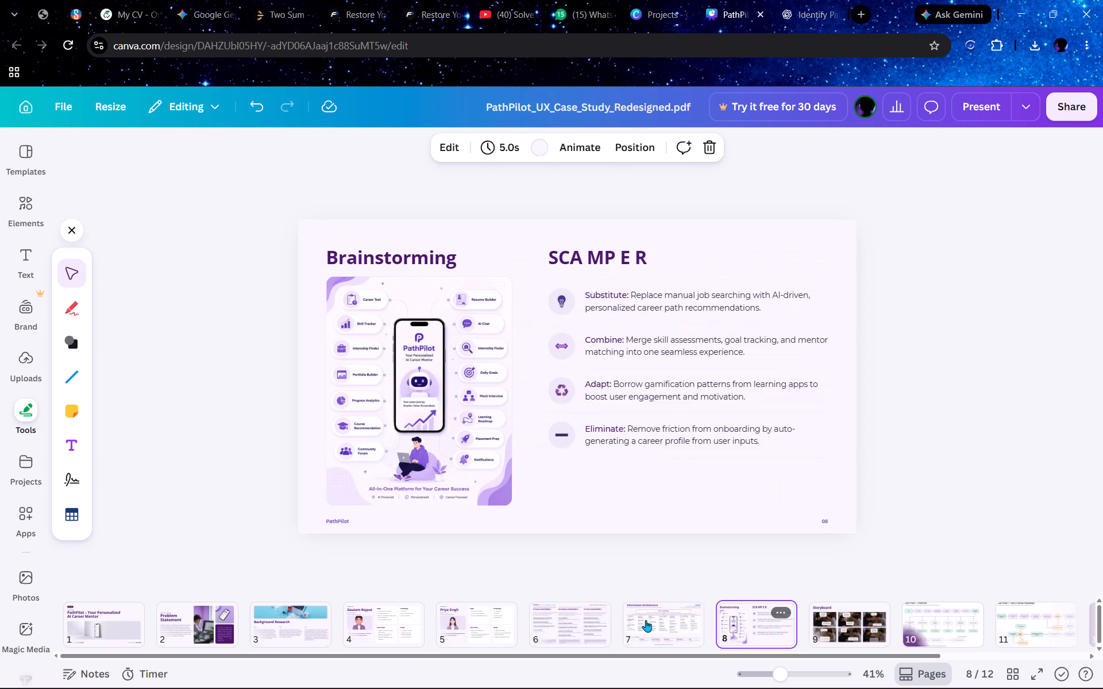
left_click(646, 620)
left_click(578, 620)
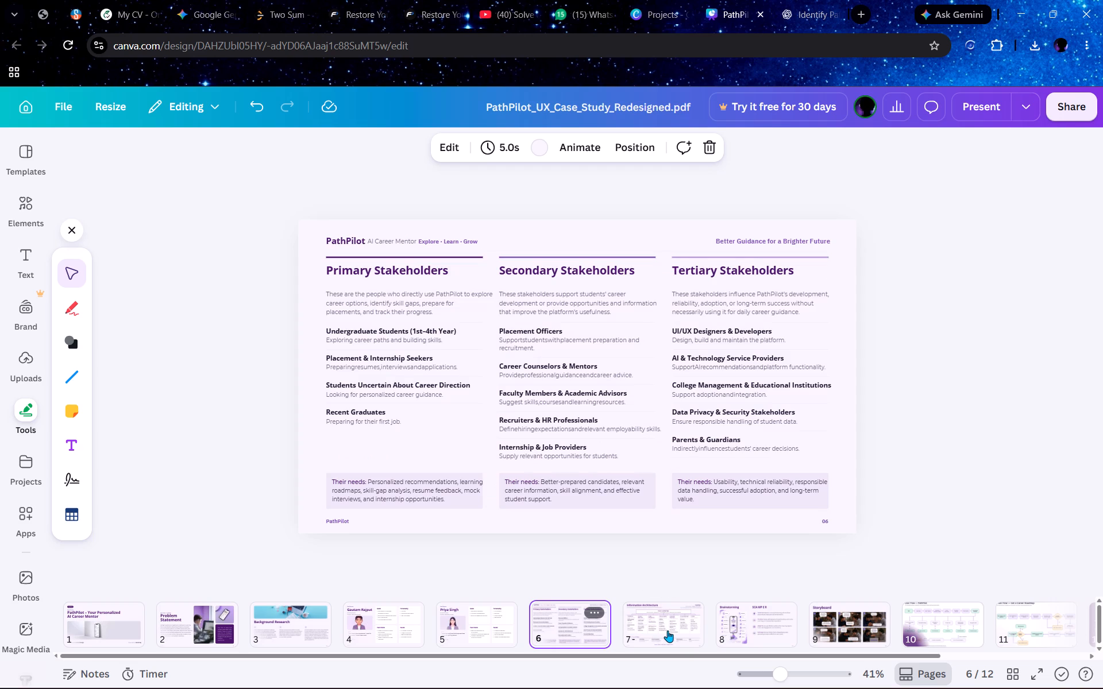
left_click(668, 630)
left_click(741, 624)
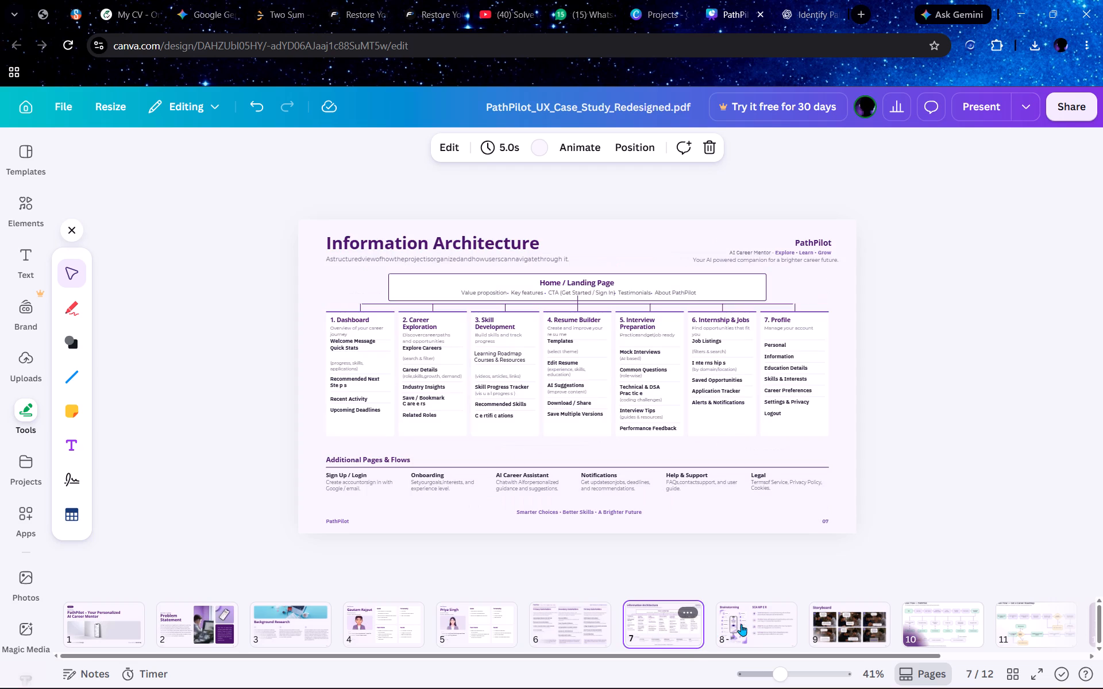
left_click(815, 620)
left_click(927, 619)
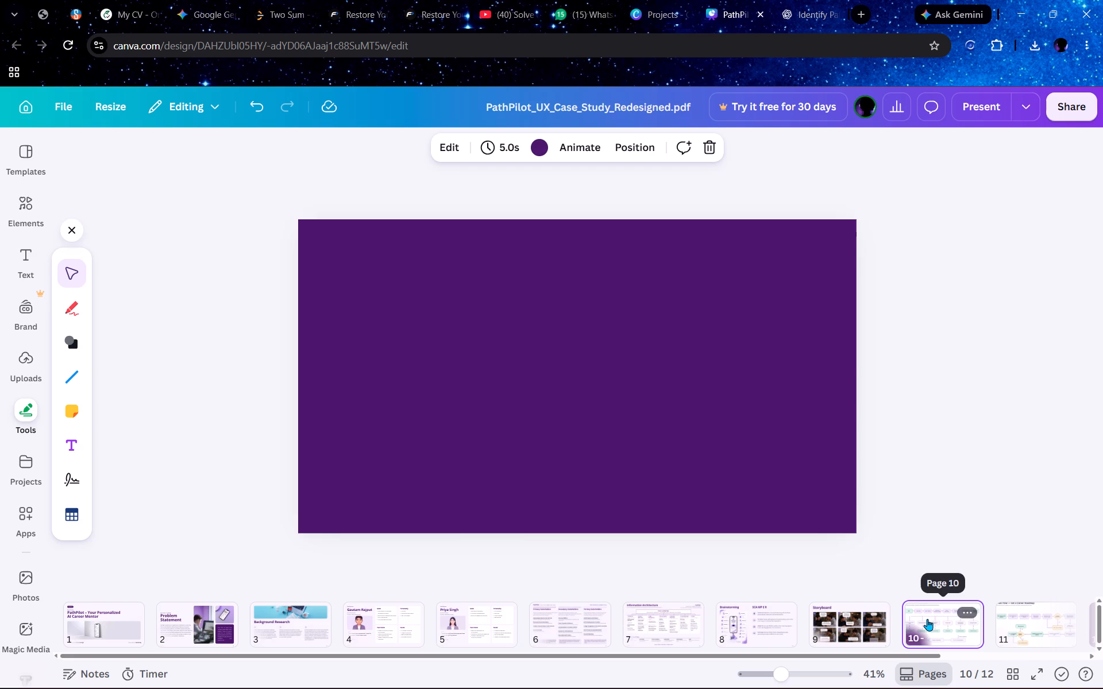
Save the case study design.
key("ctrl+s")
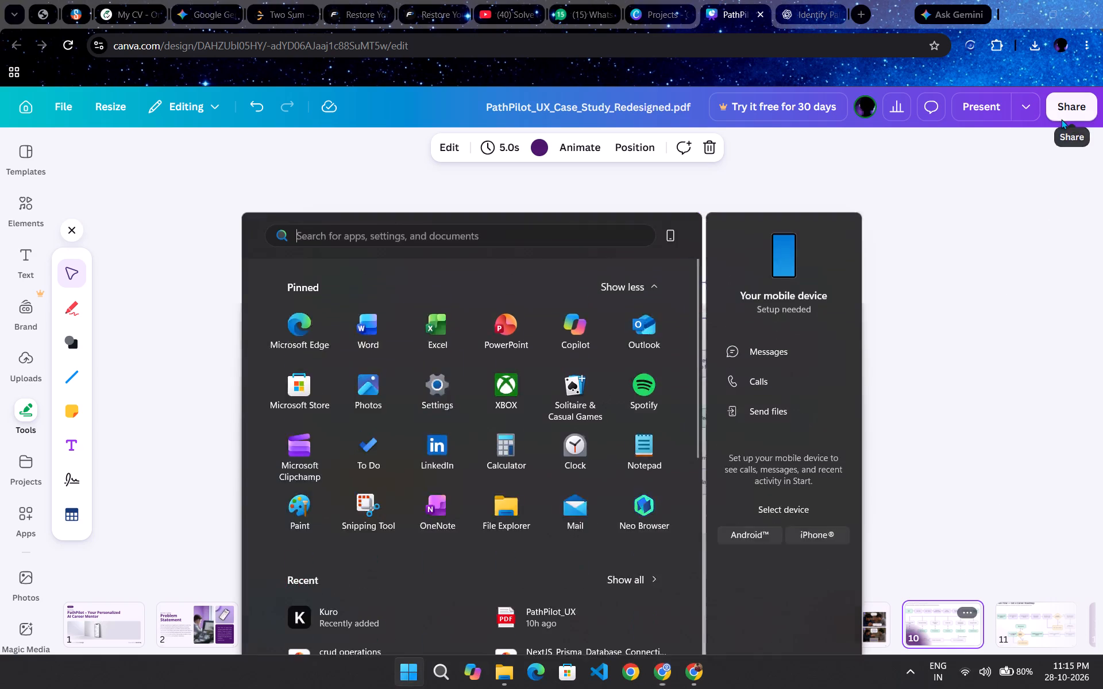
Switch to File Explorer and delete the old PathPilot_UX PDF from the Downloads folder.
key("Tab")
left_click(936, 260)
key("alt+Tab")
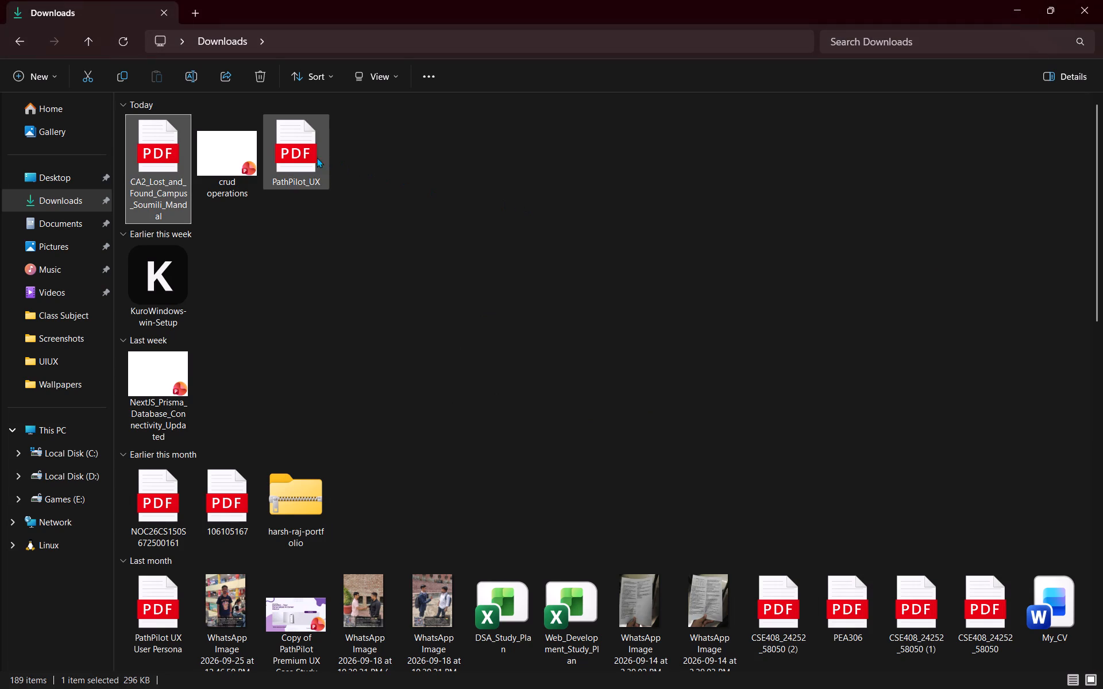
left_click(305, 157)
key("Delete")
Switch back to the Canva design and download all its pages as a PDF with the Digital preset.
key("alt+Tab")
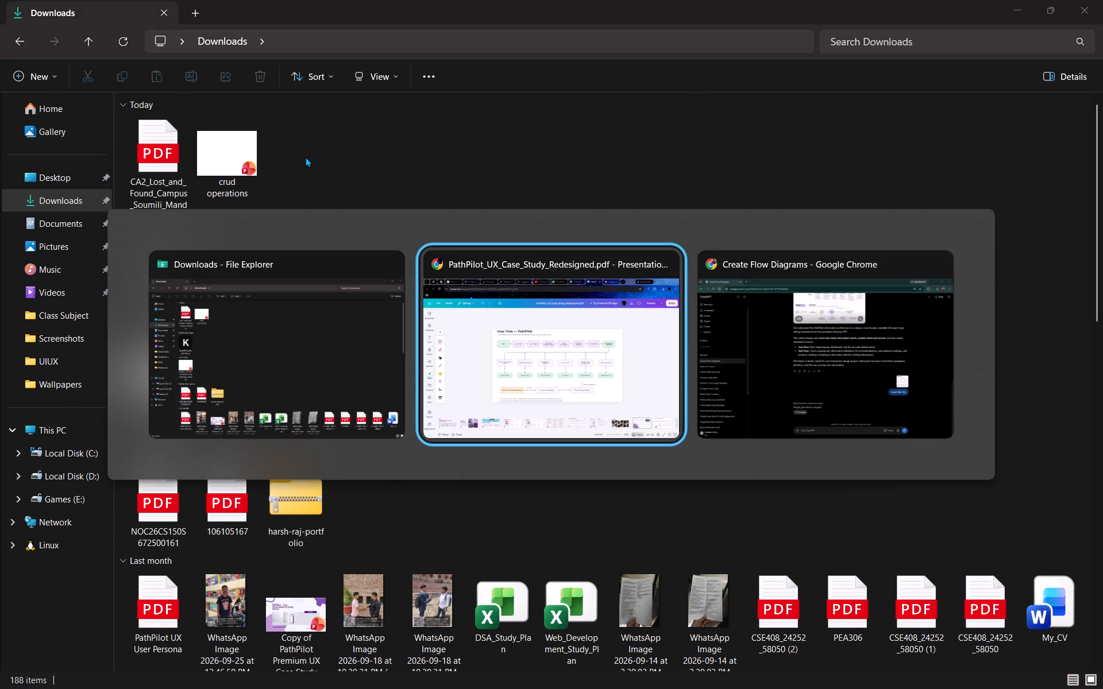
left_click(1078, 108)
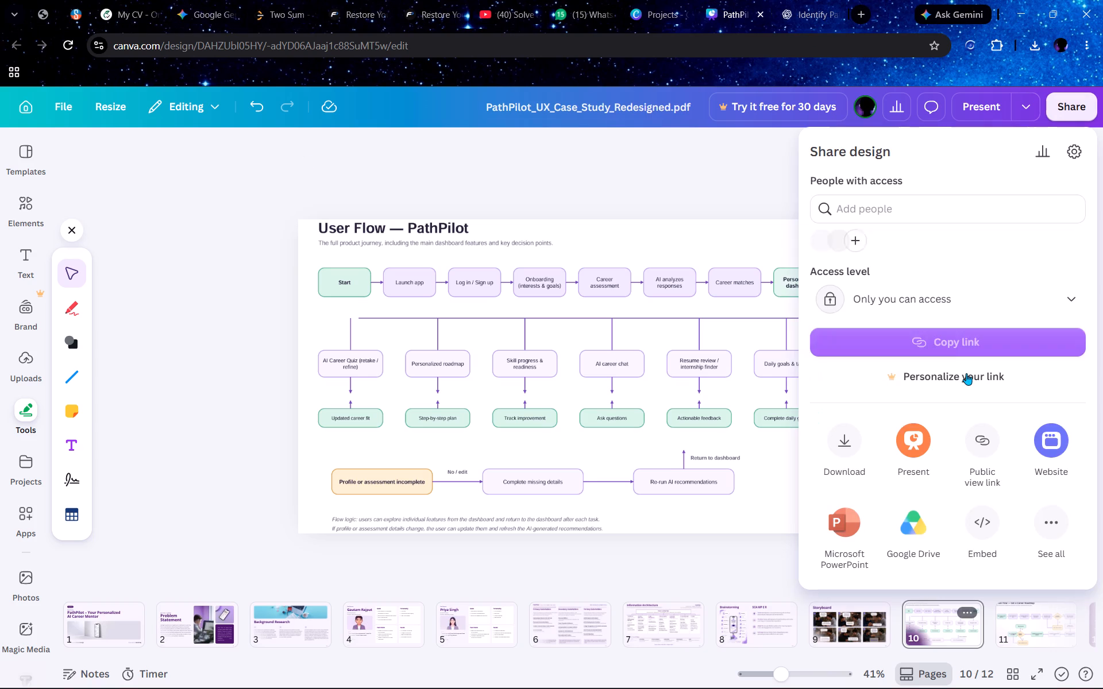
left_click(857, 452)
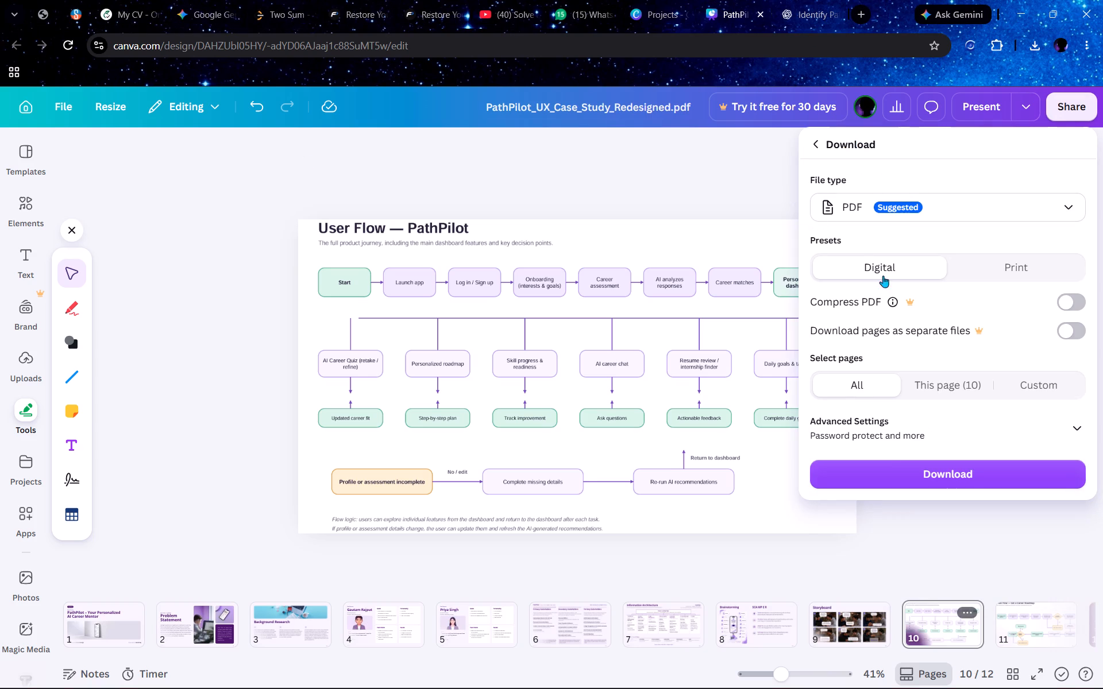
left_click(886, 474)
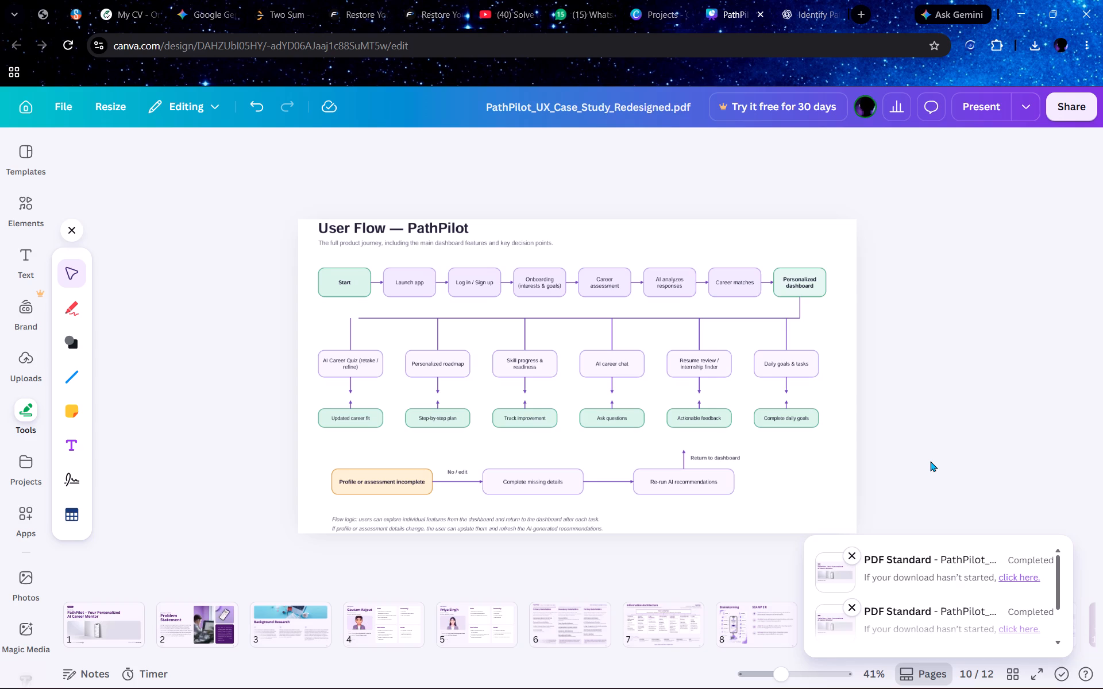
In the Downloads folder, rename the newly downloaded case study PDF as PathPilot_UX.
key("alt+Tab")
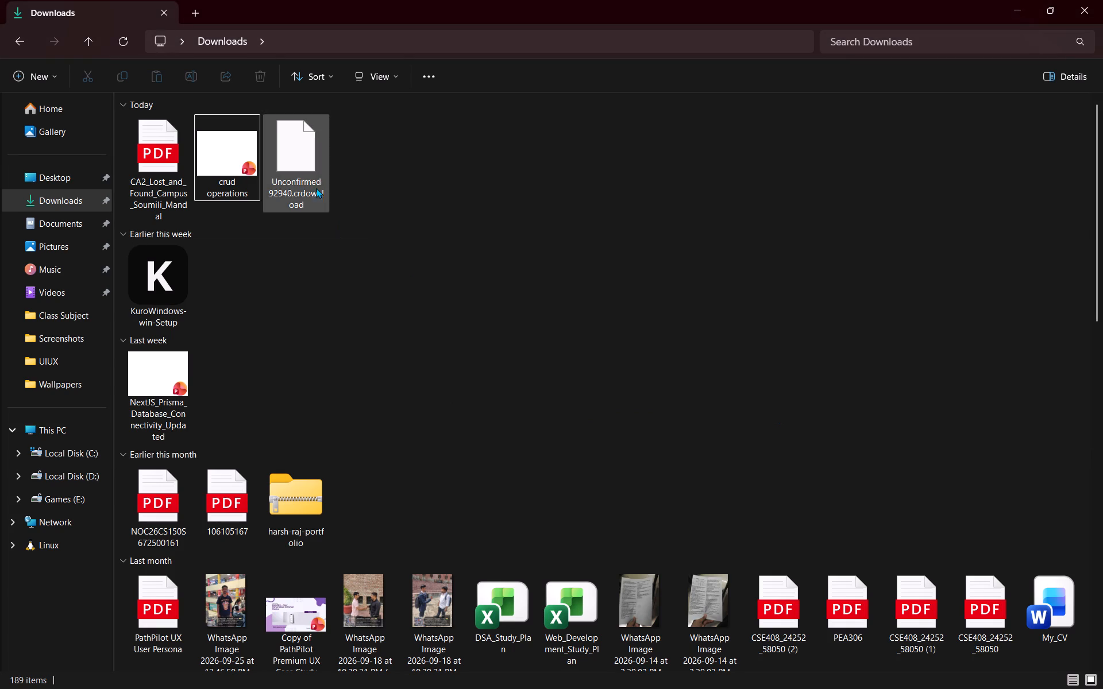
left_click(302, 176)
key("F2")
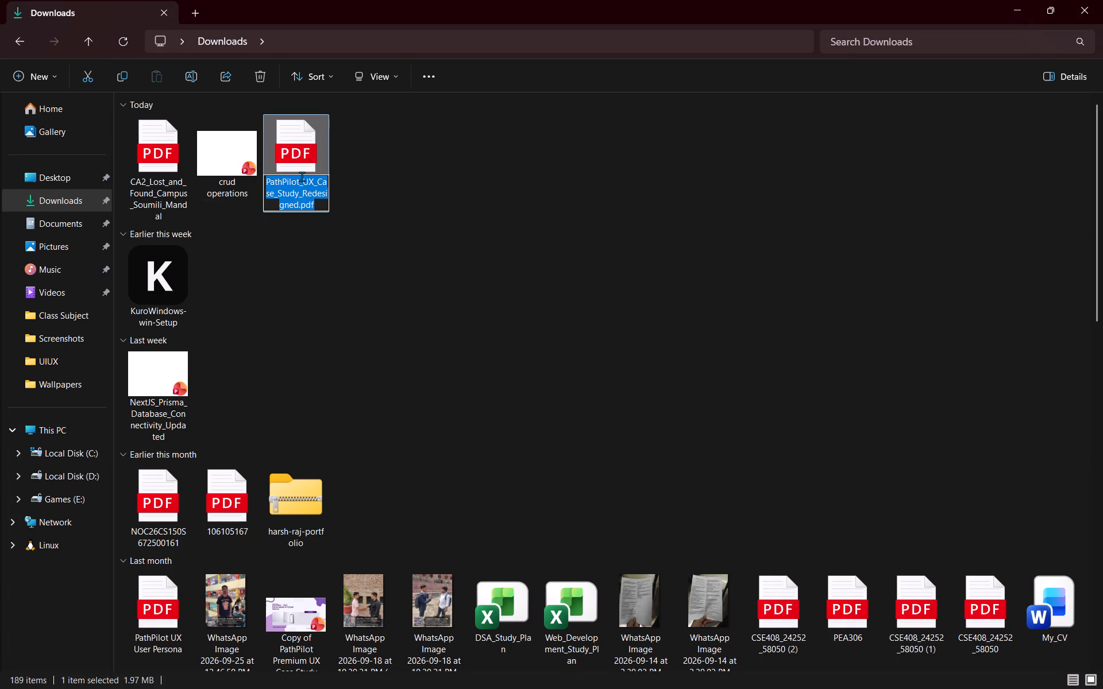
key("Right")
key("Right")
key("BackSpace")
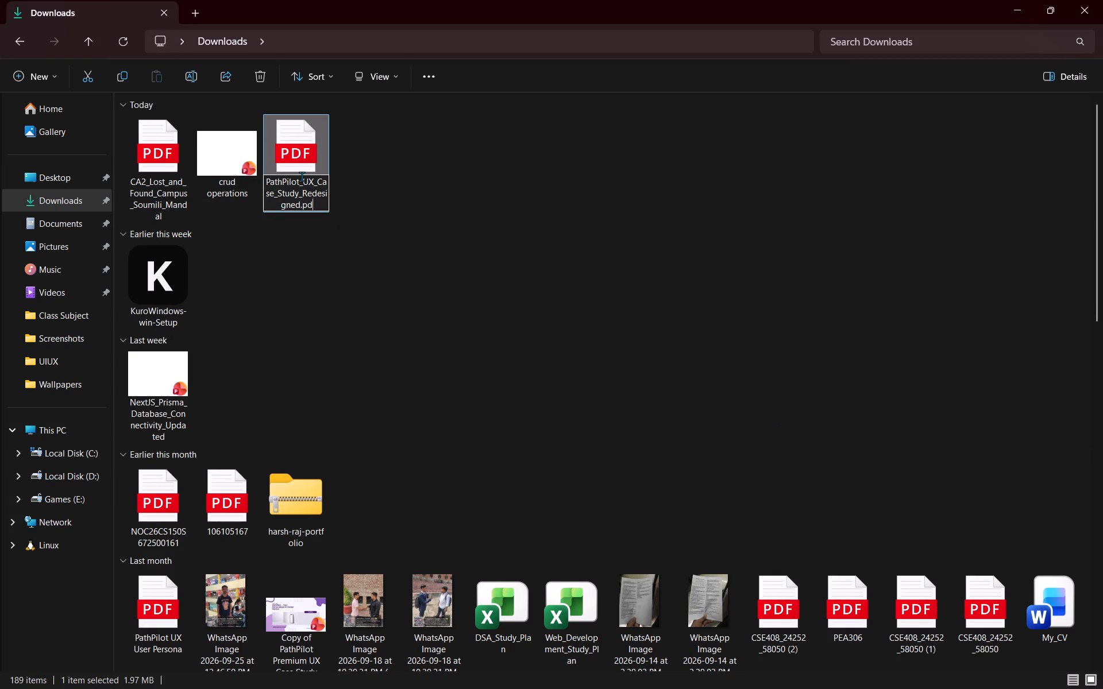
key("BackSpace")
key("BackSpace")
key("BackSpace")
key("BackSpace")
key("BackSpace")
key("BackSpace")
key("BackSpace")
key("BackSpace")
key("BackSpace")
key("BackSpace")
key("BackSpace")
key("BackSpace")
key("BackSpace")
key("BackSpace")
key("BackSpace")
key("BackSpace")
key("BackSpace")
key("BackSpace")
key("BackSpace")
key("BackSpace")
key("BackSpace")
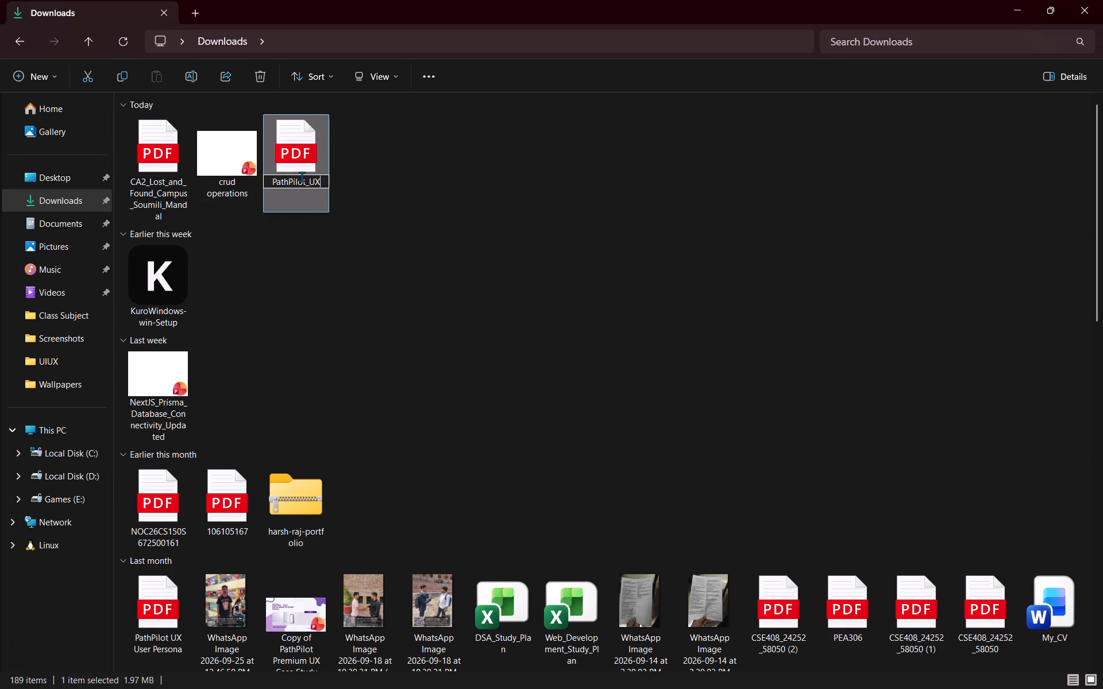
left_click(449, 188)
Open the PathPilot_UX PDF and review its pages from the cover to the closing page, checking text and layout.
double_click(316, 152)
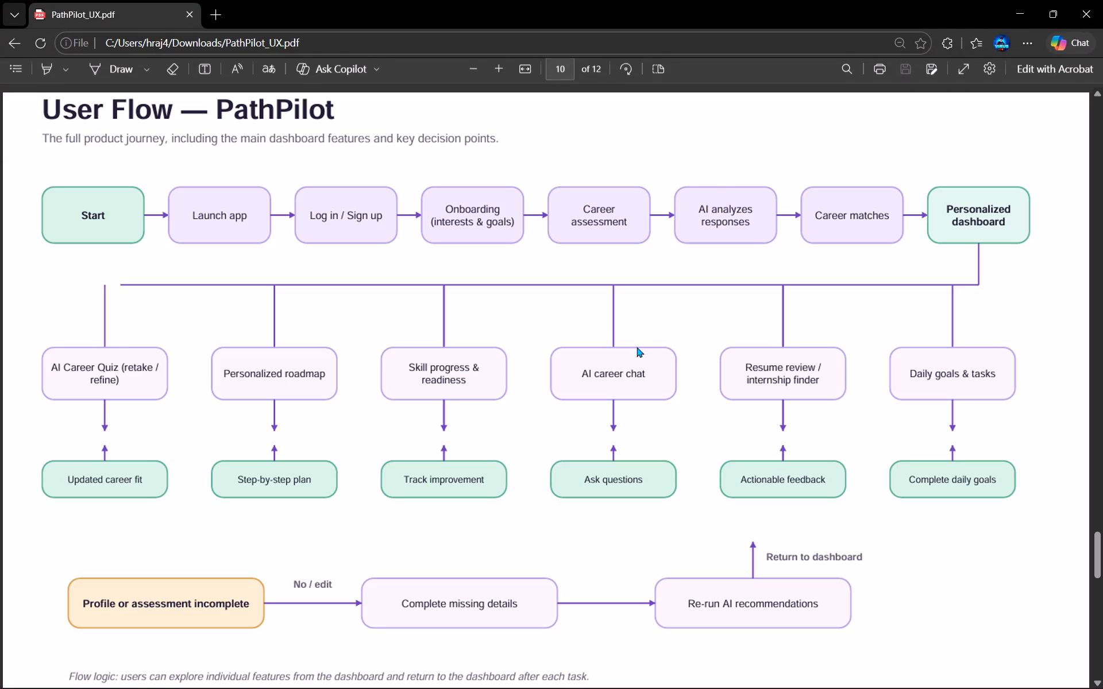
scroll(637, 347, "up", 16)
scroll(637, 347, "up", 9)
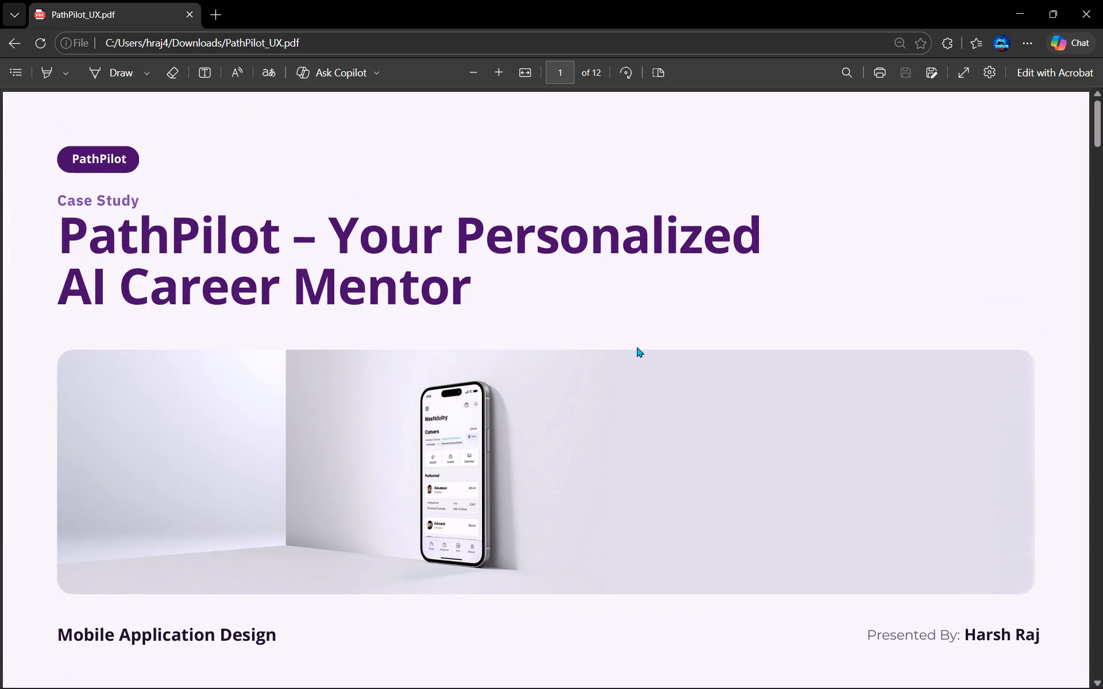
scroll(637, 347, "down", 9)
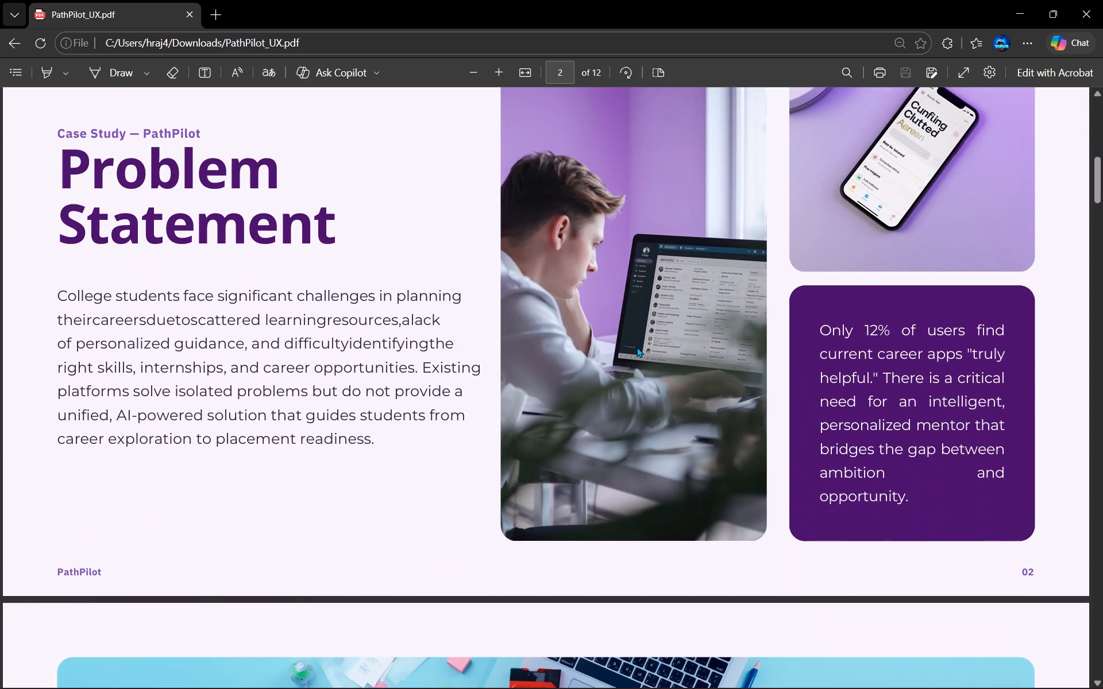
scroll(637, 347, "down", 7)
scroll(637, 347, "right", 6)
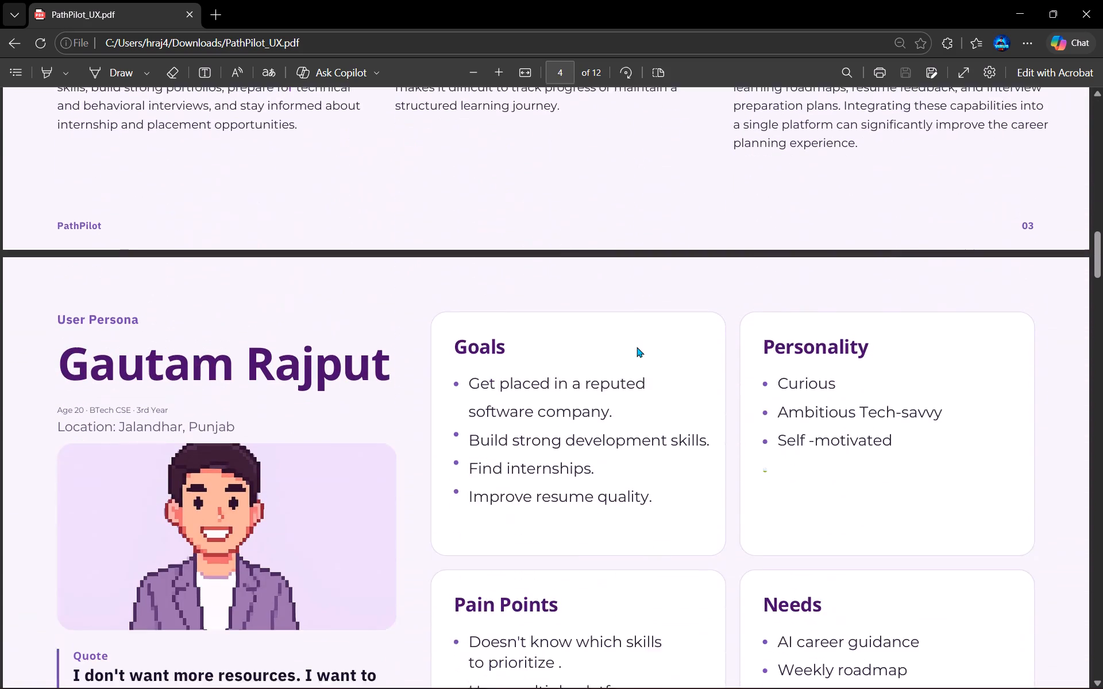
scroll(637, 347, "right", 3)
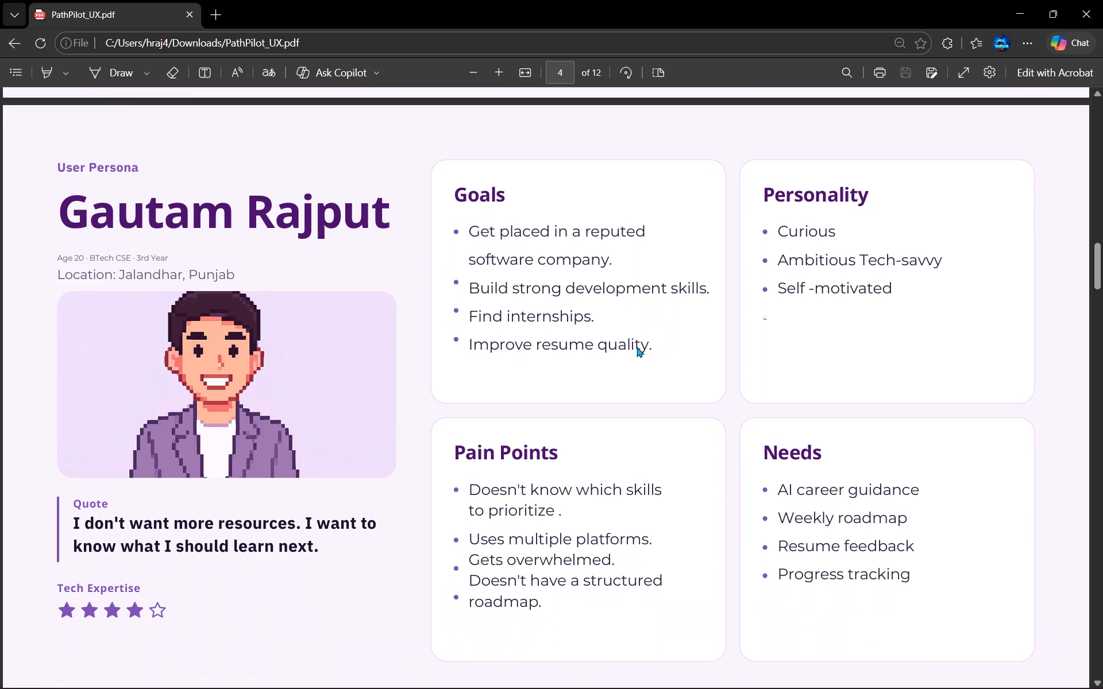
scroll(637, 347, "down", 1)
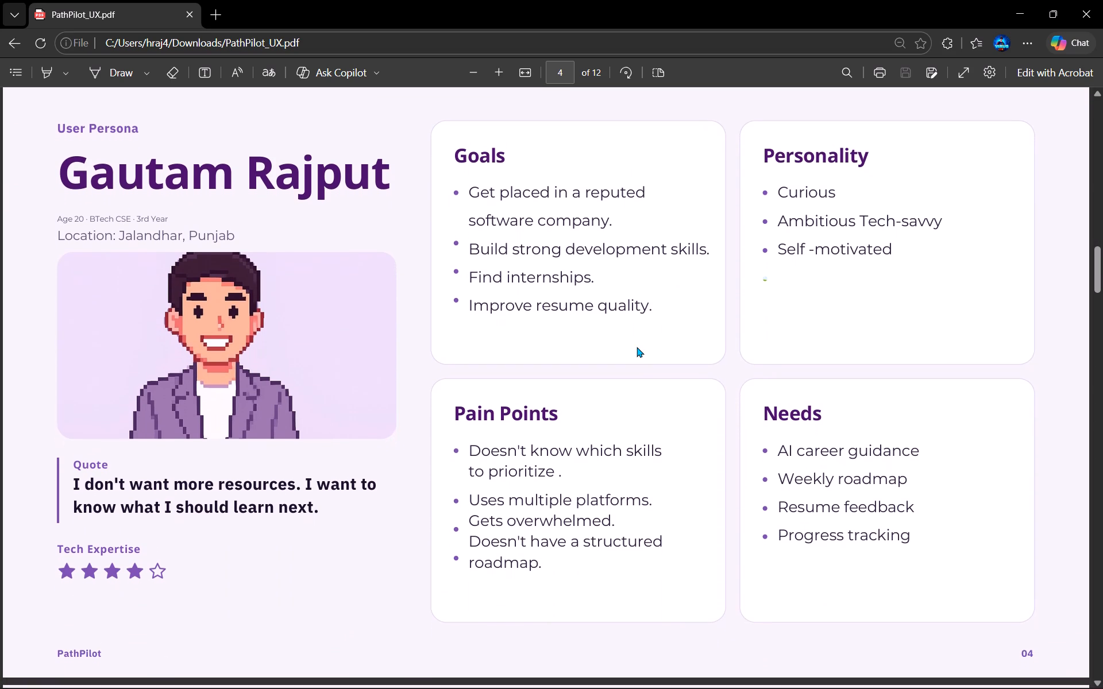
scroll(637, 347, "down", 2)
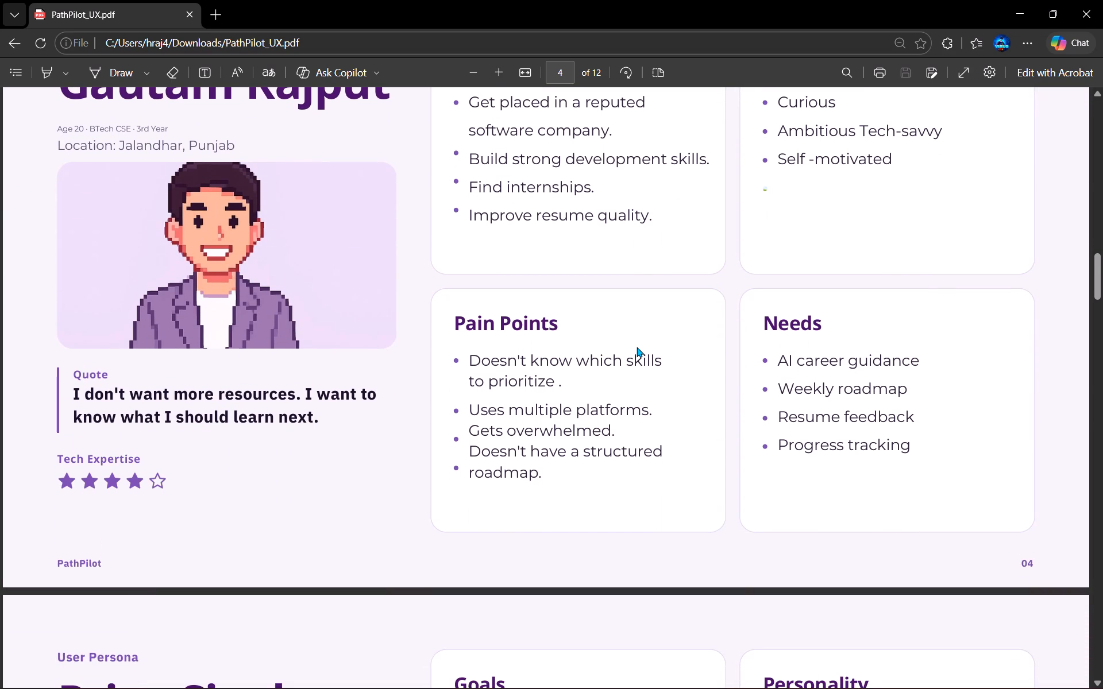
scroll(637, 347, "down", 7)
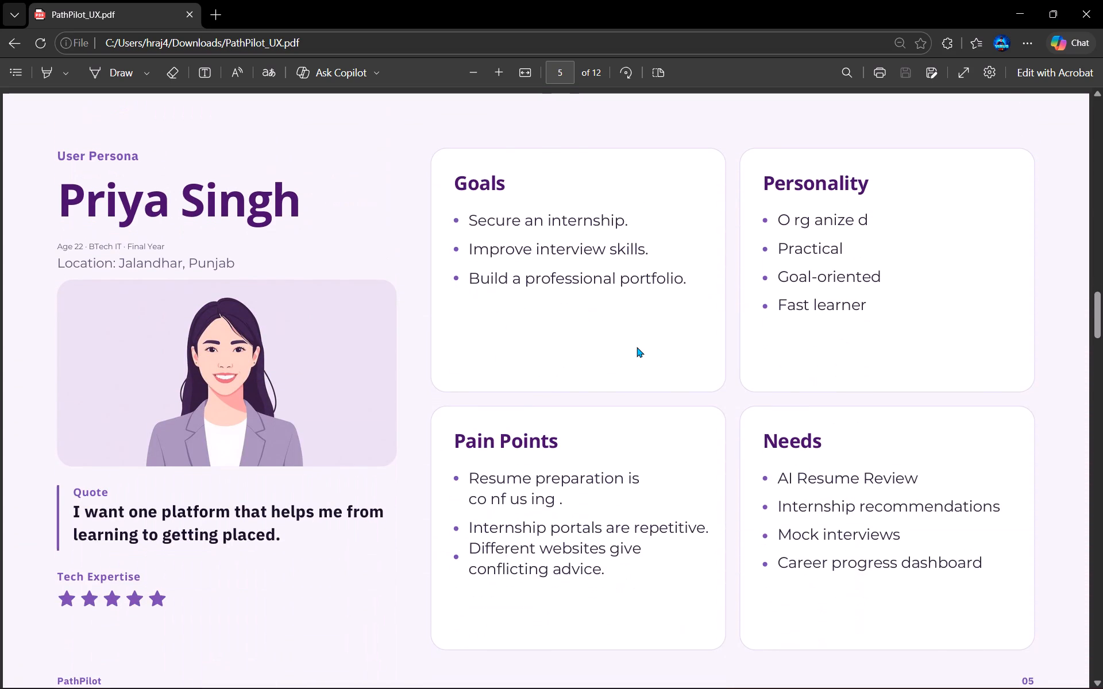
scroll(637, 347, "down", 2)
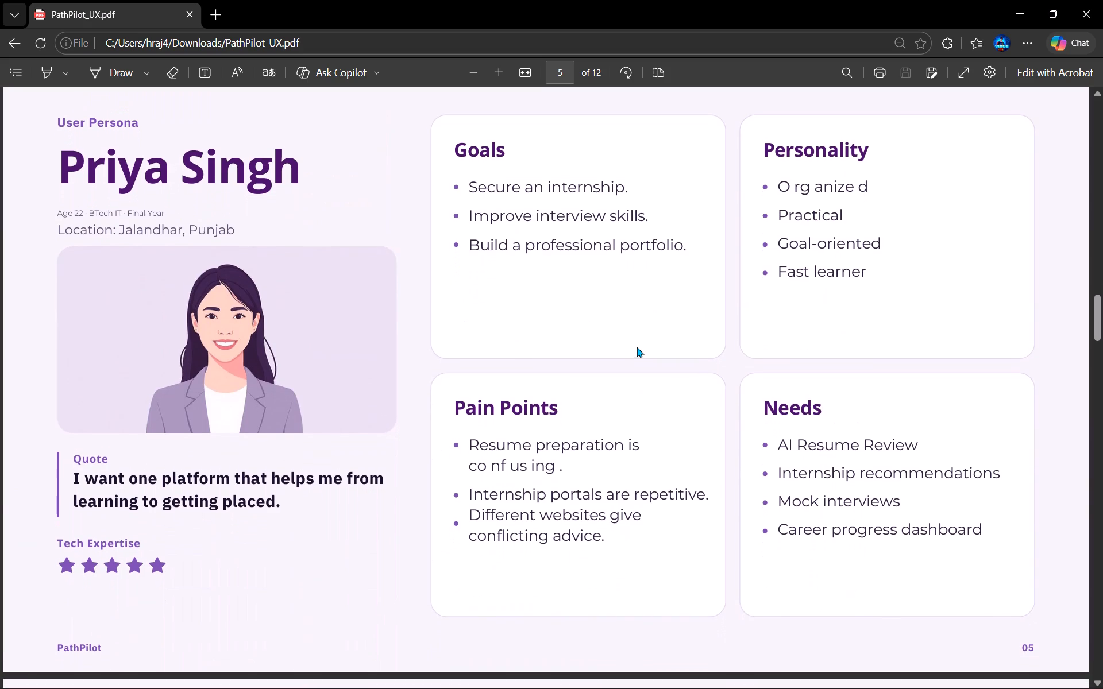
scroll(637, 347, "down", 3)
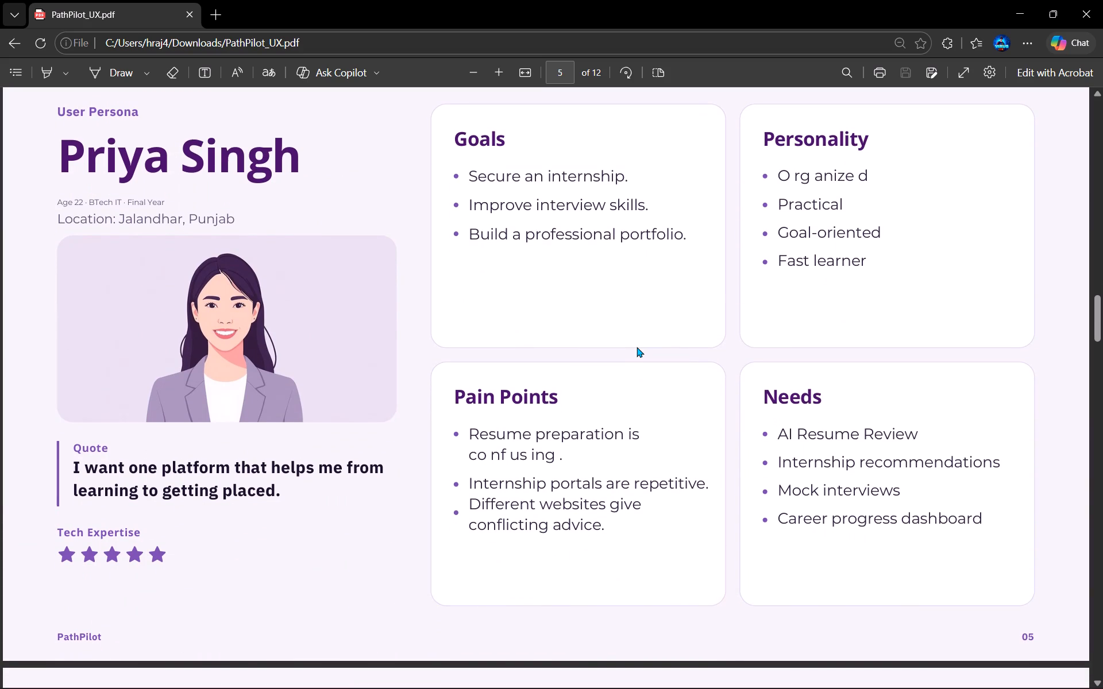
scroll(637, 347, "down", 3)
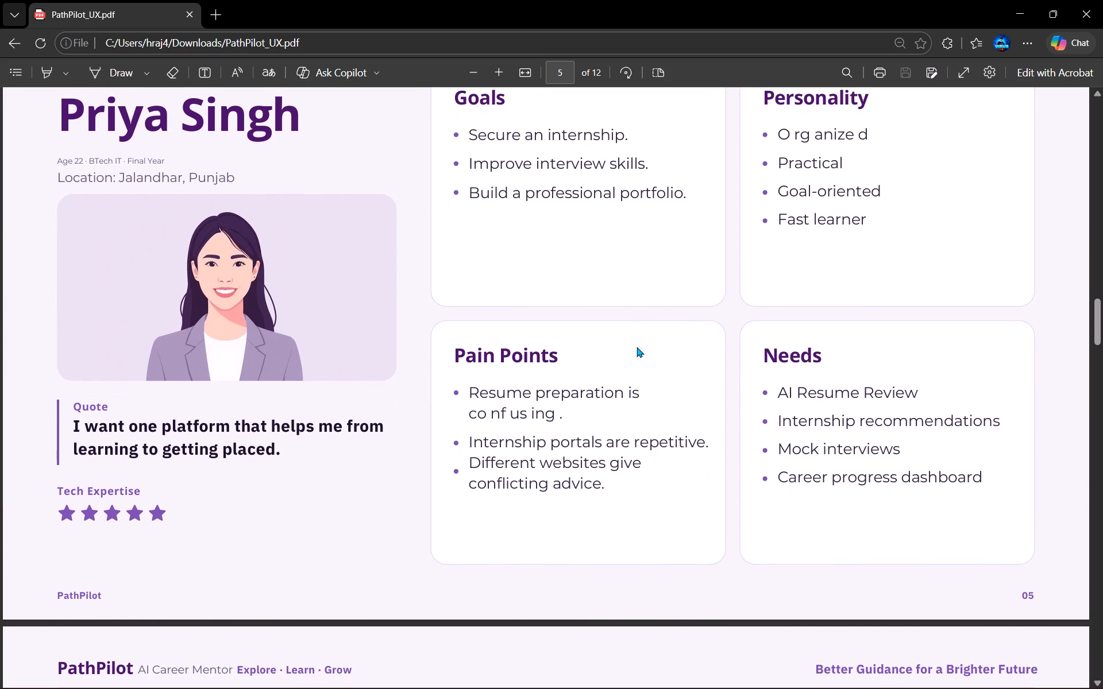
scroll(637, 347, "down", 2)
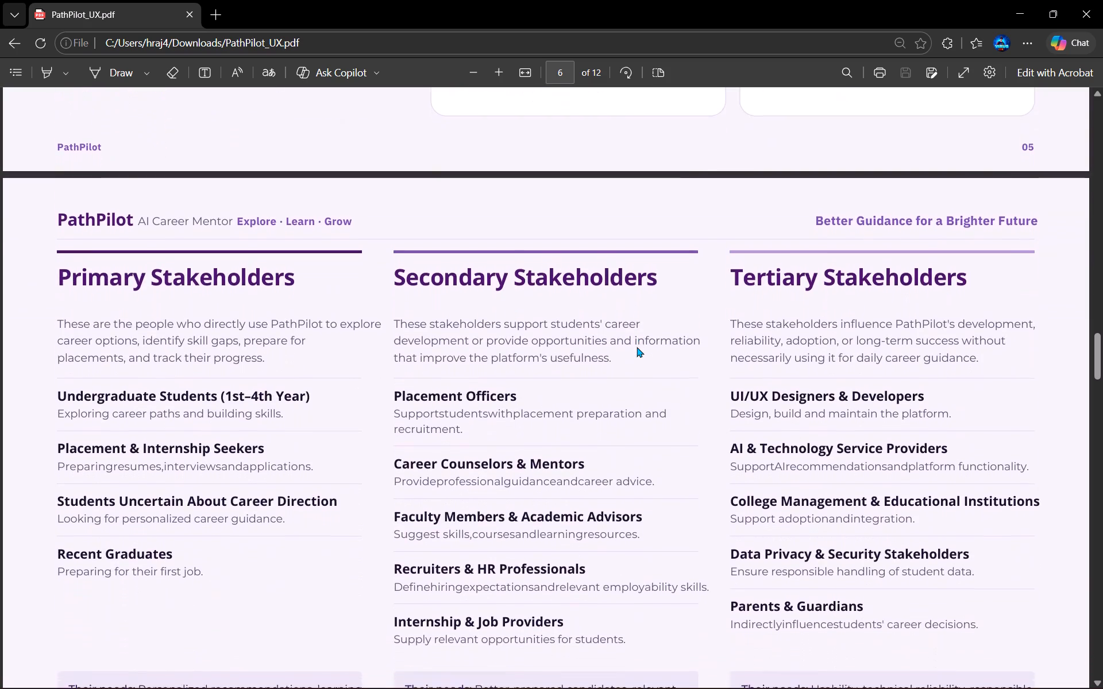
scroll(637, 347, "down", 18)
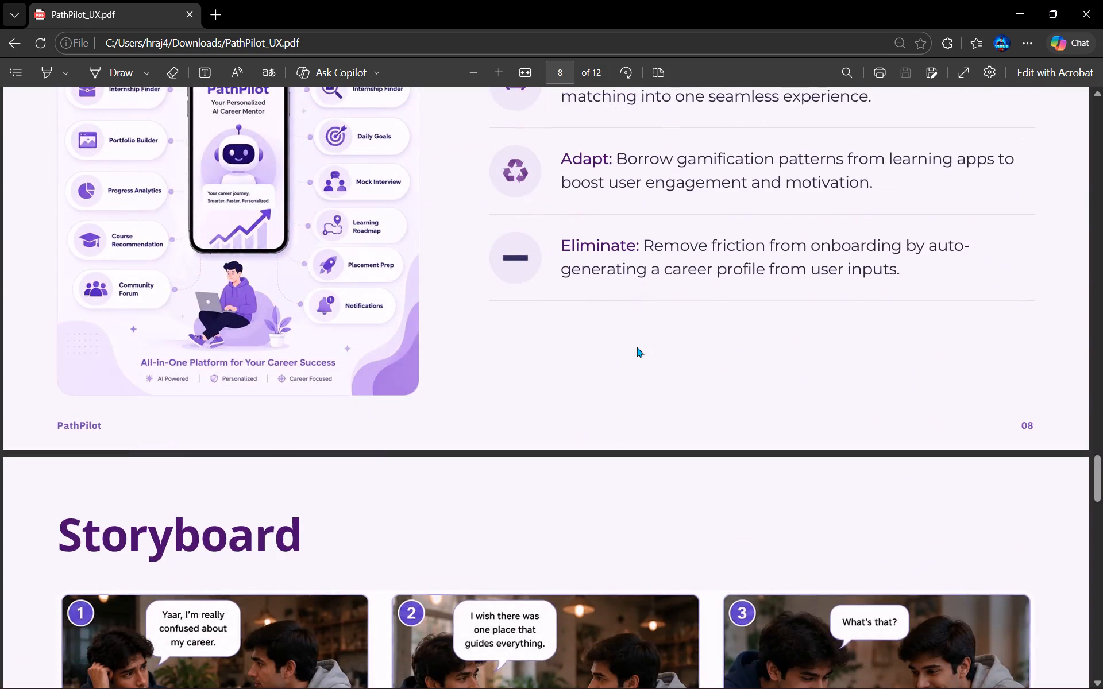
scroll(637, 347, "down", 12)
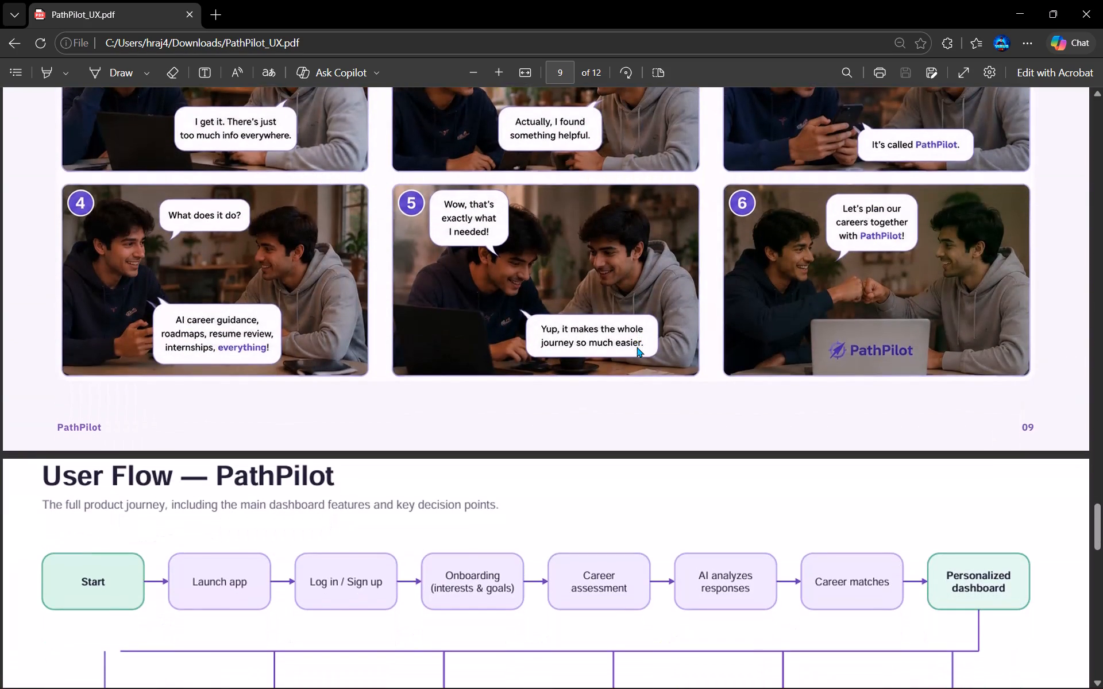
scroll(637, 347, "down", 11)
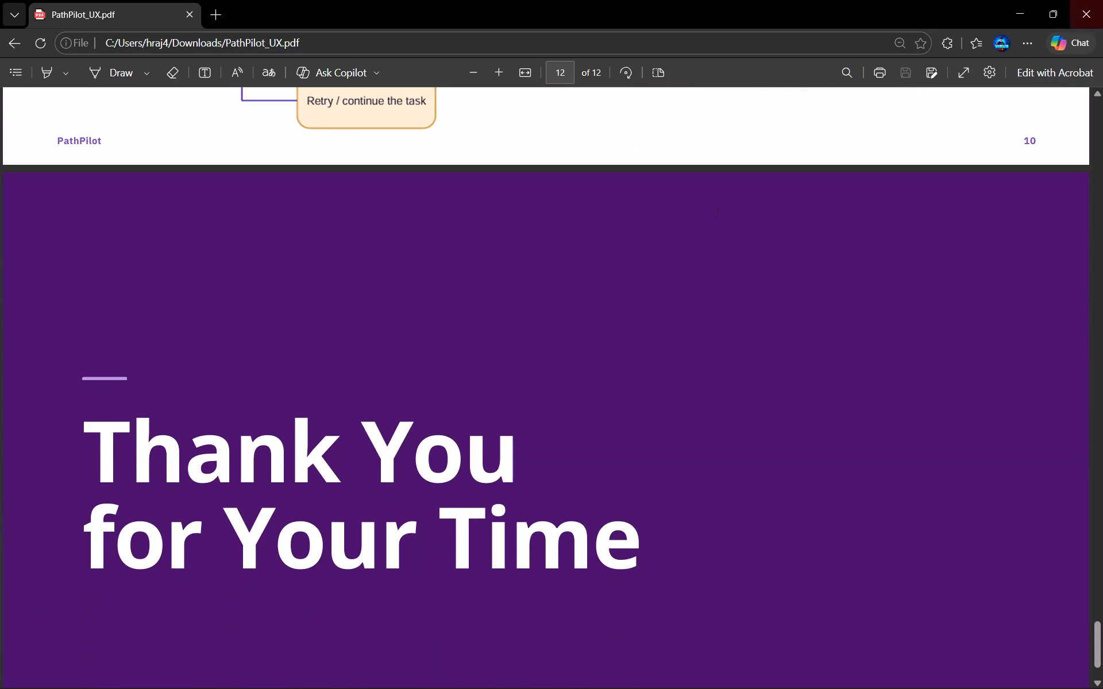
Close the PathPilot_UX PDF and delete the CA2 Lost and Found Campus PDF from the Downloads folder.
left_click(1096, 5)
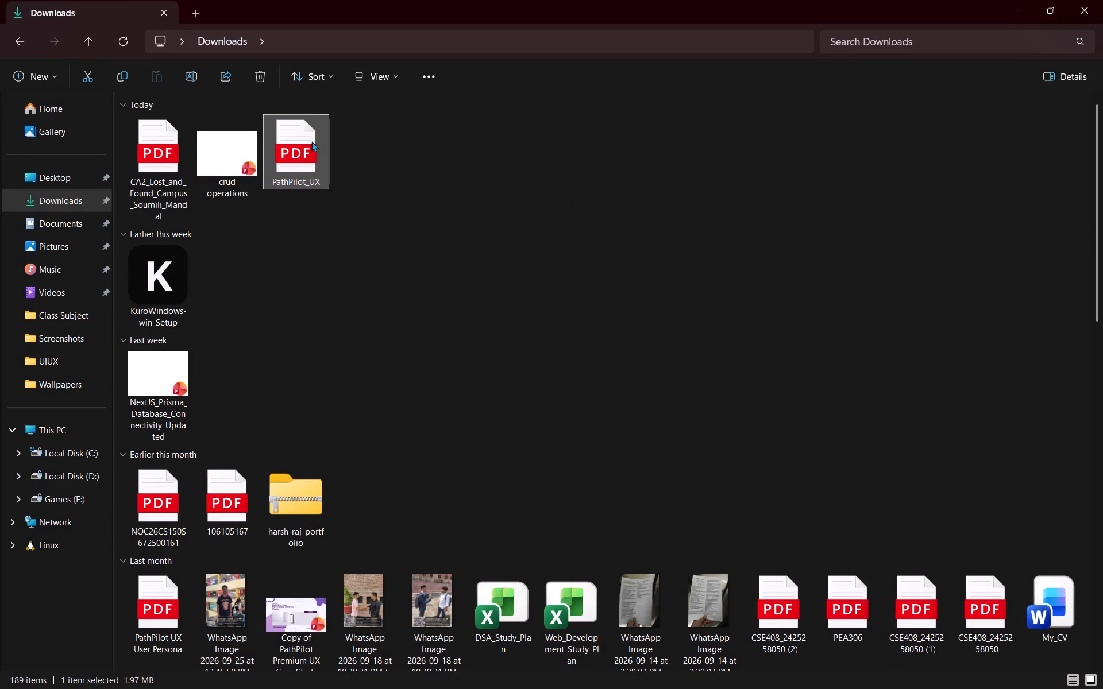
left_click(176, 164)
key("Delete")
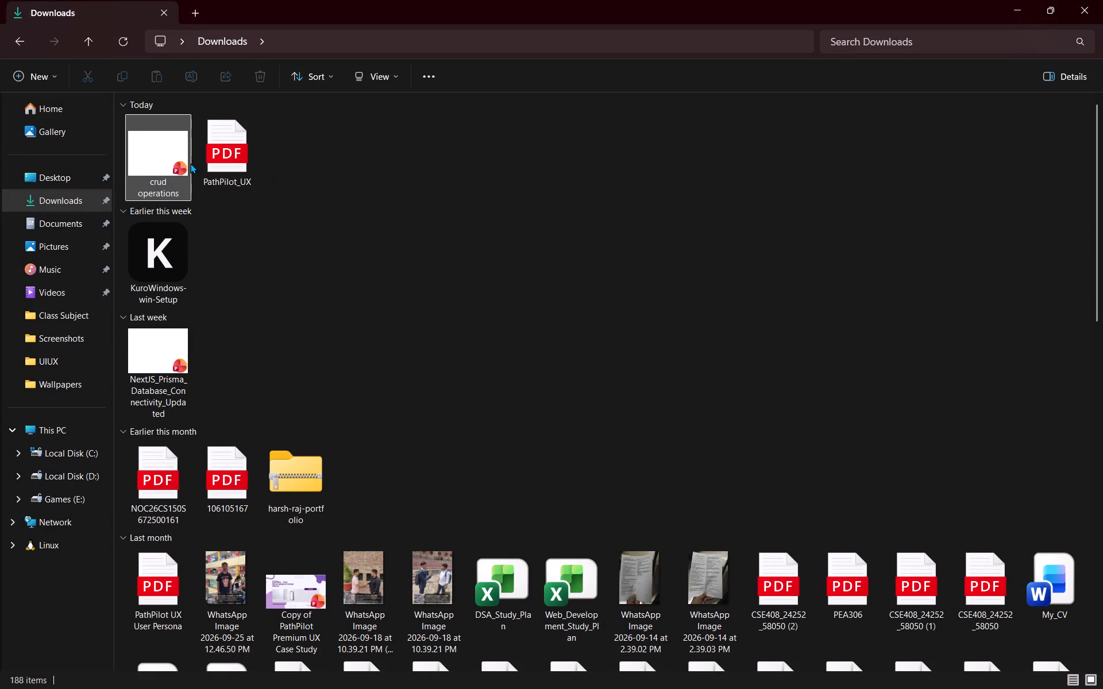
Close the Downloads folder window and return to the Canva design, dismissing the browser's list of recent downloads.
left_click(1087, 0)
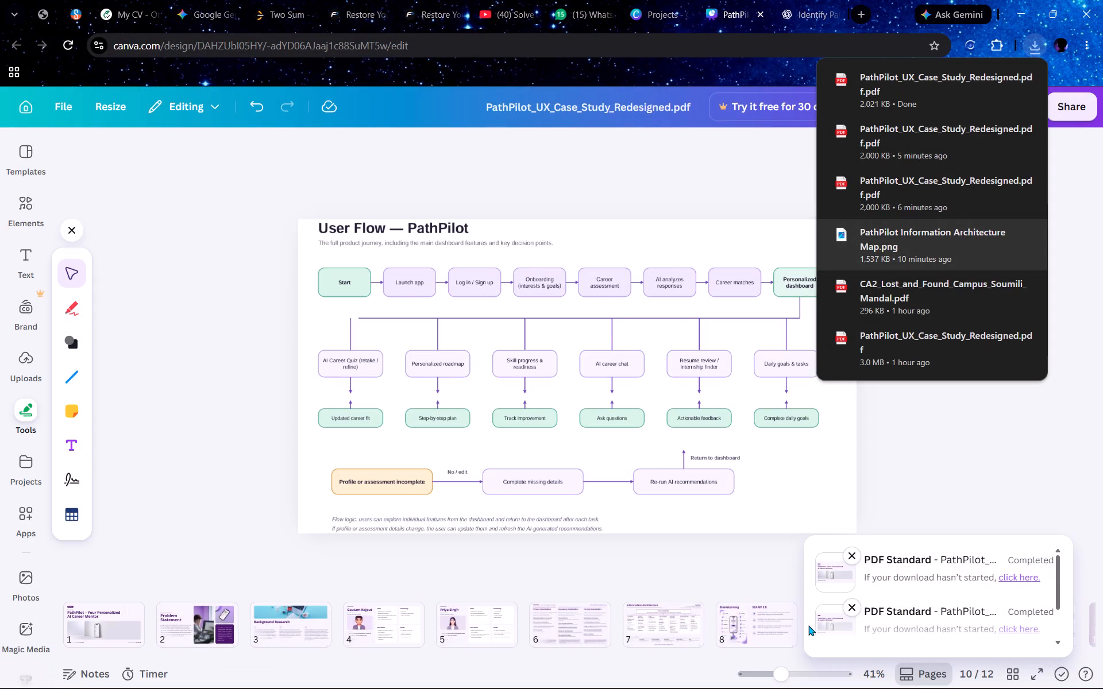
left_click(967, 481)
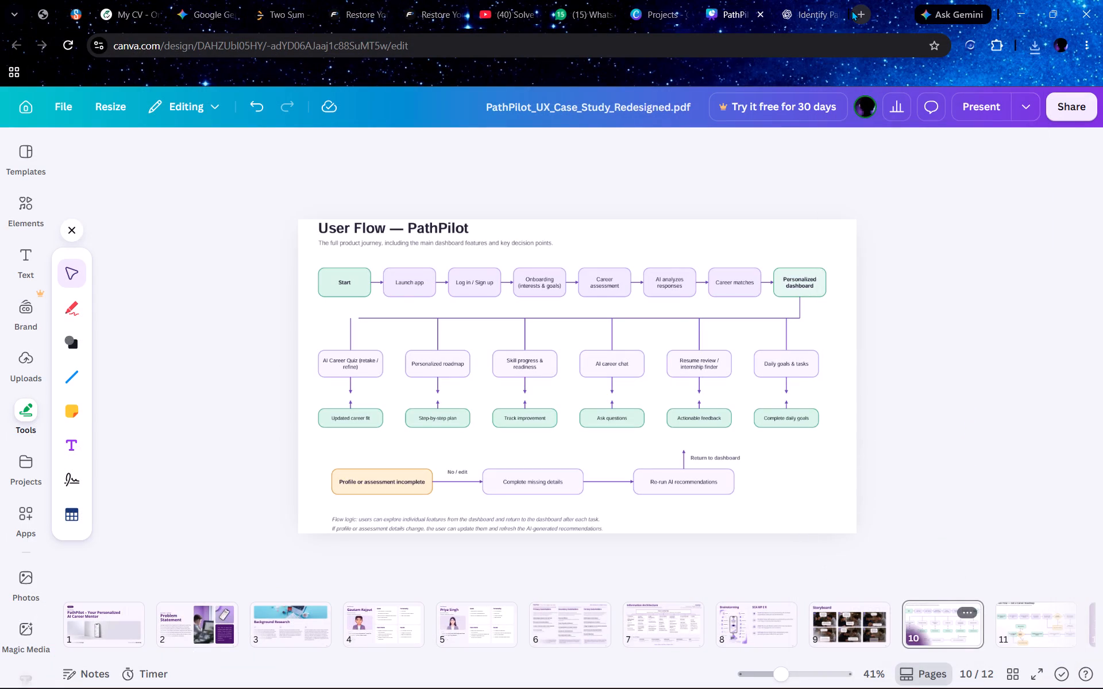
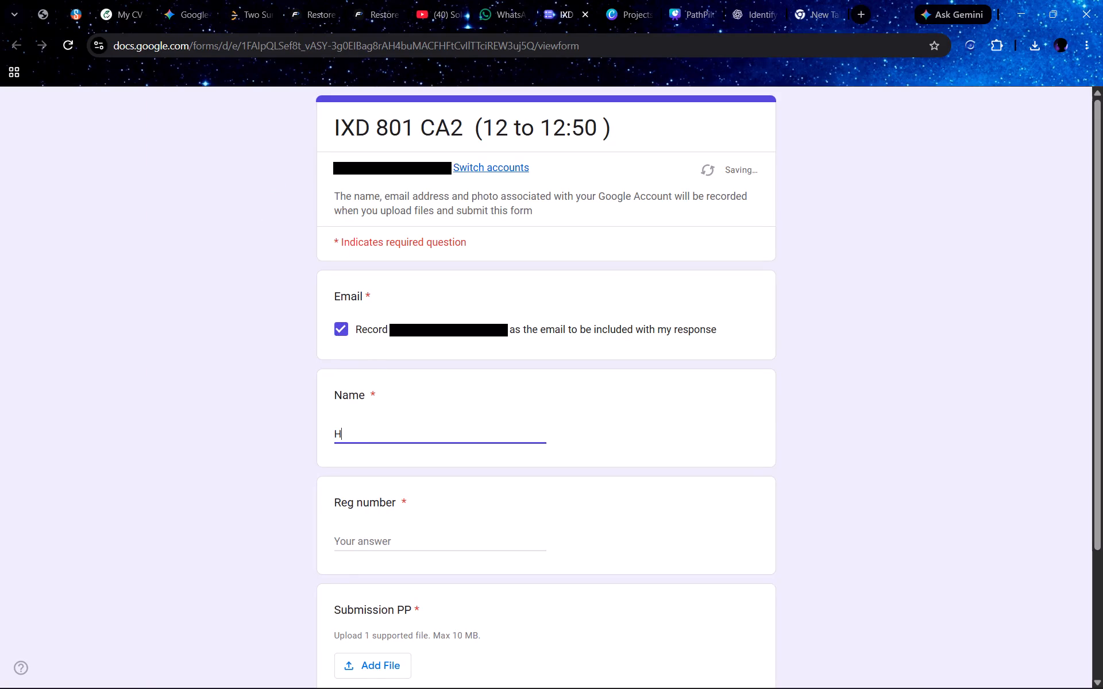
Fill in the student's name and registration number in the IXD 801 CA2 submission form.
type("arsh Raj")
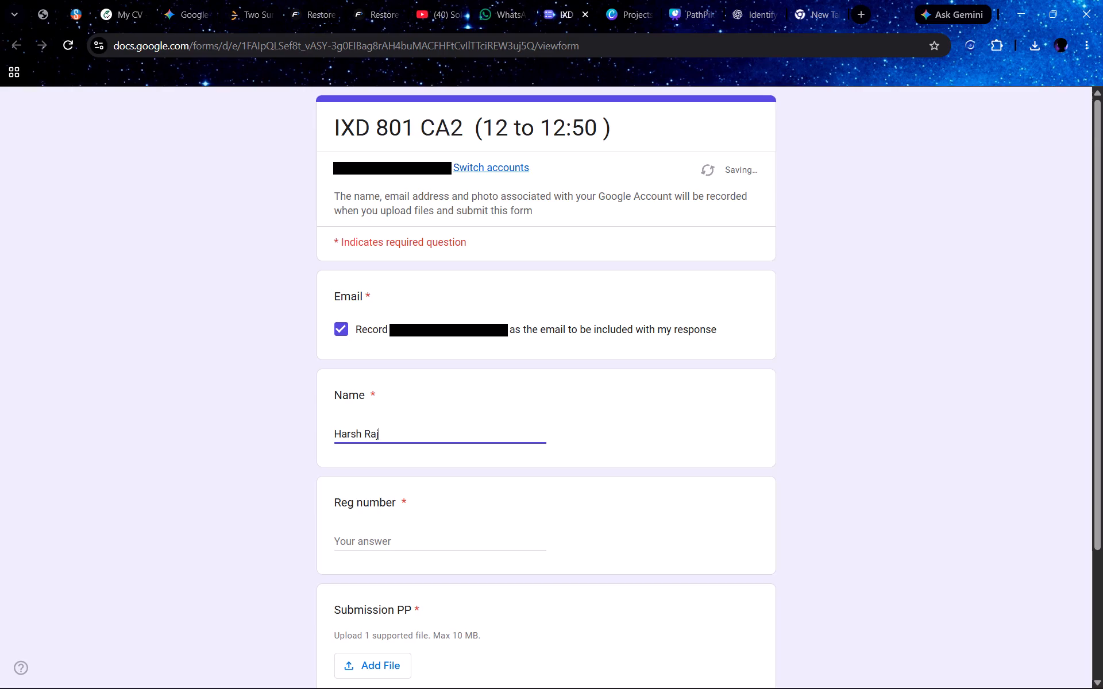
left_click(344, 538)
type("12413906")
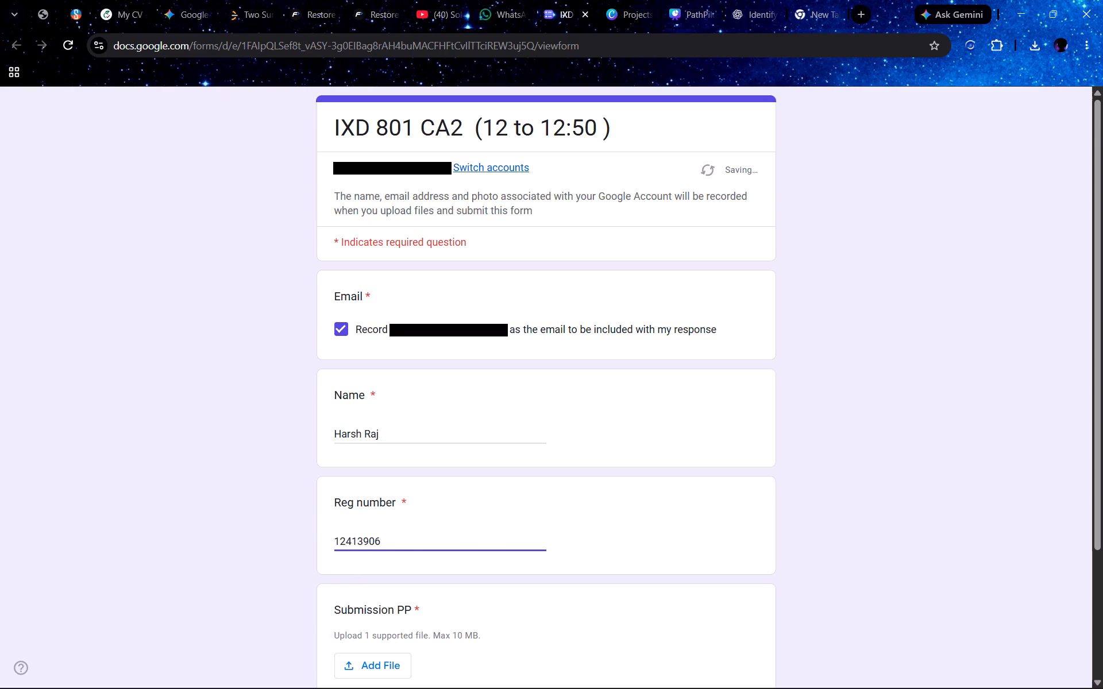
scroll(344, 538, "right", 1)
left_click(376, 610)
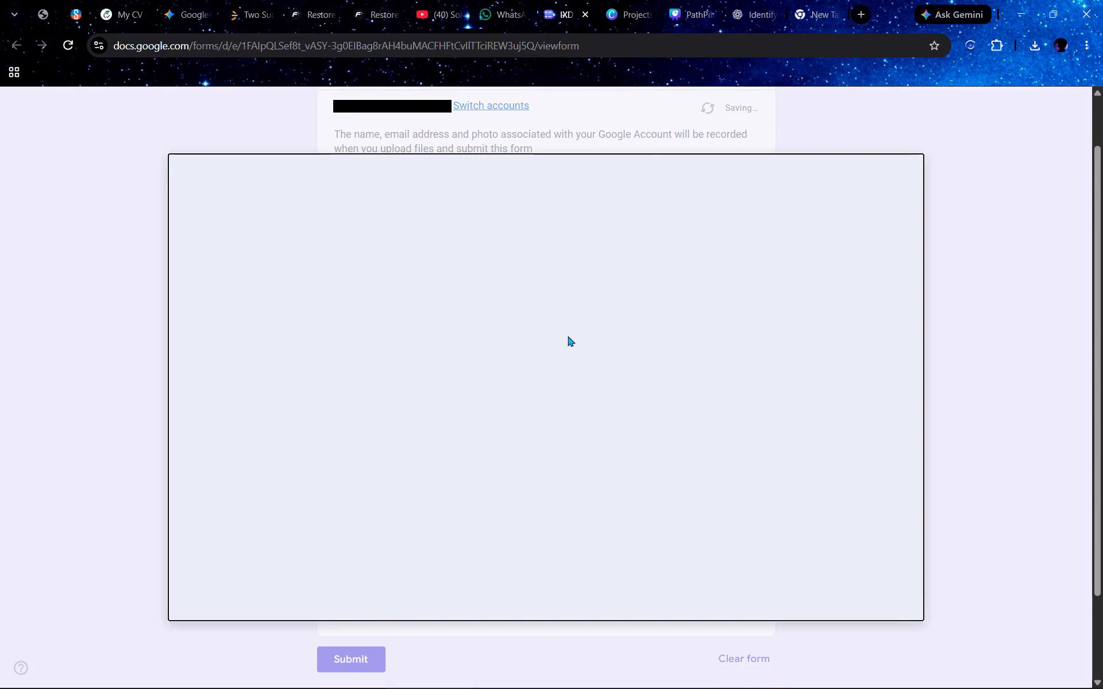
left_click(548, 489)
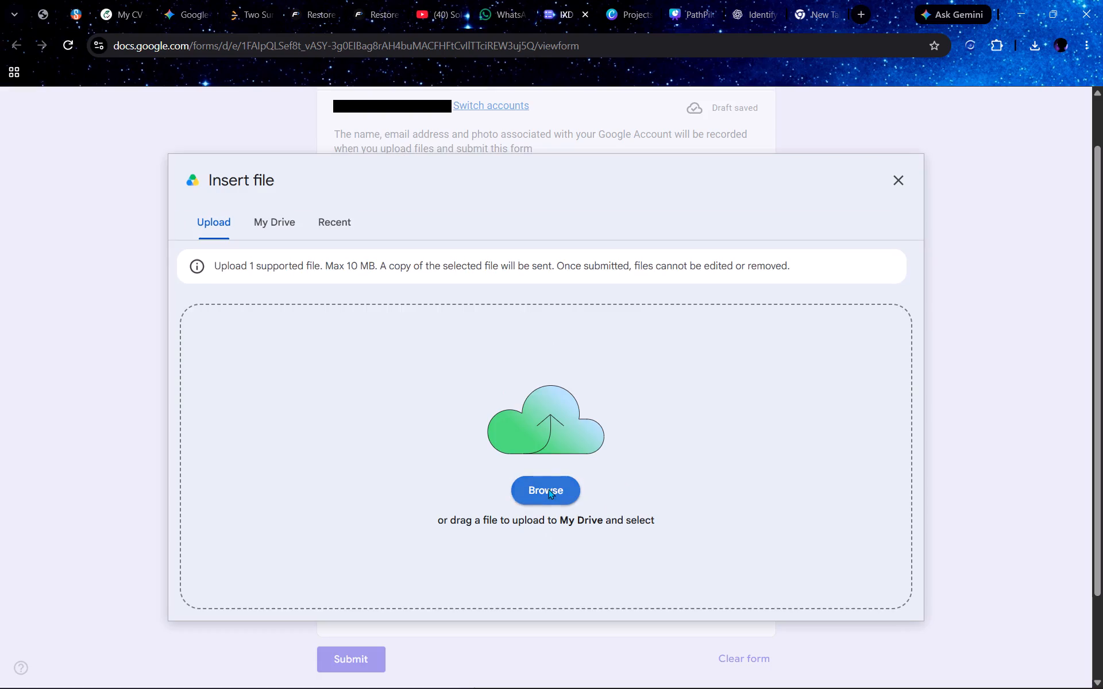
left_click(67, 160)
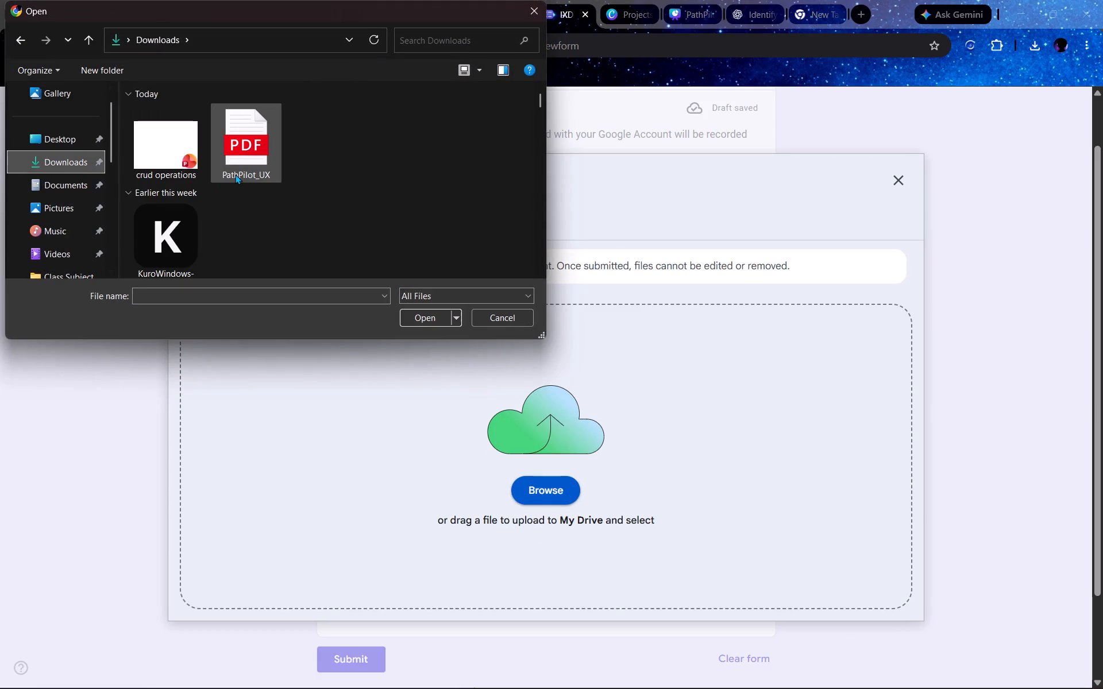
left_click(250, 164)
left_click(403, 317)
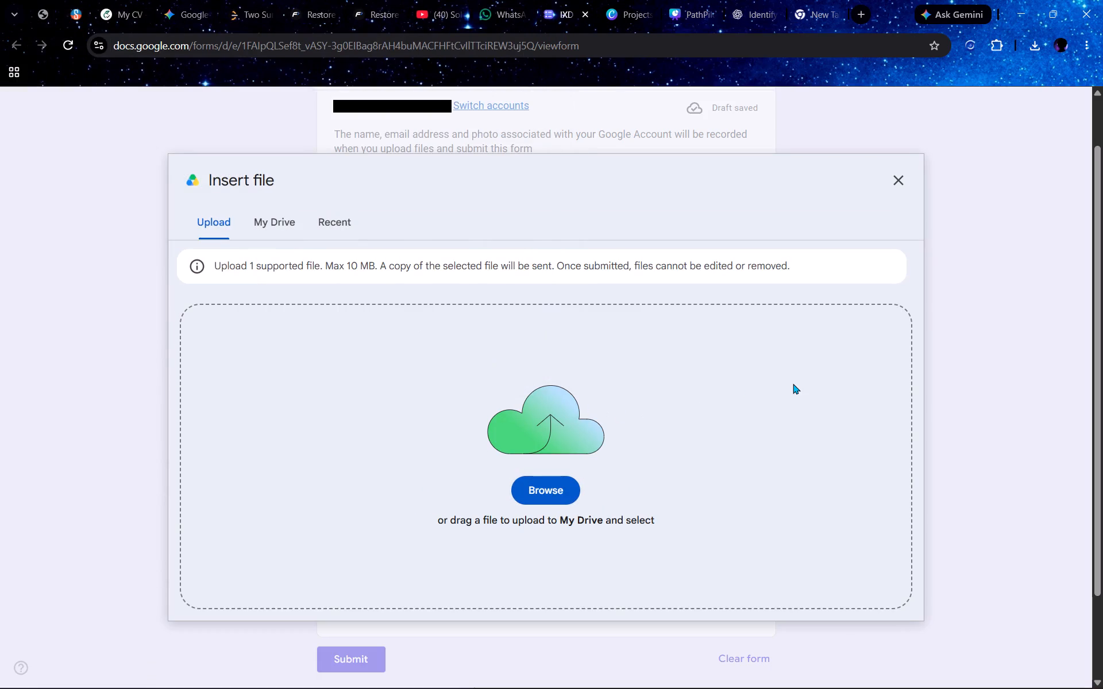
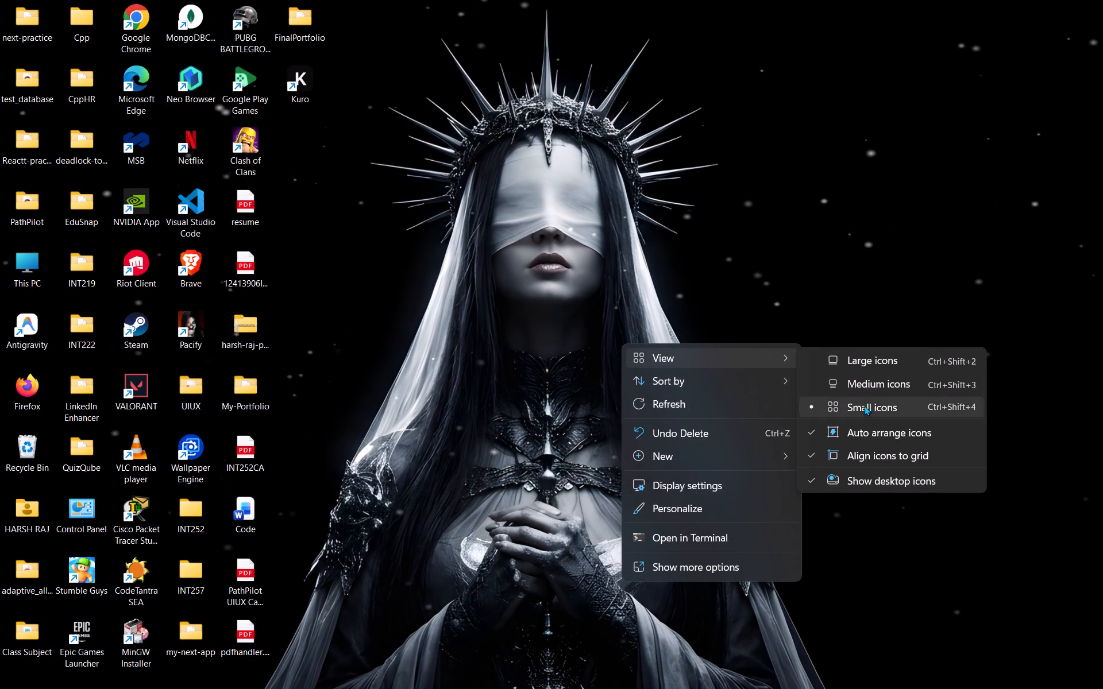
left_click(861, 481)
left_click(761, 446)
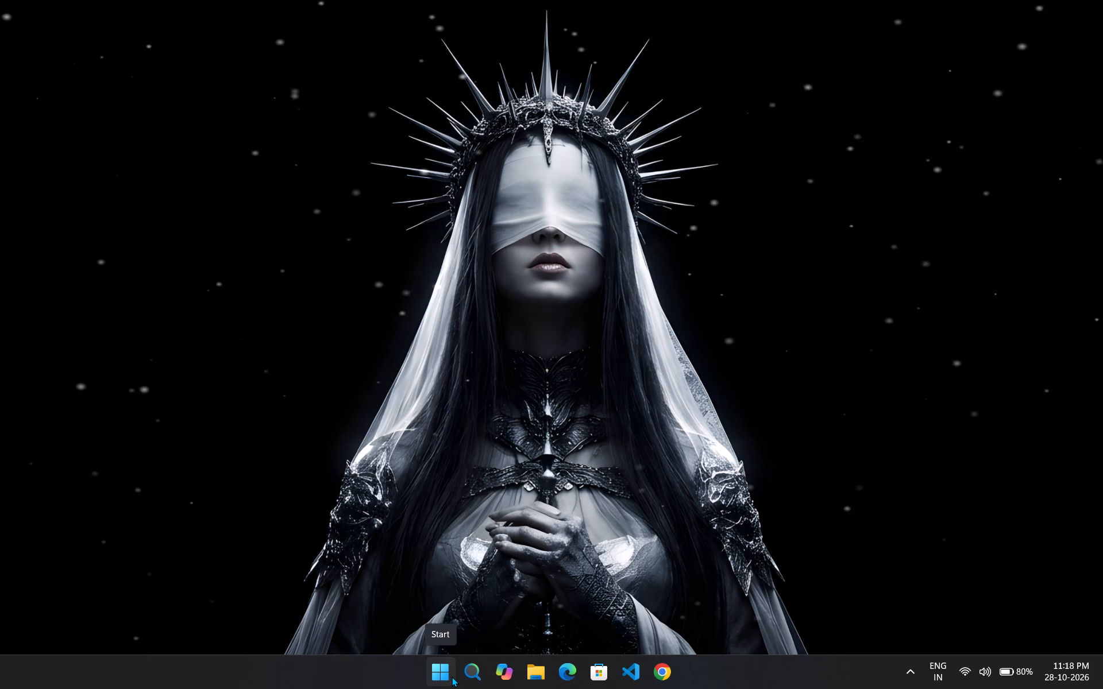
Open the computer's power options.
left_click(435, 659)
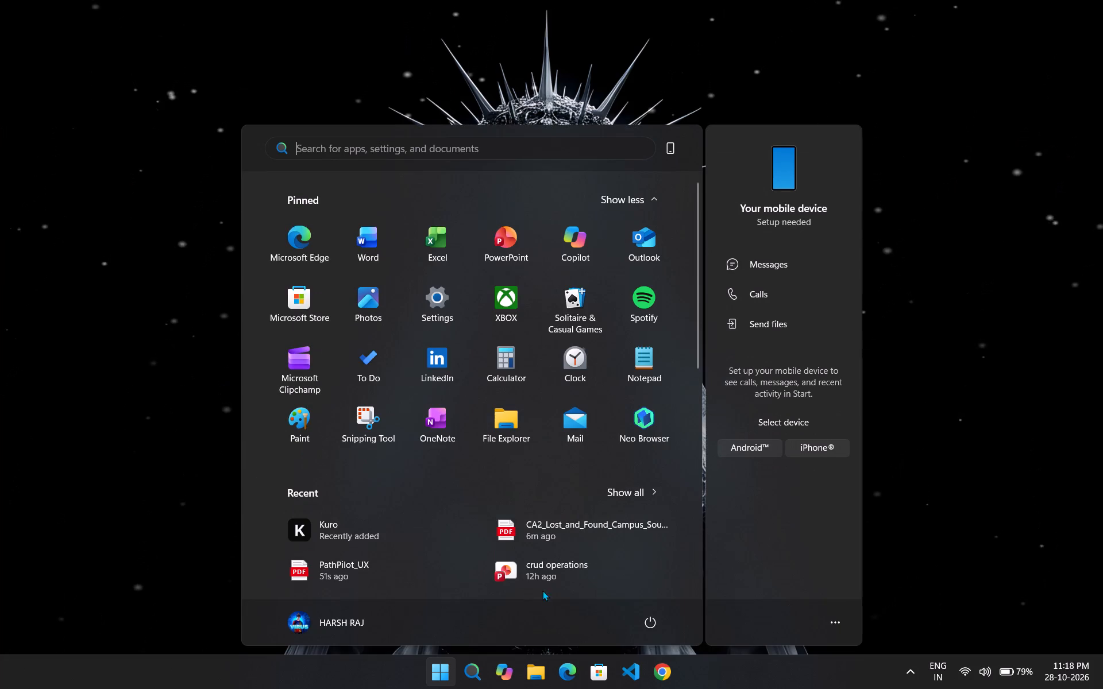
left_click(649, 614)
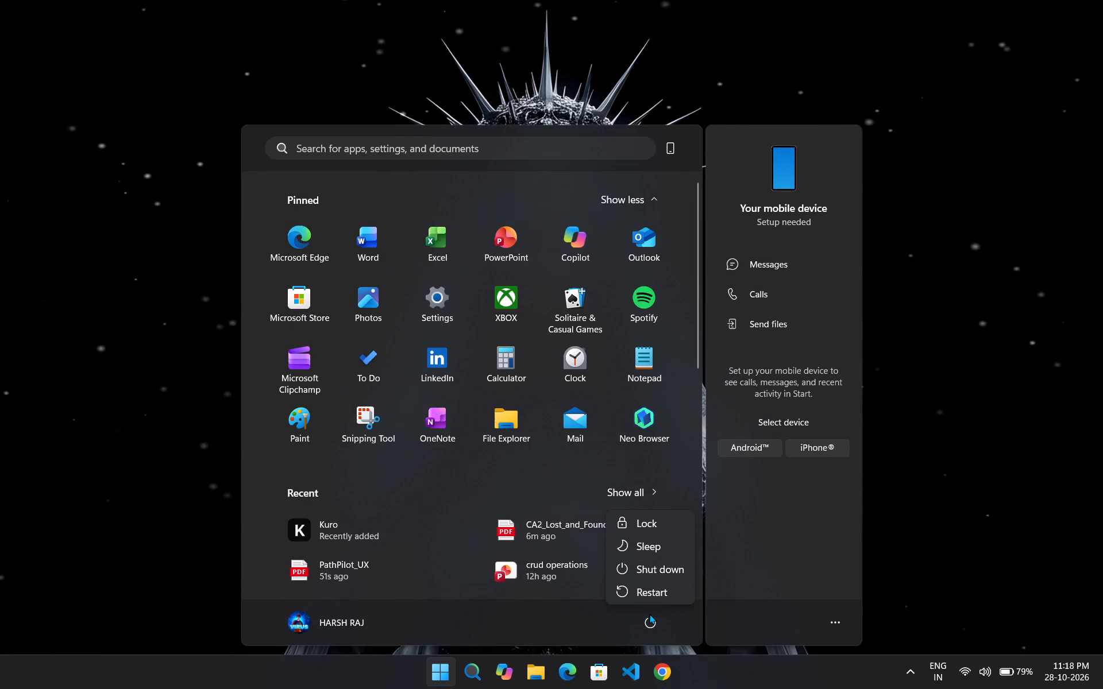